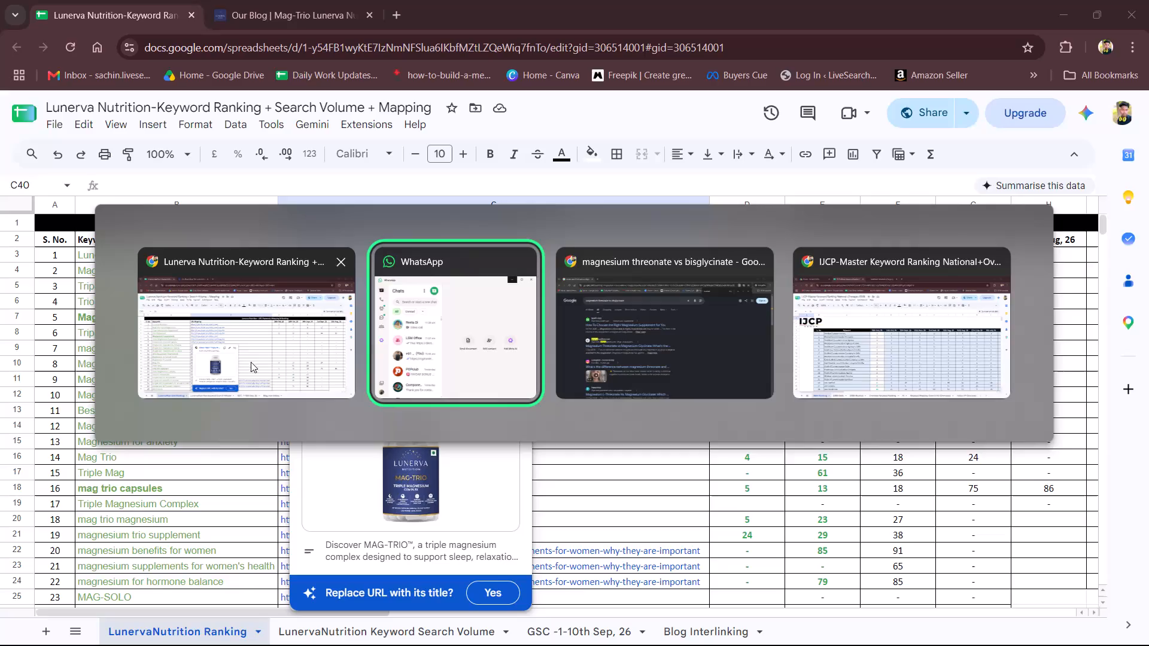
Switch to the Google results for "magnesium threonate vs bisglycinate" and skim the listings.
key("alt+Tab")
key("alt+Tab")
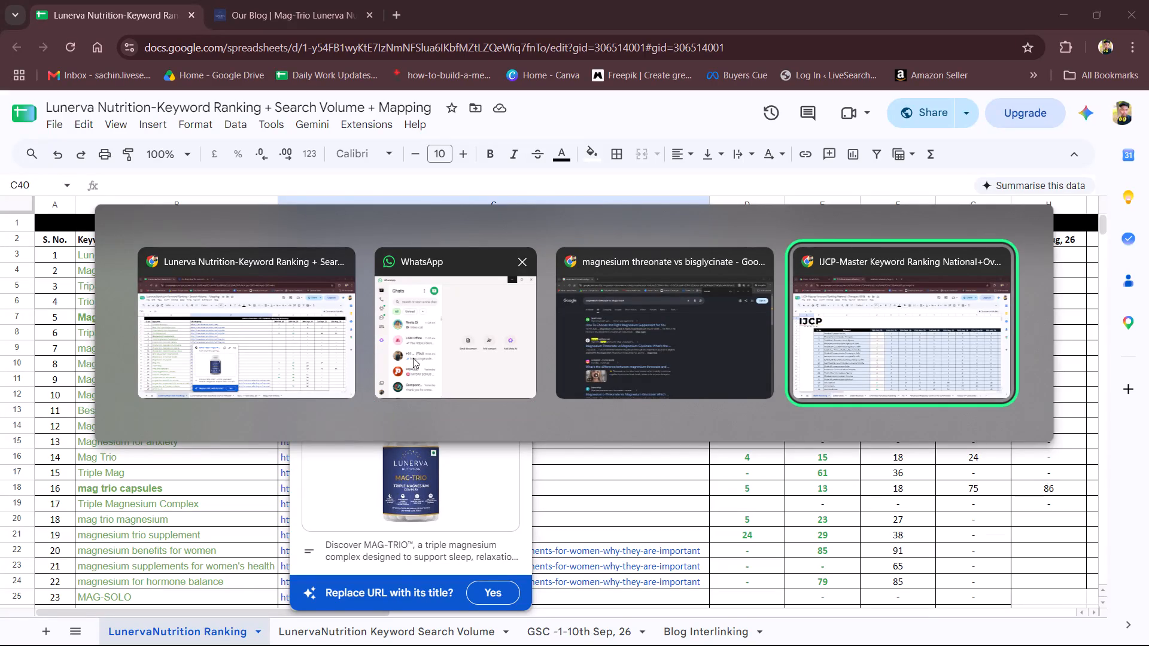
key("alt+Tab")
key("alt+Tab")
key("alt+Tab")
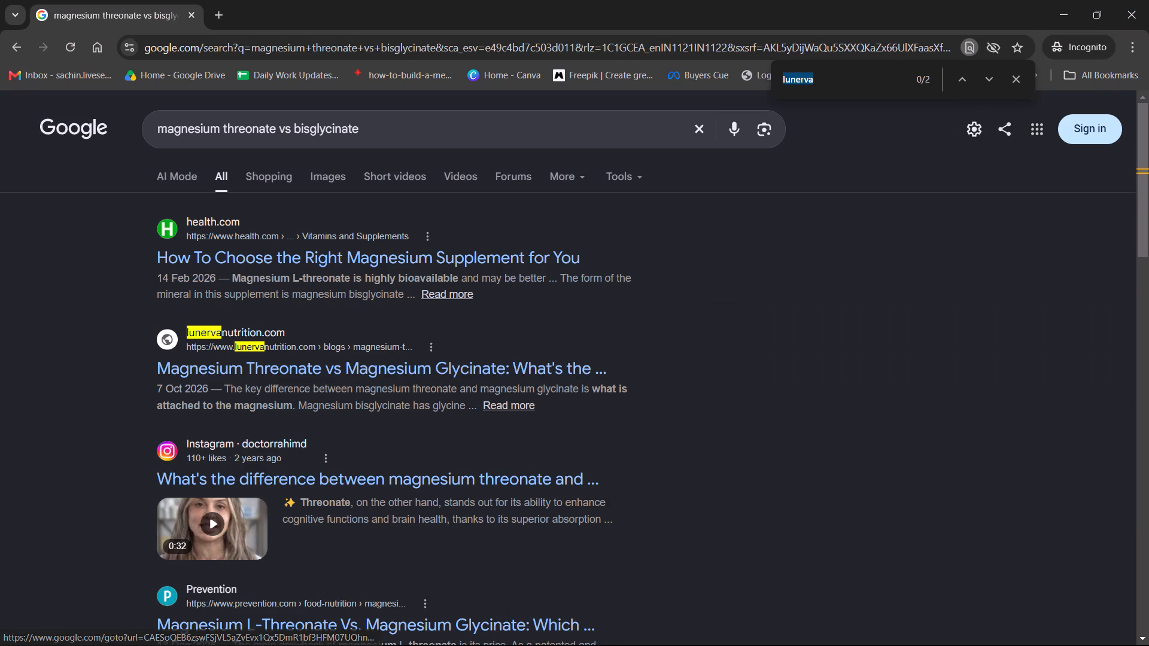
scroll(449, 391, "down", 14)
scroll(443, 384, "up", 17)
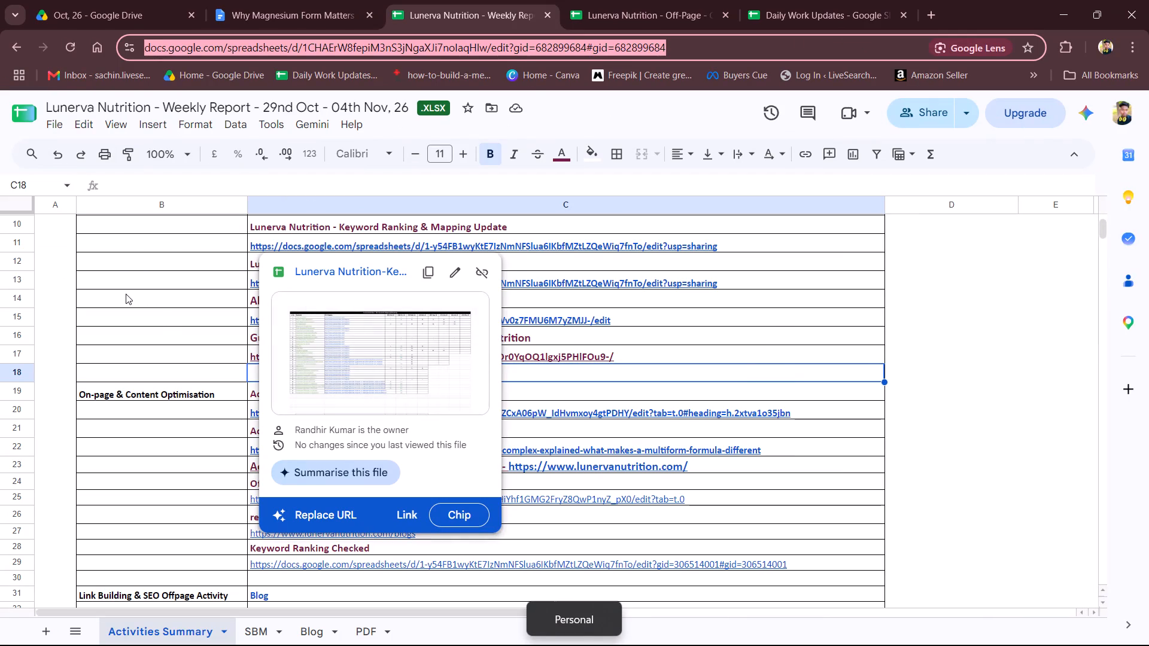
Switch from the weekly report spreadsheet to the Google Drive window and open the shared IJCPGroup.com folder.
left_click(126, 294)
key("alt+Tab")
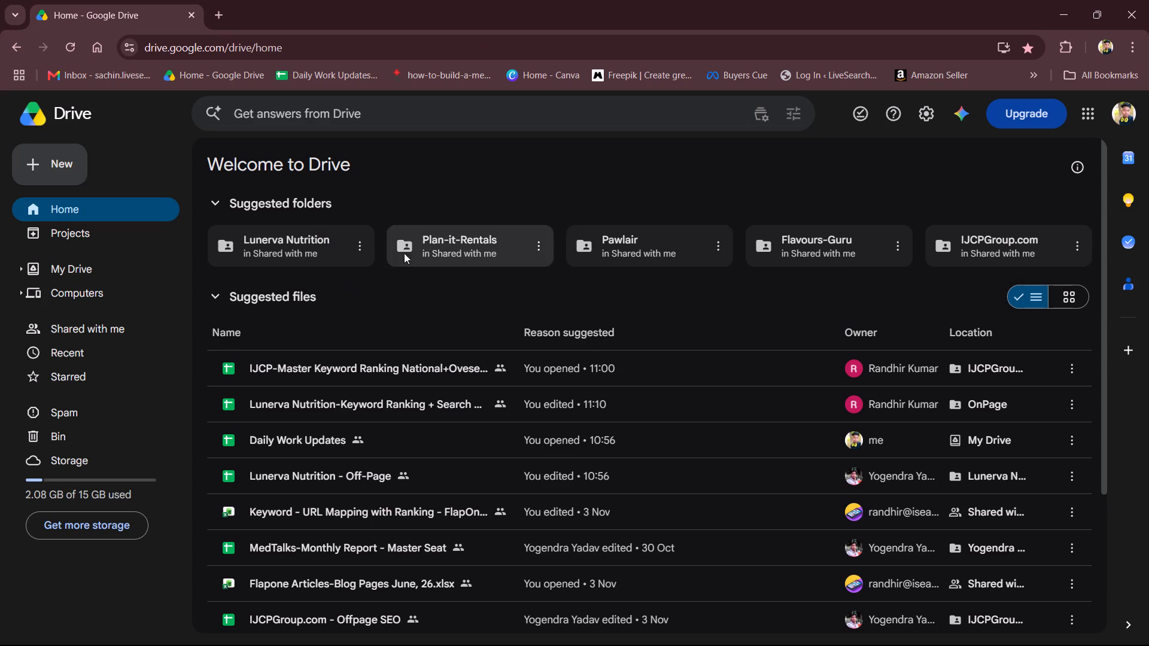
triple_click(977, 245)
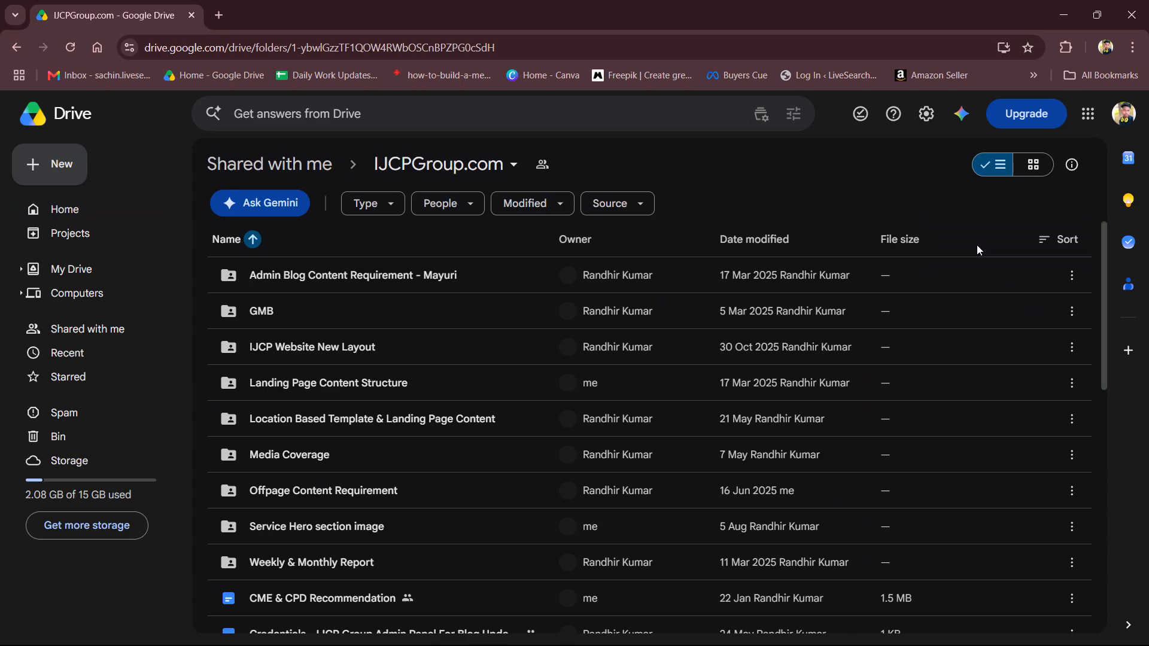
Switch from the IJCPGroup.com Drive folder to another open window.
key("alt+Tab")
key("alt+Tab")
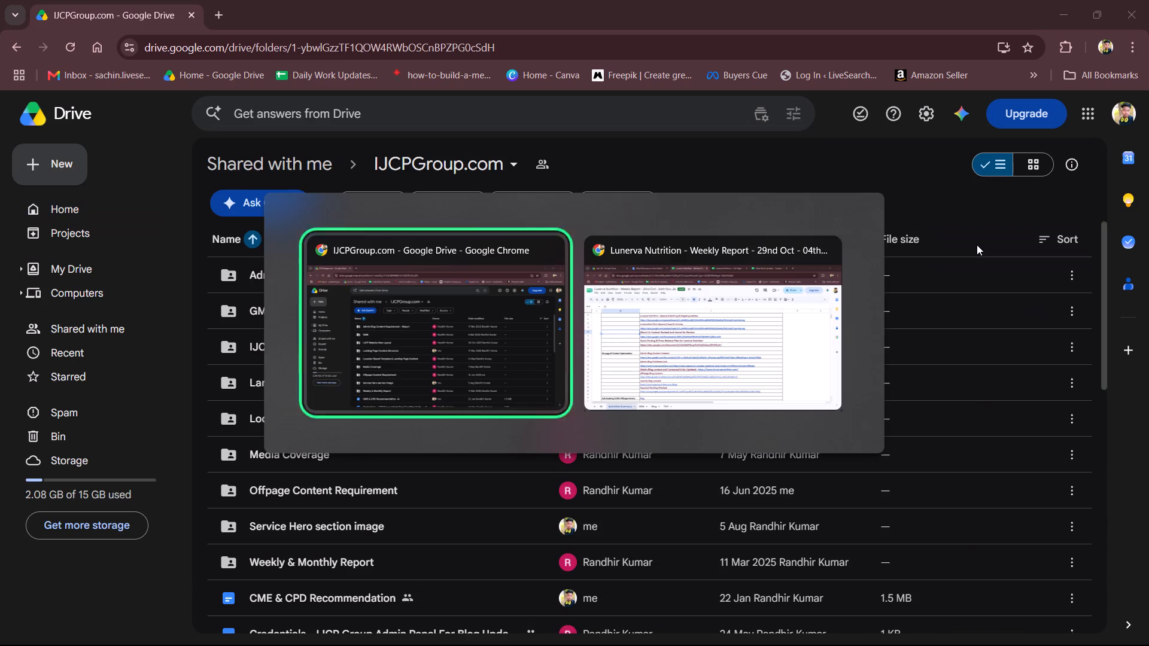
Switch to the Lunerva Nutrition keyword ranking spreadsheet window.
key("alt+Tab")
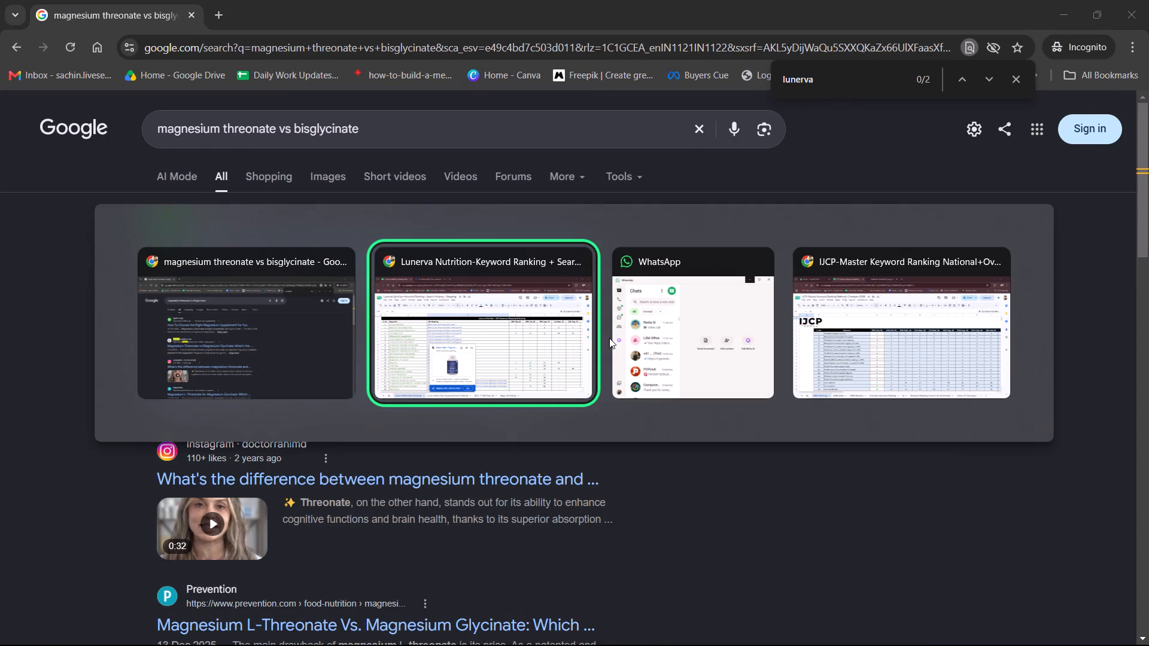
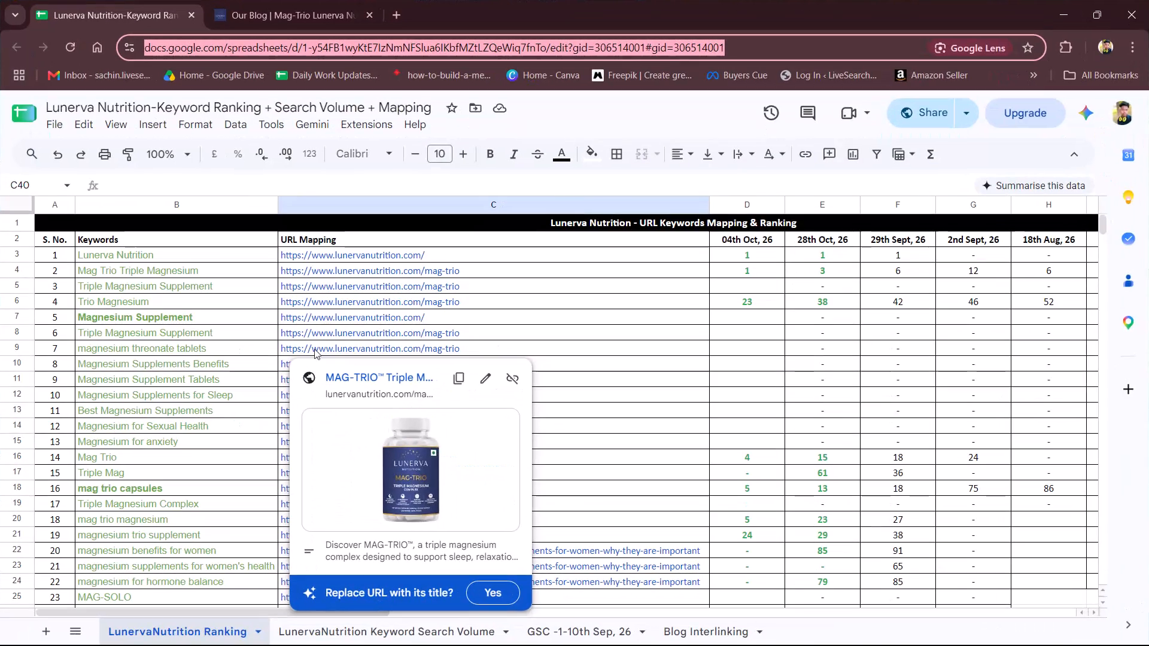
Search Google for the Trio Magnesium keyword taken from the ranking spreadsheet.
triple_click(165, 303)
left_click(165, 303)
right_click(165, 303)
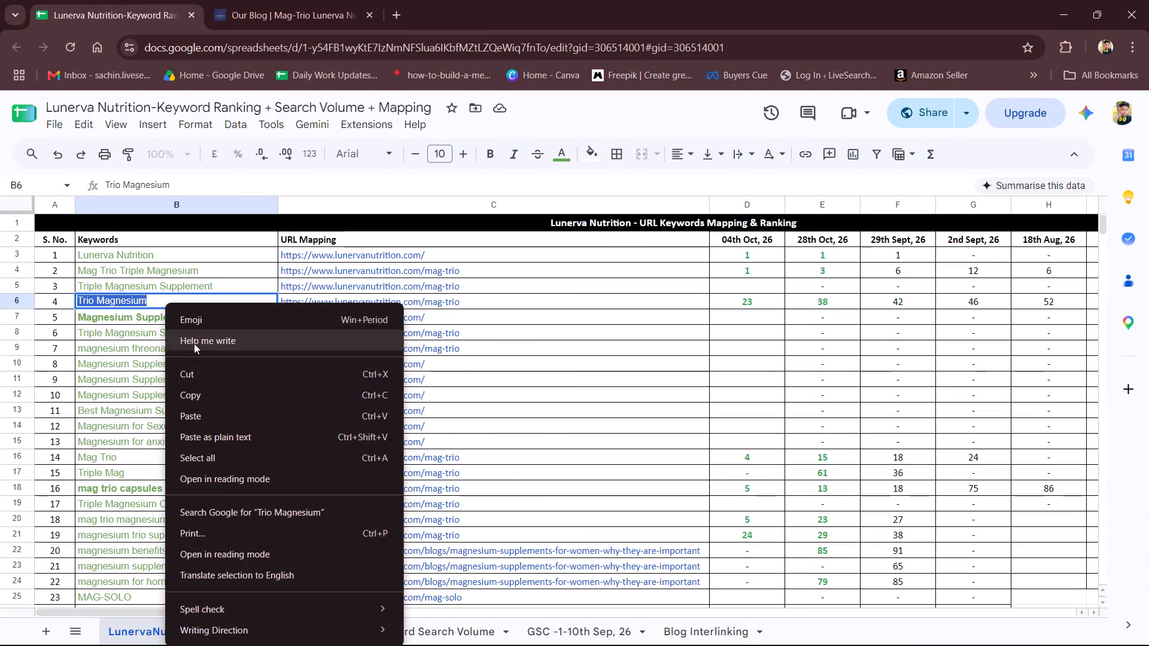
left_click(248, 517)
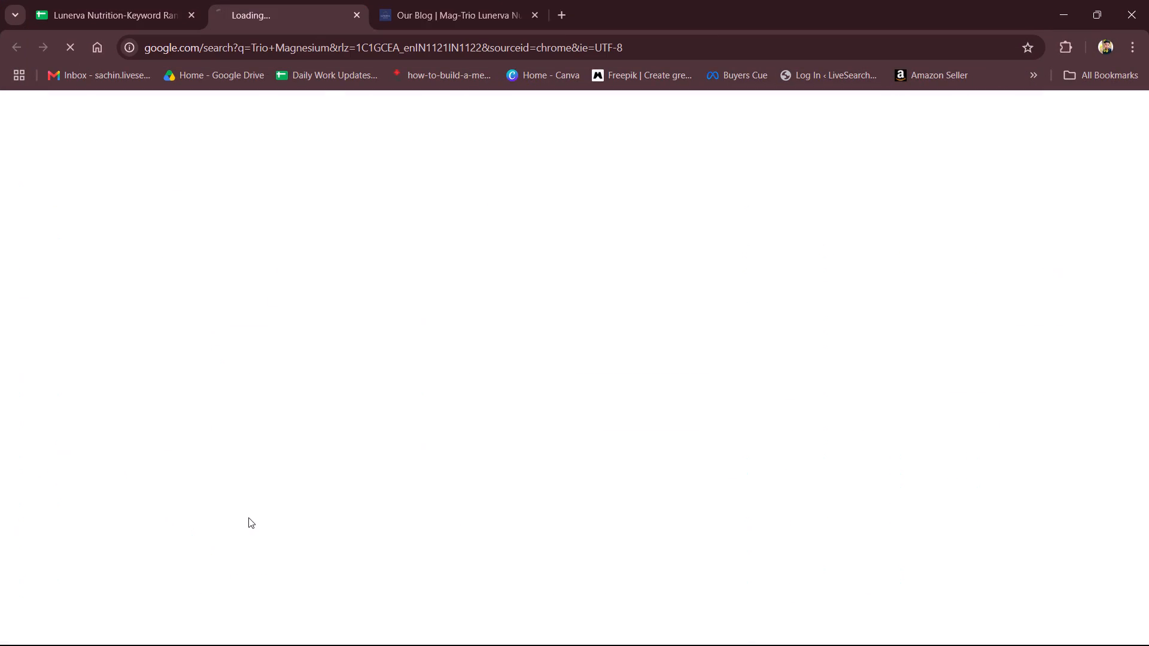
Look for "lunerva" in the first page of Trio Magnesium results and on a further results page.
scroll(381, 477, "down", 3)
key("ctrl+f")
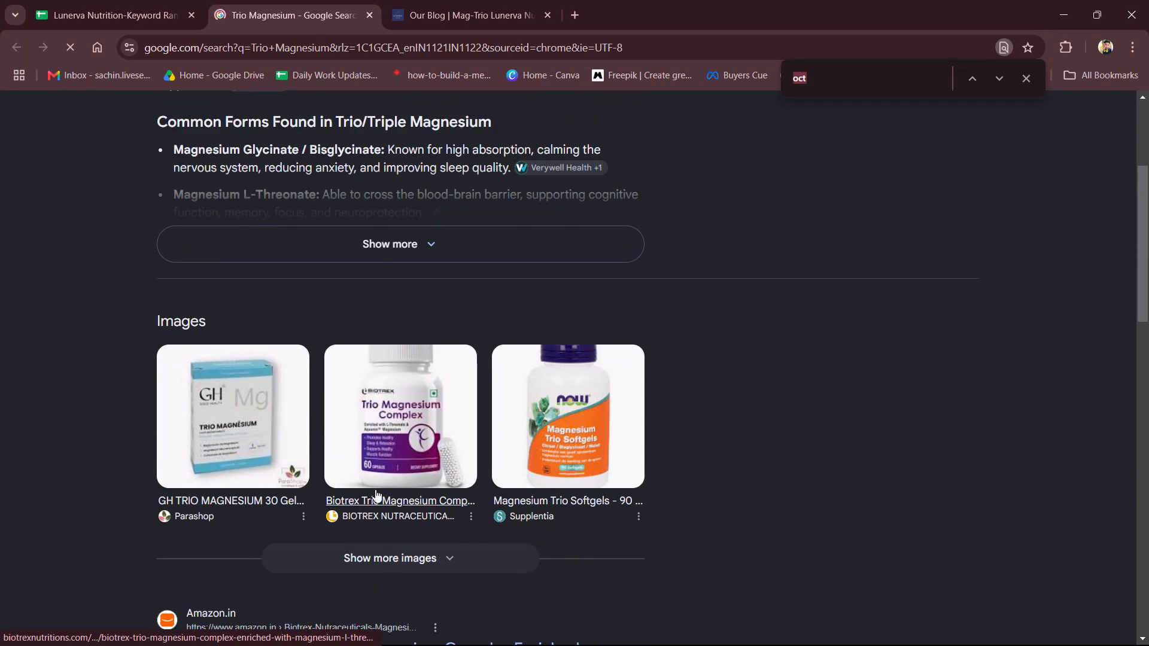
scroll(375, 489, "down", 2)
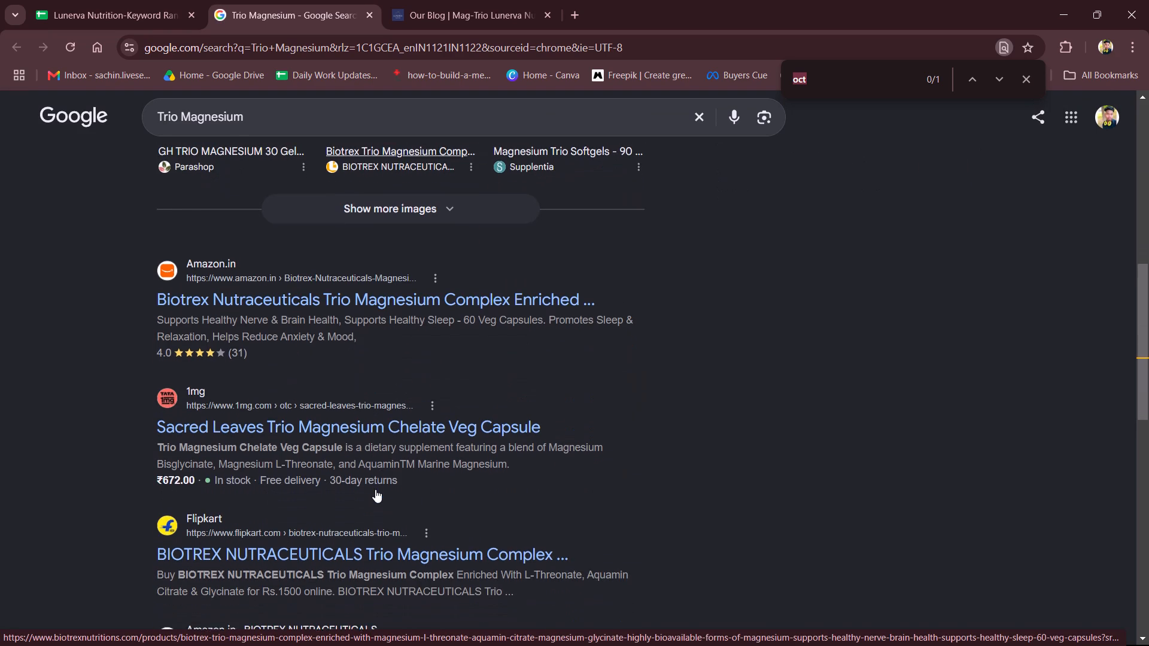
scroll(375, 489, "down", 2)
scroll(369, 493, "up", 3)
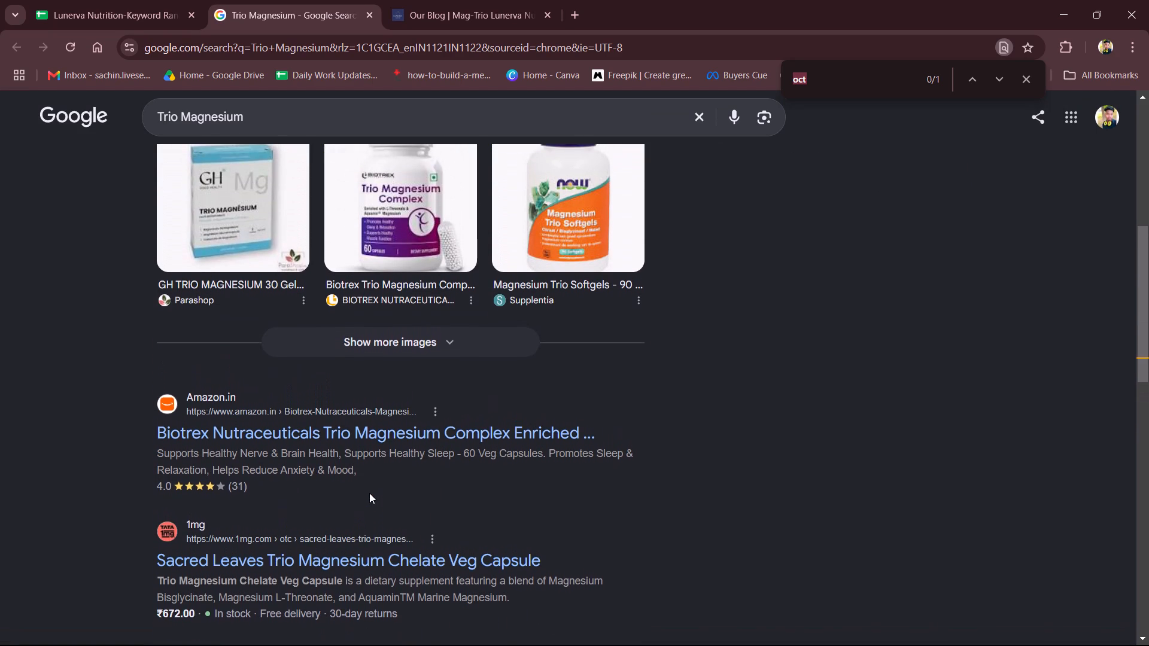
type("lunerva")
scroll(374, 502, "down", 15)
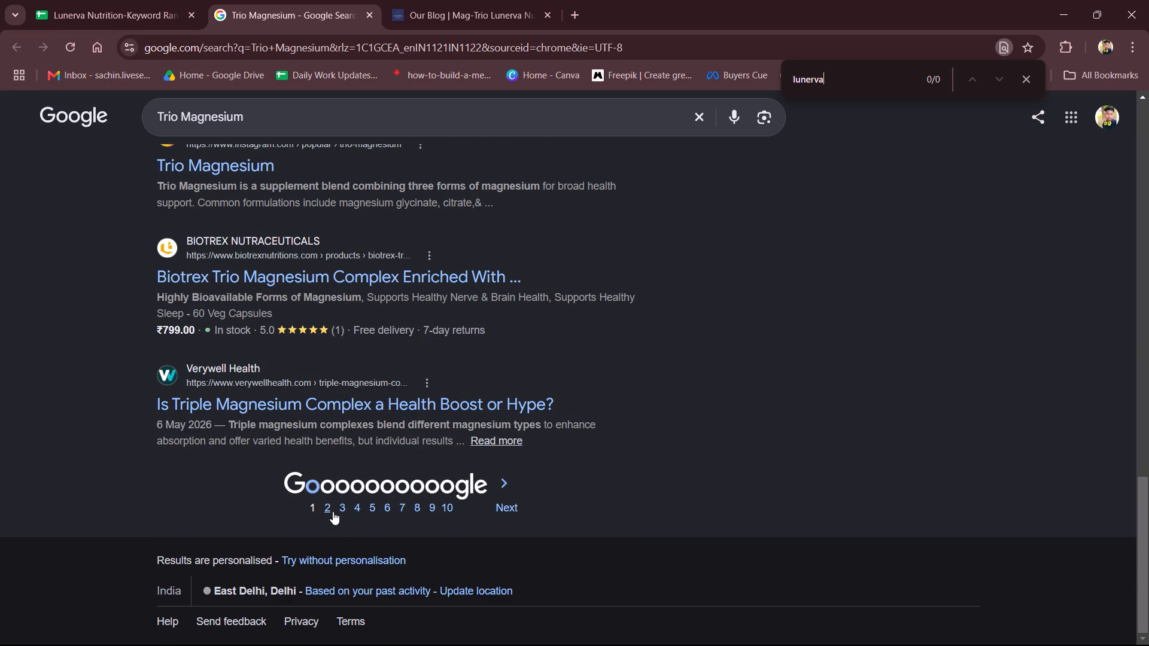
left_click(338, 507)
key("ctrl+f")
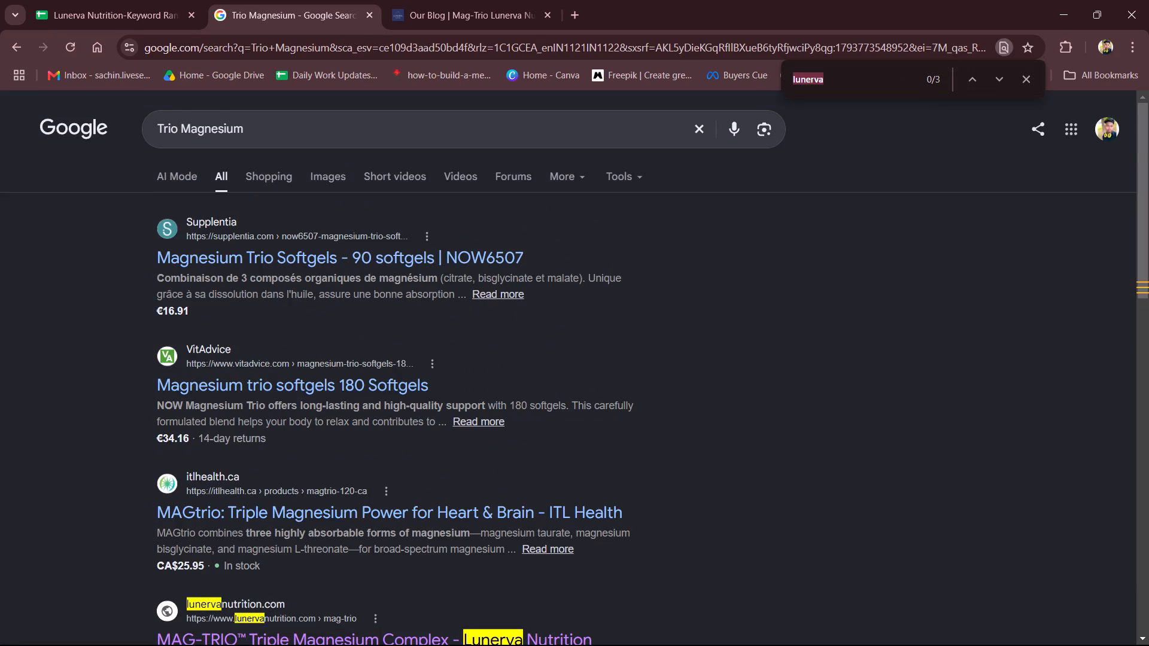
Open Lunerva's MAG-TRIO search result, and from the site's blog list open the article "Triple Magnesium Complex Explained".
scroll(329, 549, "down", 2)
left_click(306, 488)
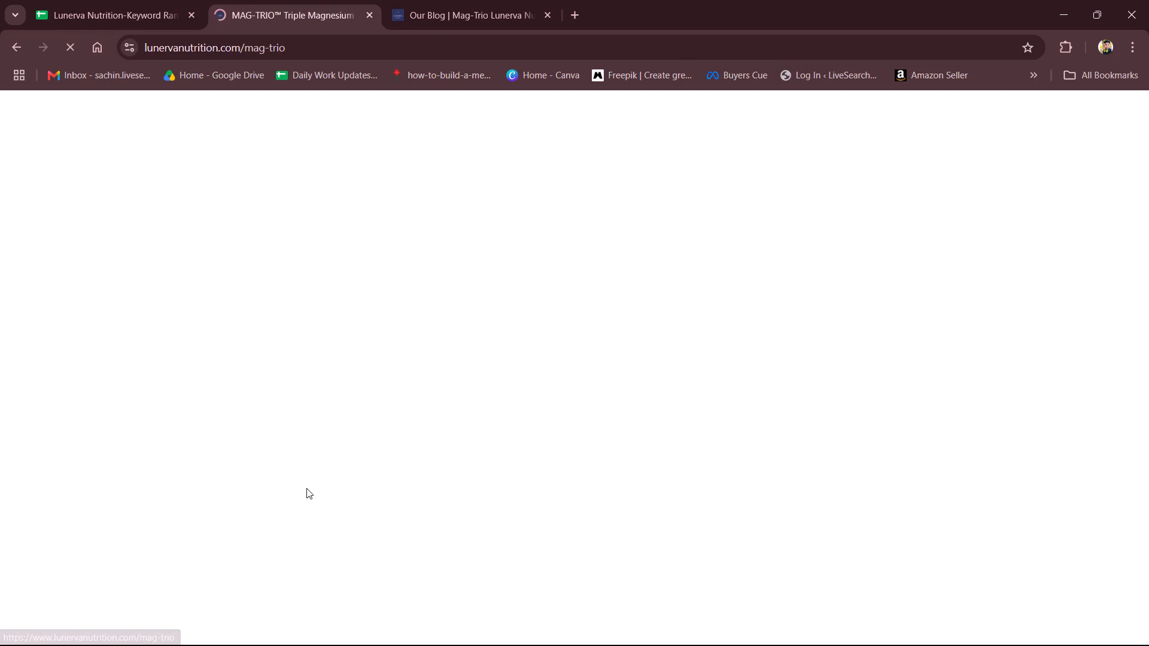
left_click(1053, 116)
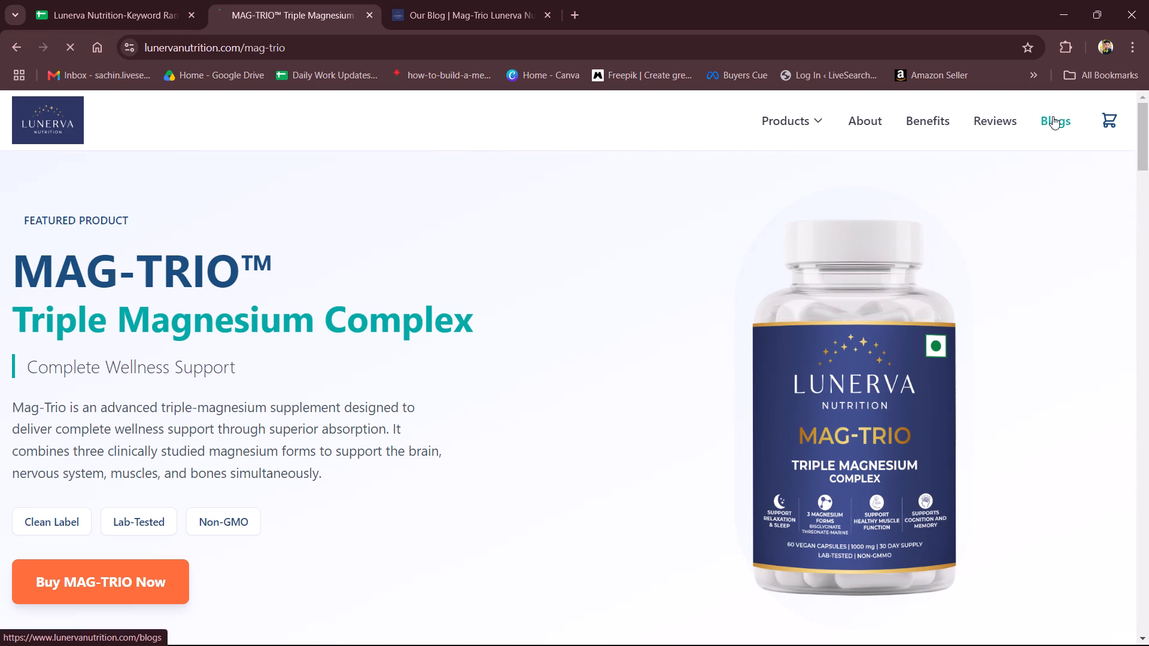
scroll(591, 321, "down", 2)
scroll(549, 364, "up", 1)
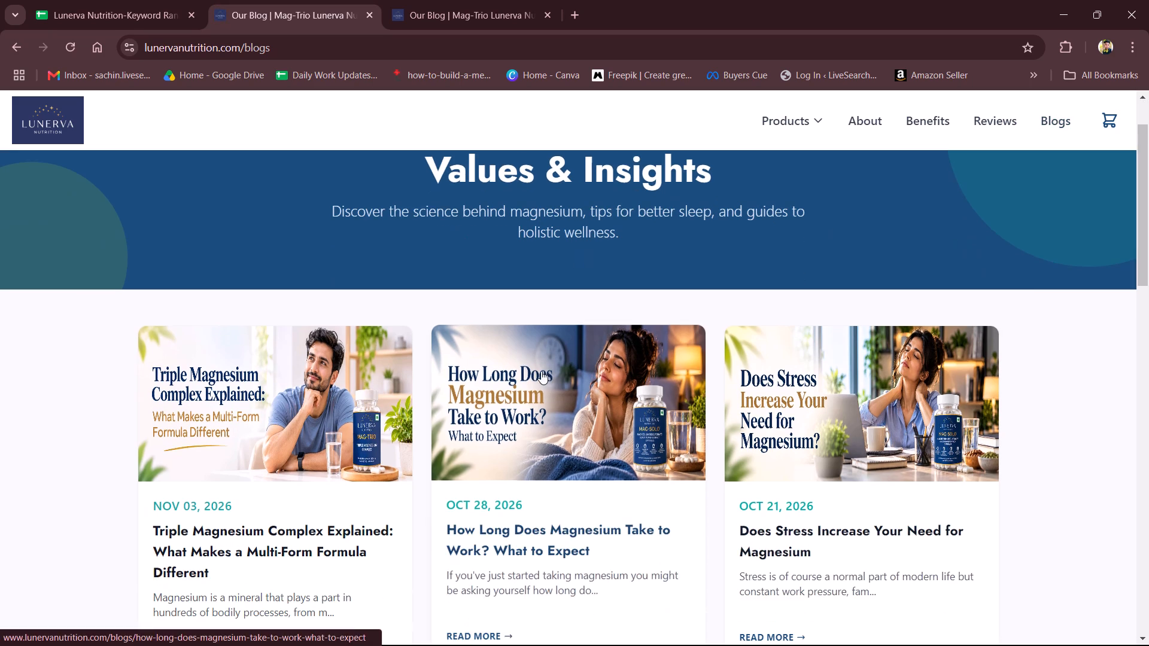
left_click(222, 531)
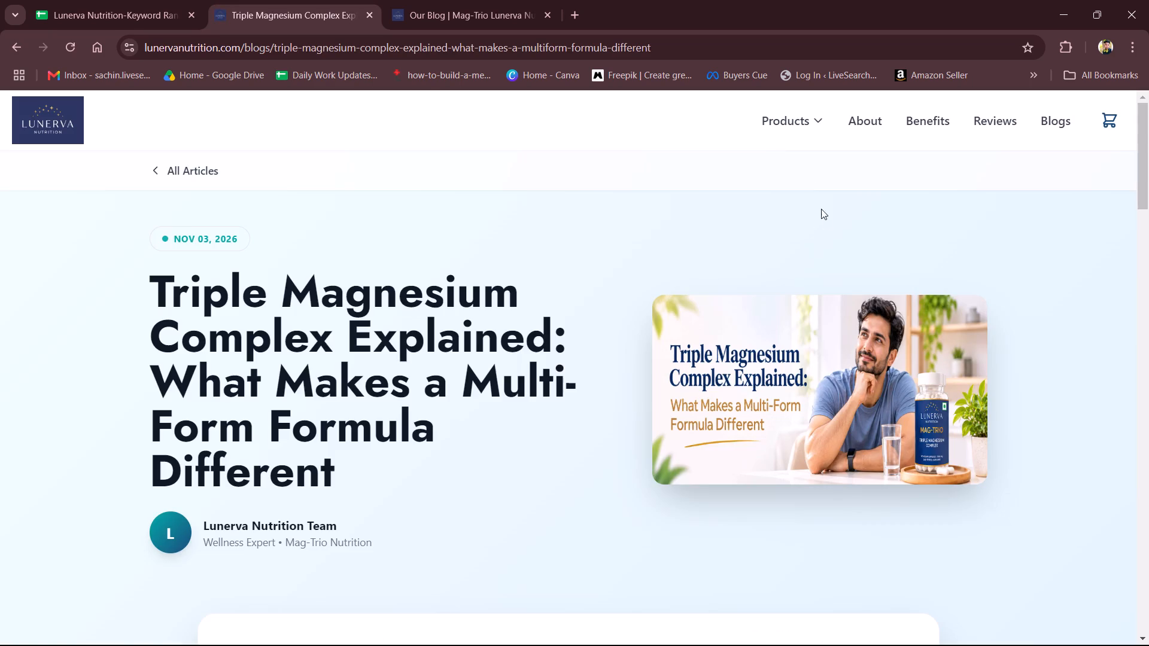
Open the MAG-TRIO (Triple Mag) product page from the blog article.
left_click(778, 127)
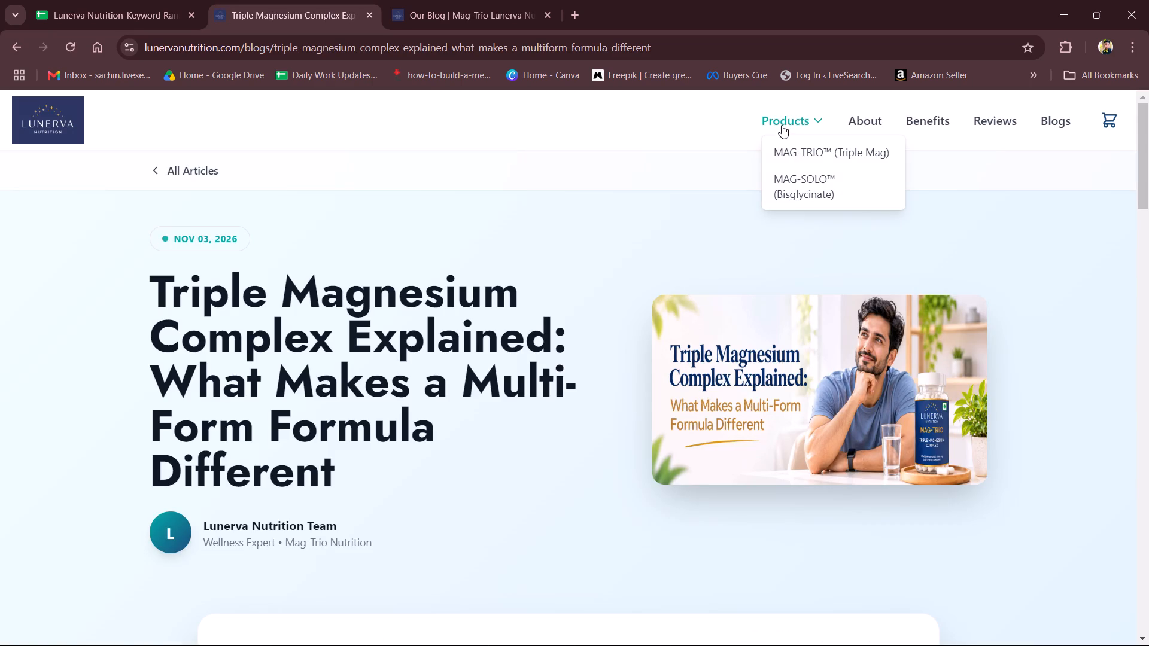
left_click(789, 156)
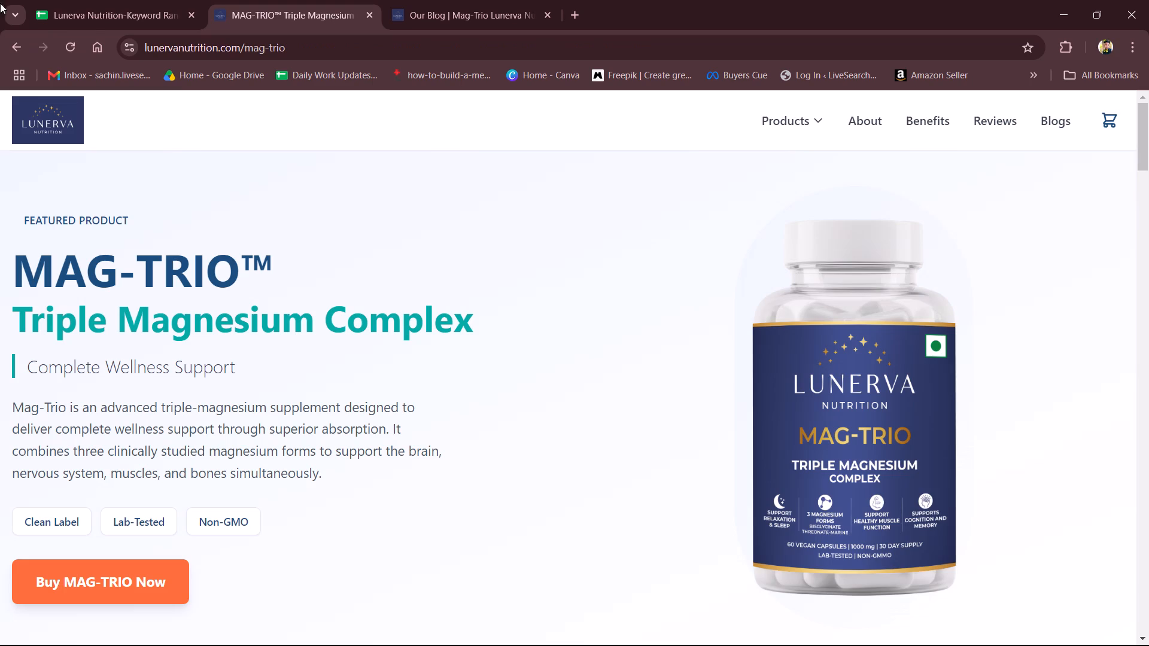
Glance at the keyword ranking spreadsheet, and go back through the visited Lunerva pages to the Trio Magnesium search results.
left_click(111, 0)
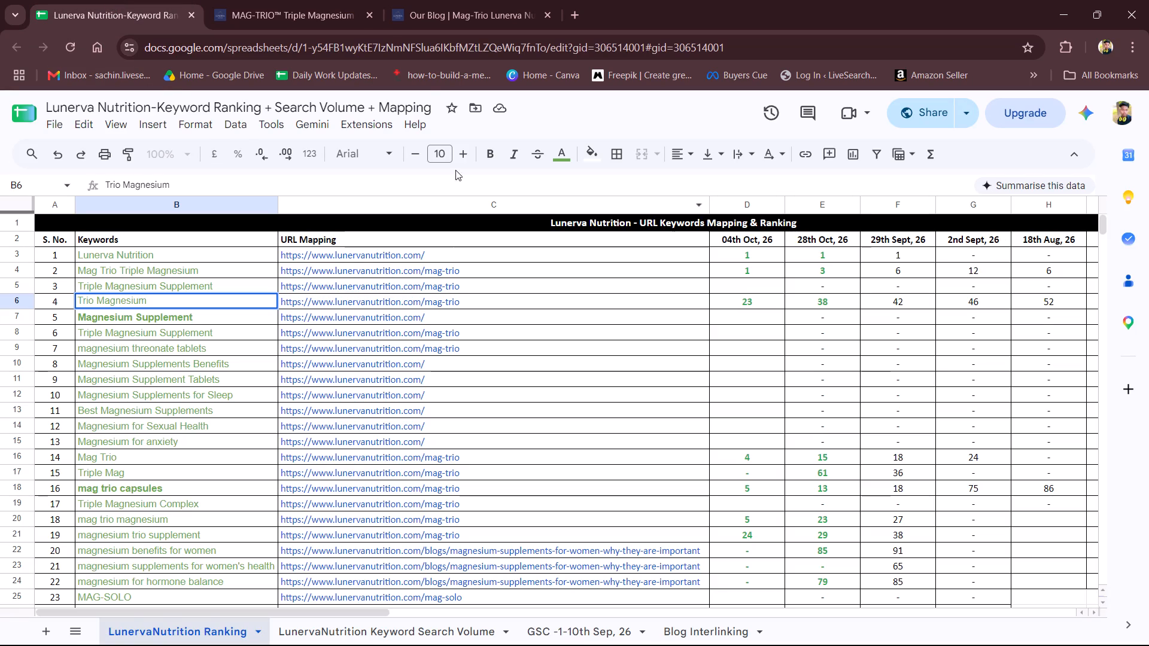
left_click(259, 19)
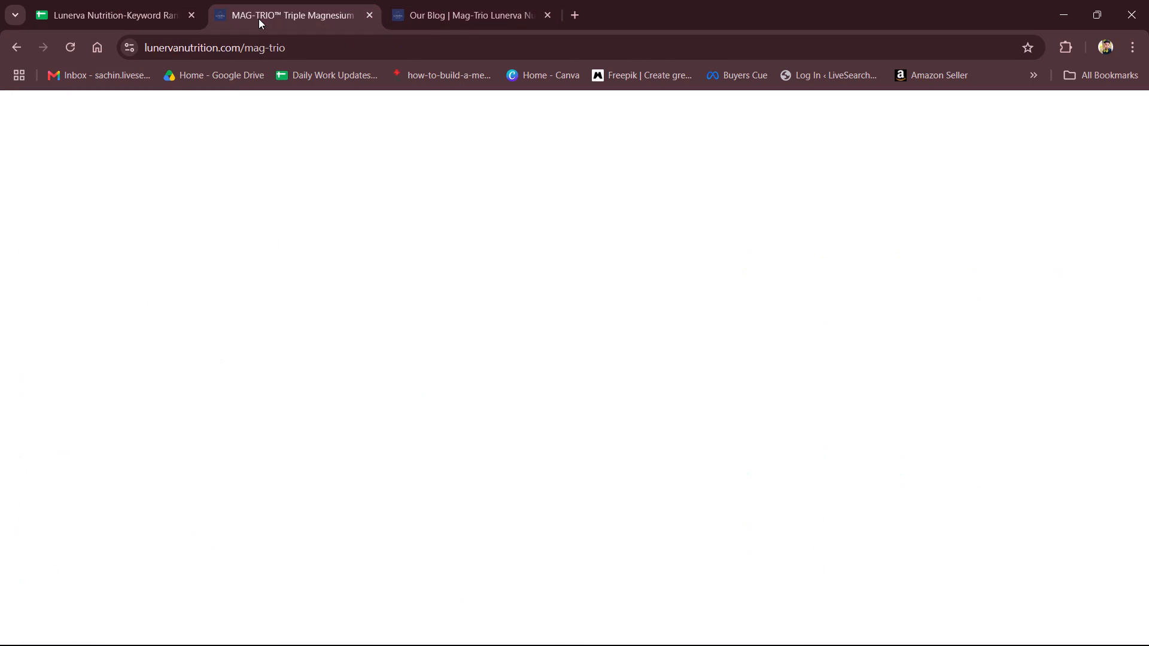
left_click(18, 45)
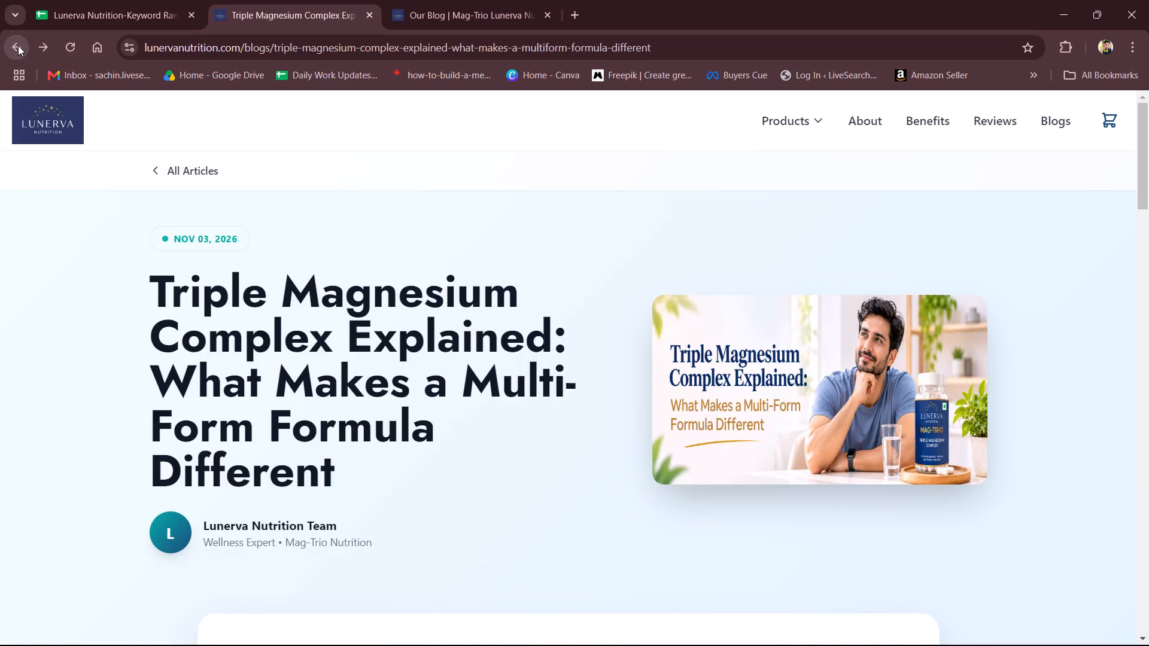
left_click(18, 45)
left_click(18, 45)
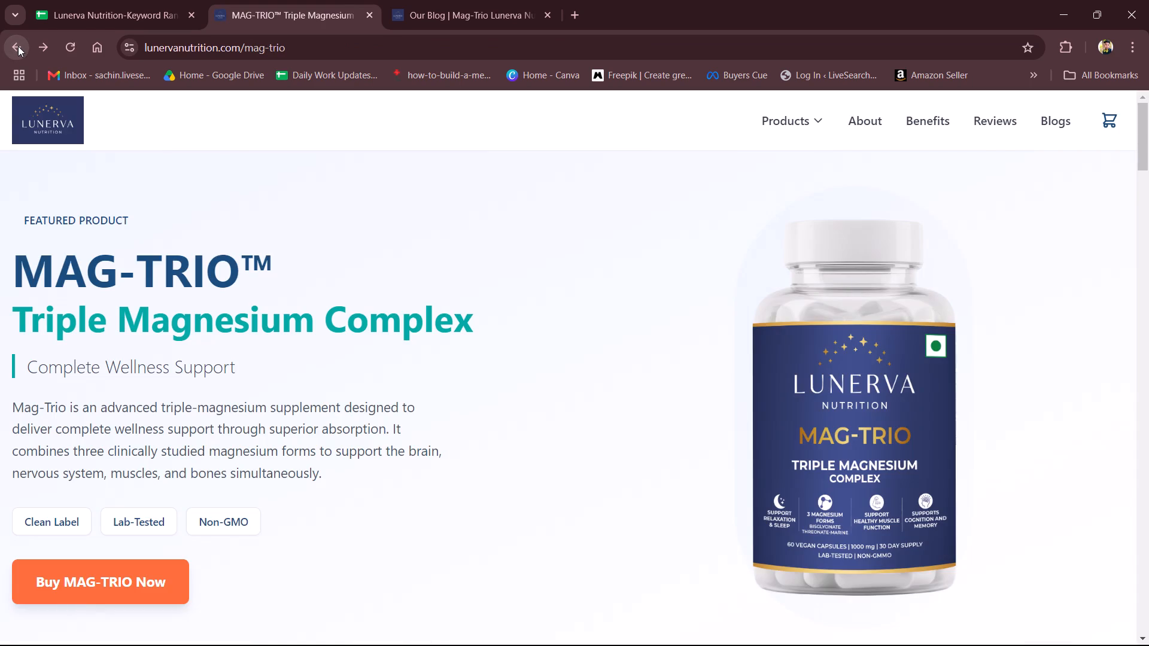
left_click(20, 50)
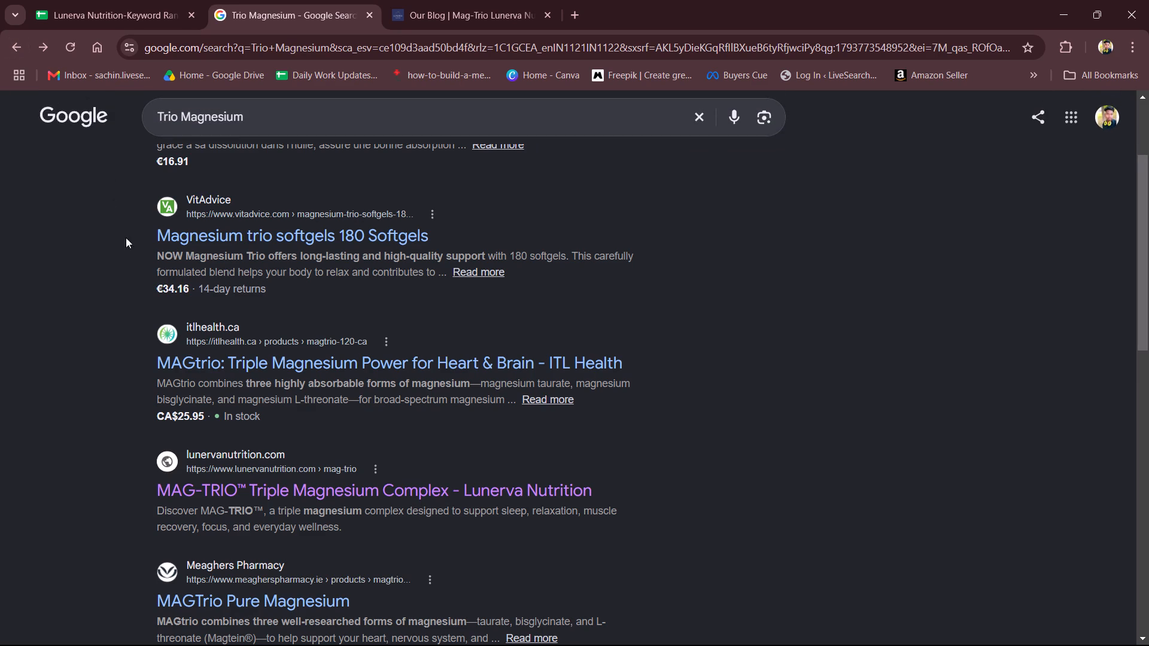
Reopen Lunerva's MAG-TRIO search result and go to the site's blog list.
left_click(281, 493)
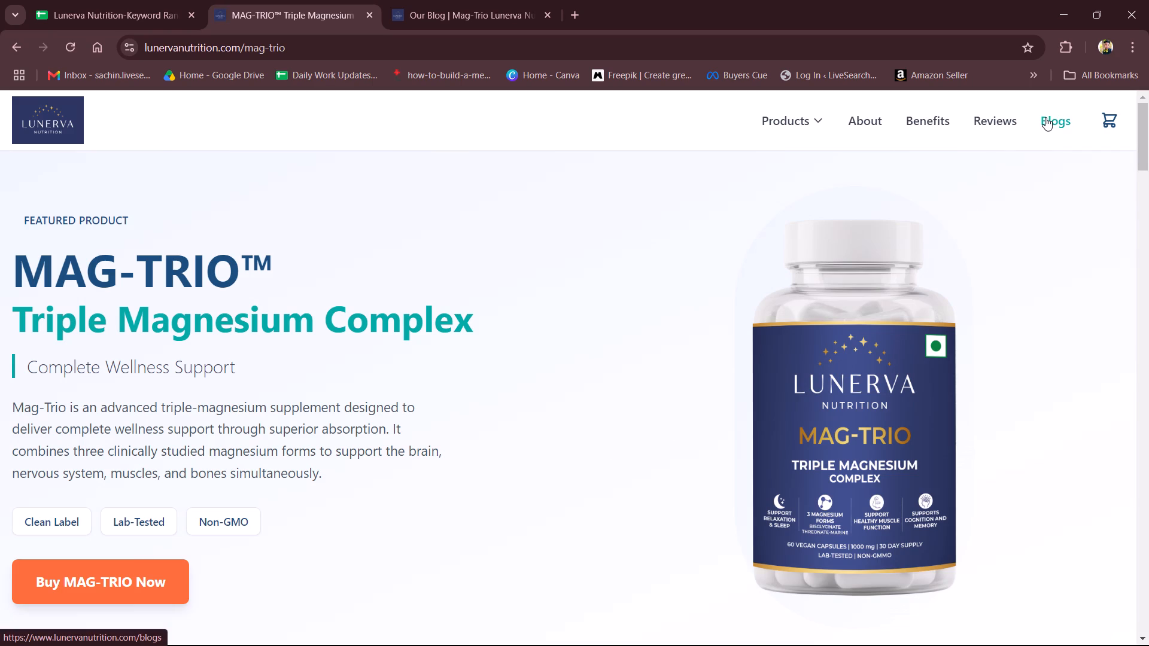
scroll(682, 272, "right", 14)
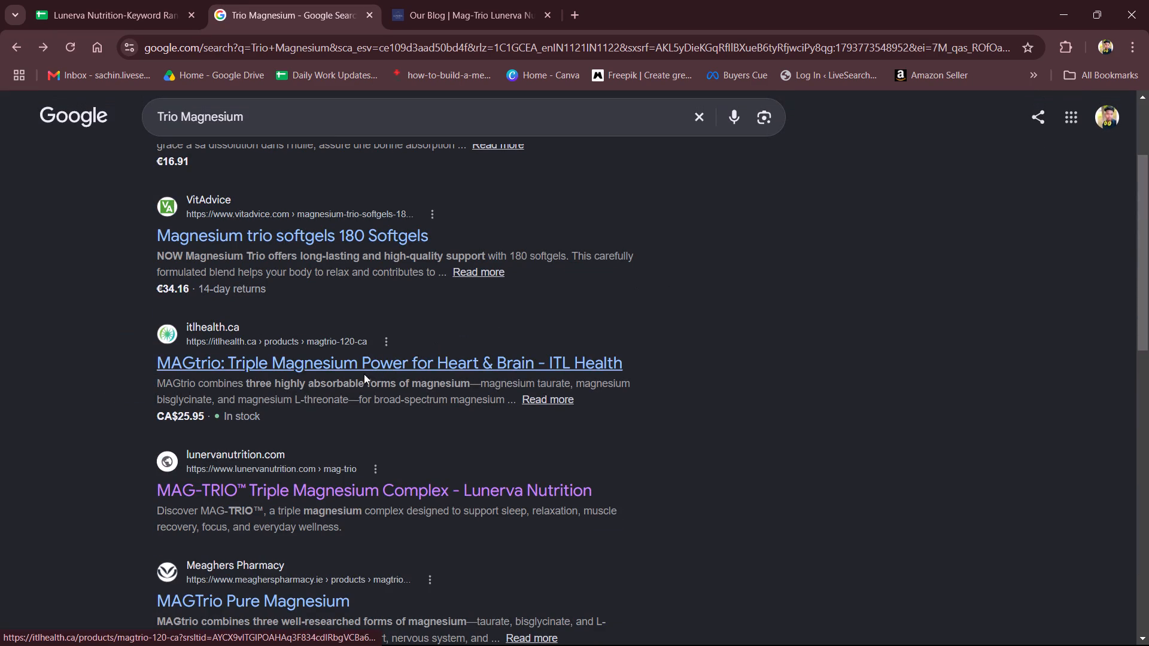
scroll(288, 470, "left", 11)
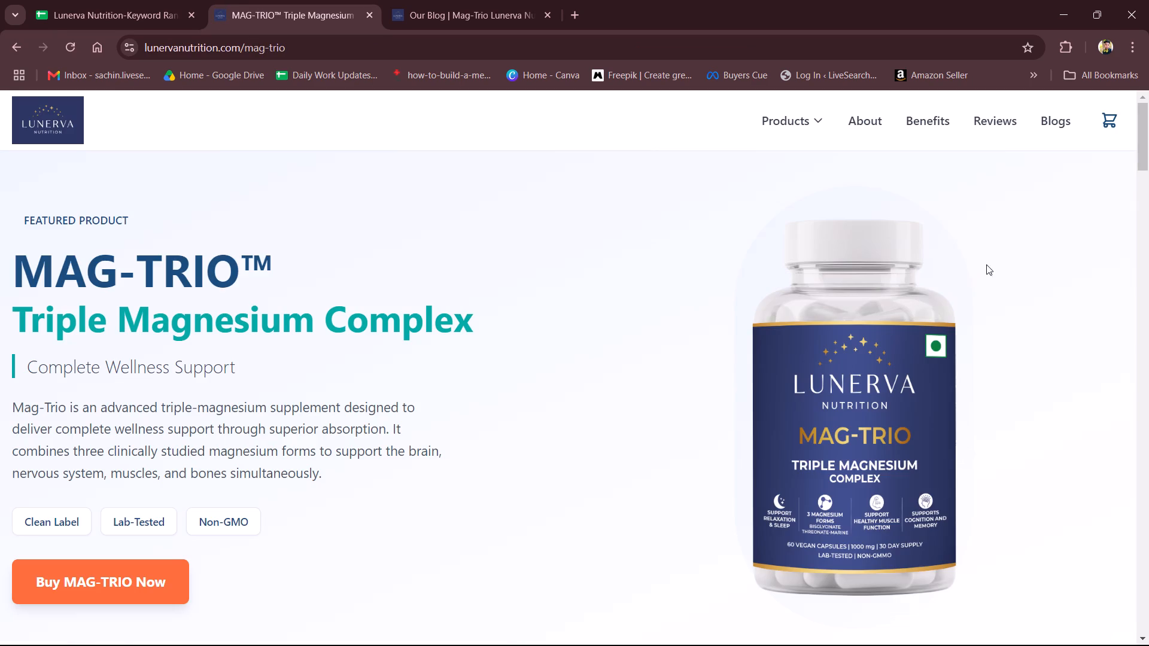
left_click(1062, 127)
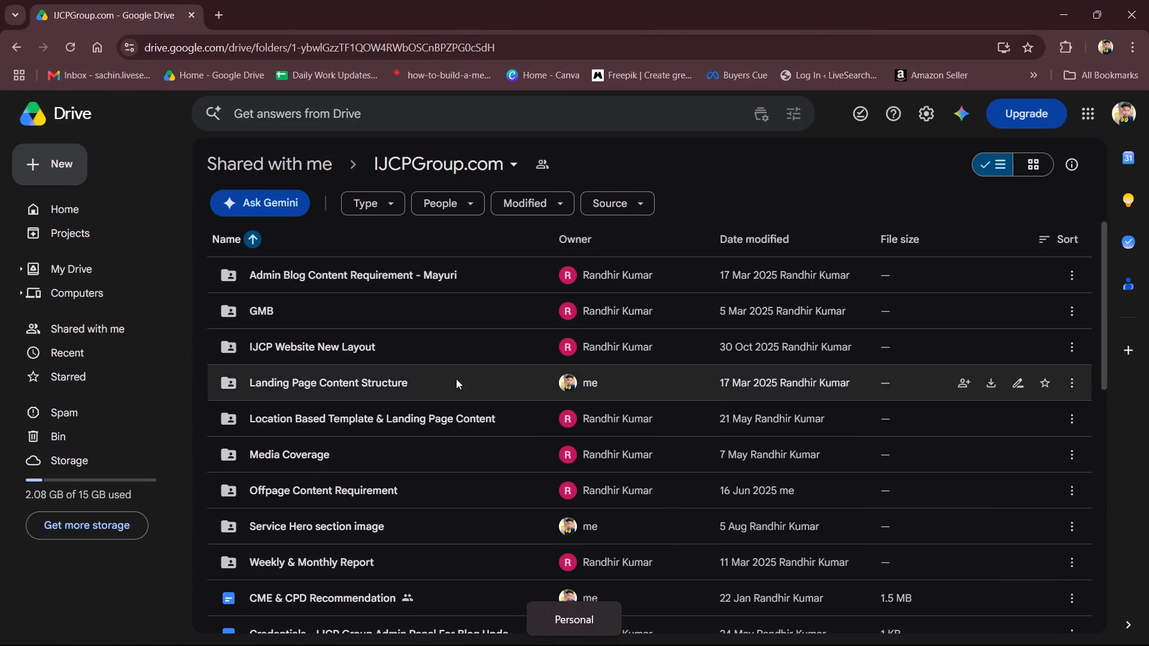
In the IJCPGroup.com Drive folder, open the IJCP-Group-wordpress-credentials document and follow its WordPress login link.
scroll(384, 466, "down", 3)
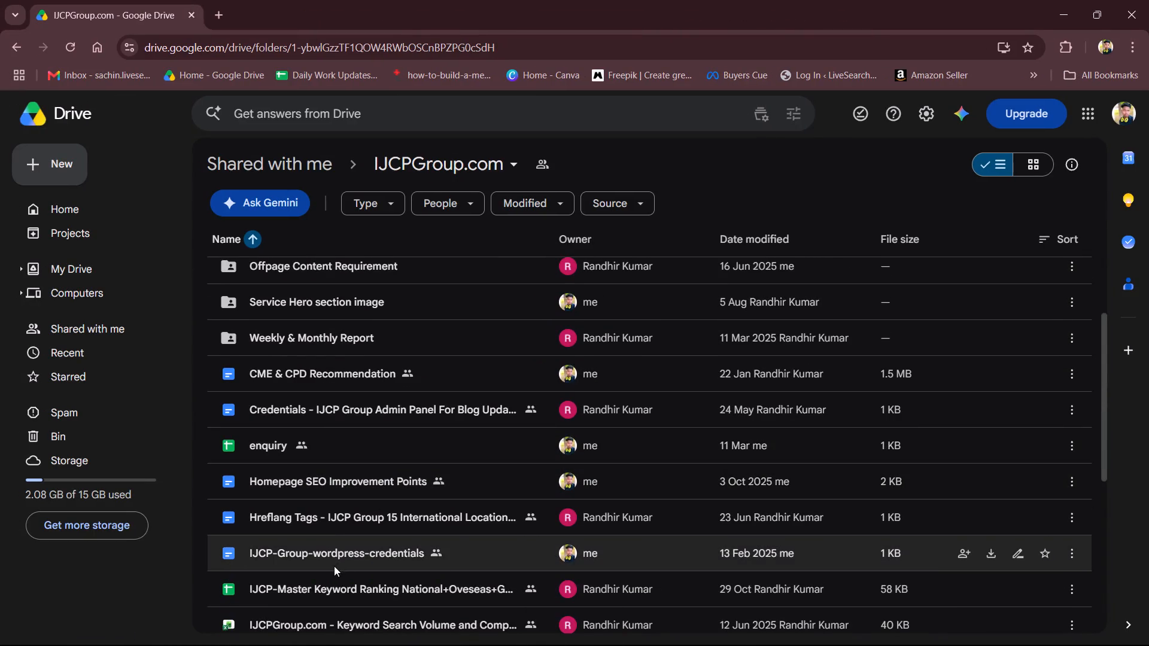
double_click(385, 556)
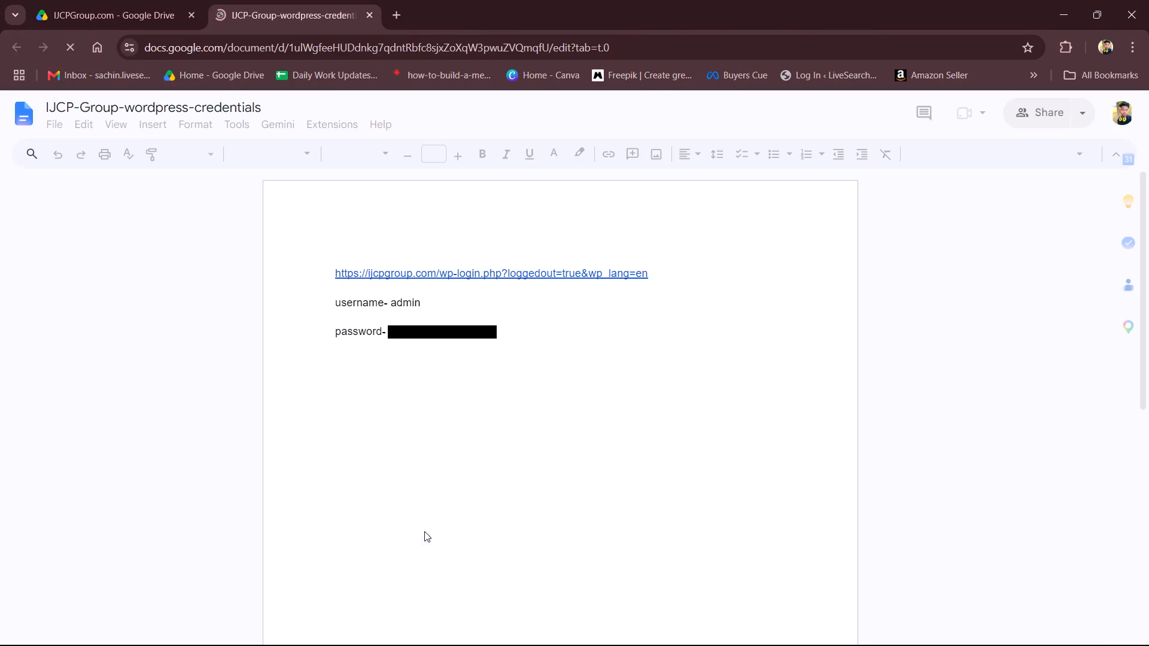
left_click(452, 274)
left_click(399, 295)
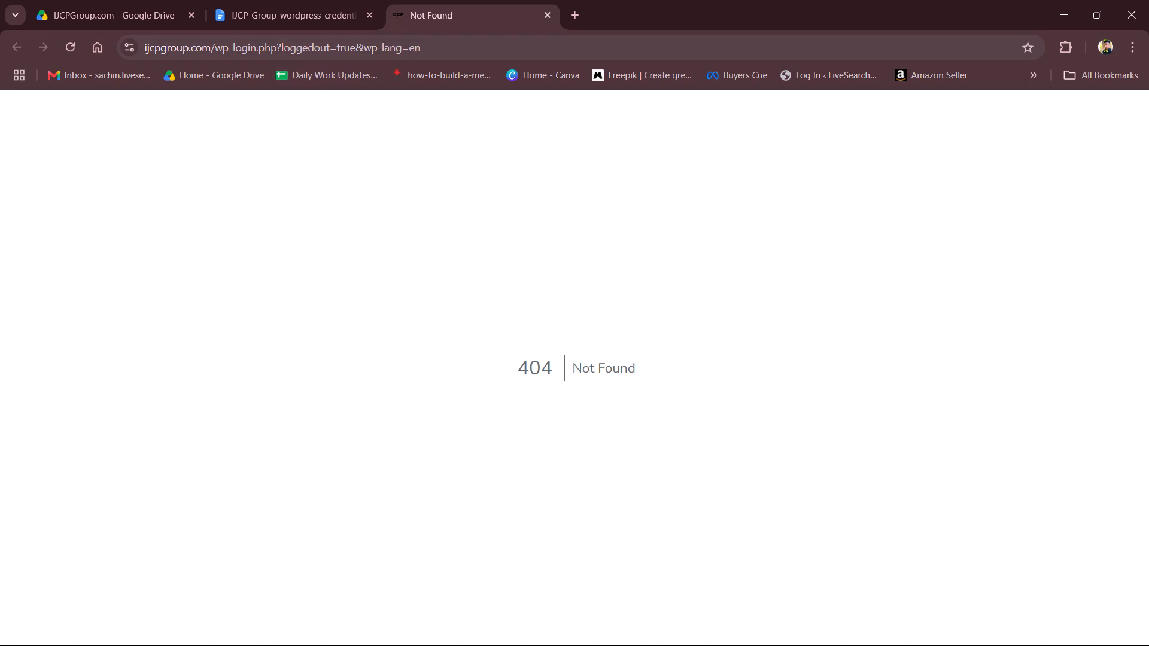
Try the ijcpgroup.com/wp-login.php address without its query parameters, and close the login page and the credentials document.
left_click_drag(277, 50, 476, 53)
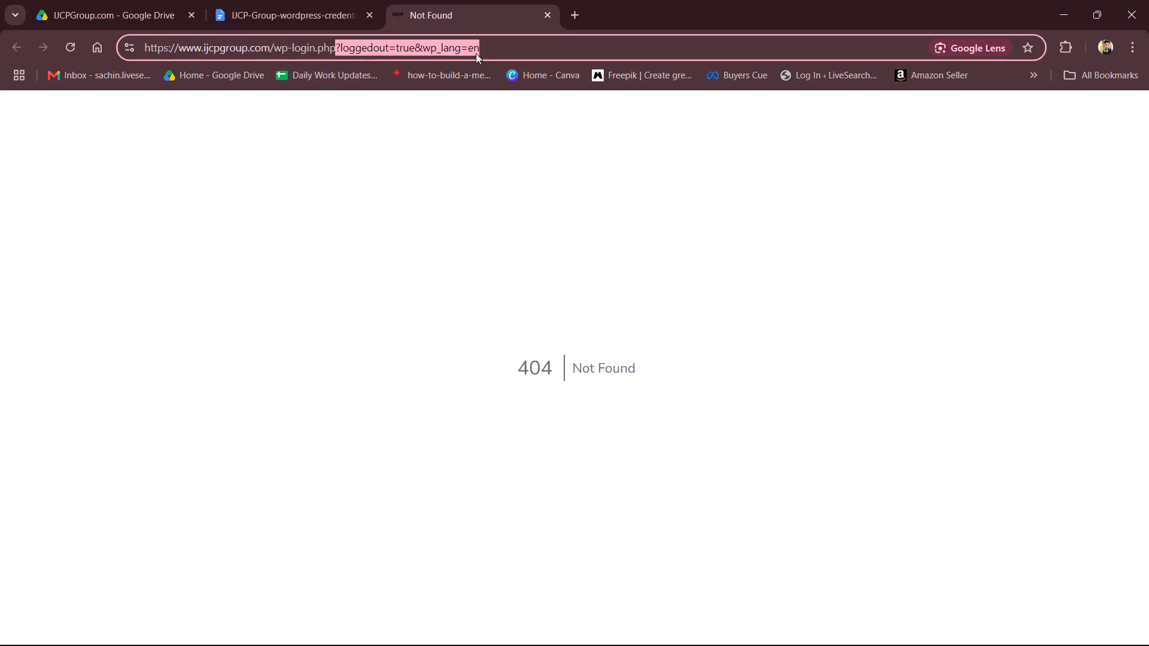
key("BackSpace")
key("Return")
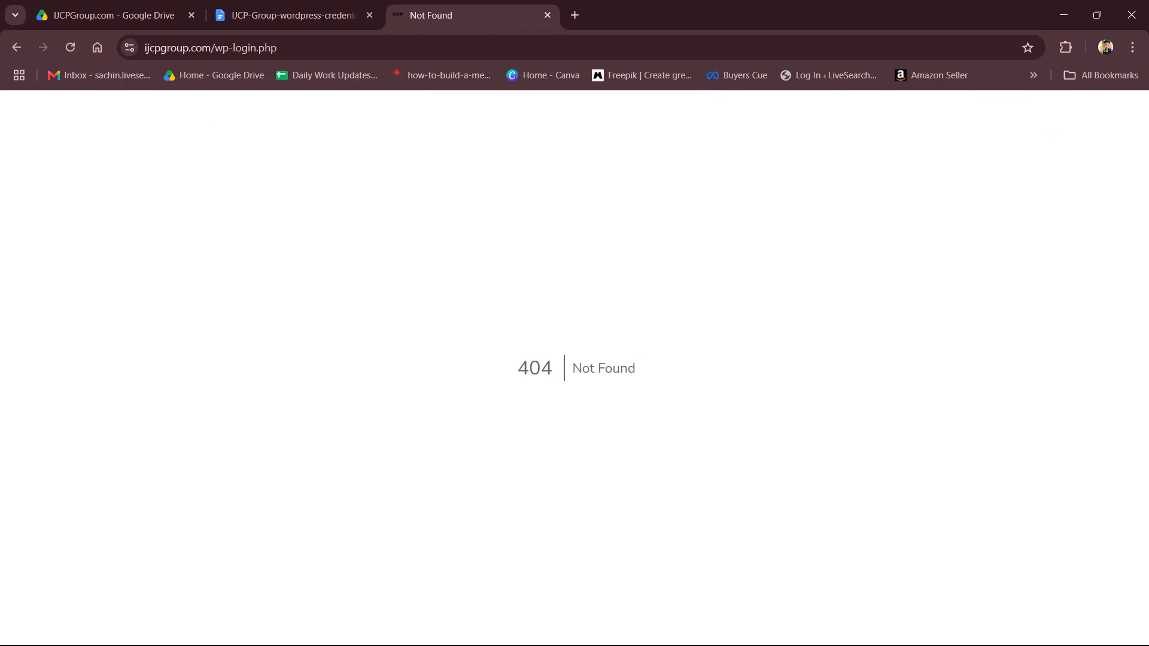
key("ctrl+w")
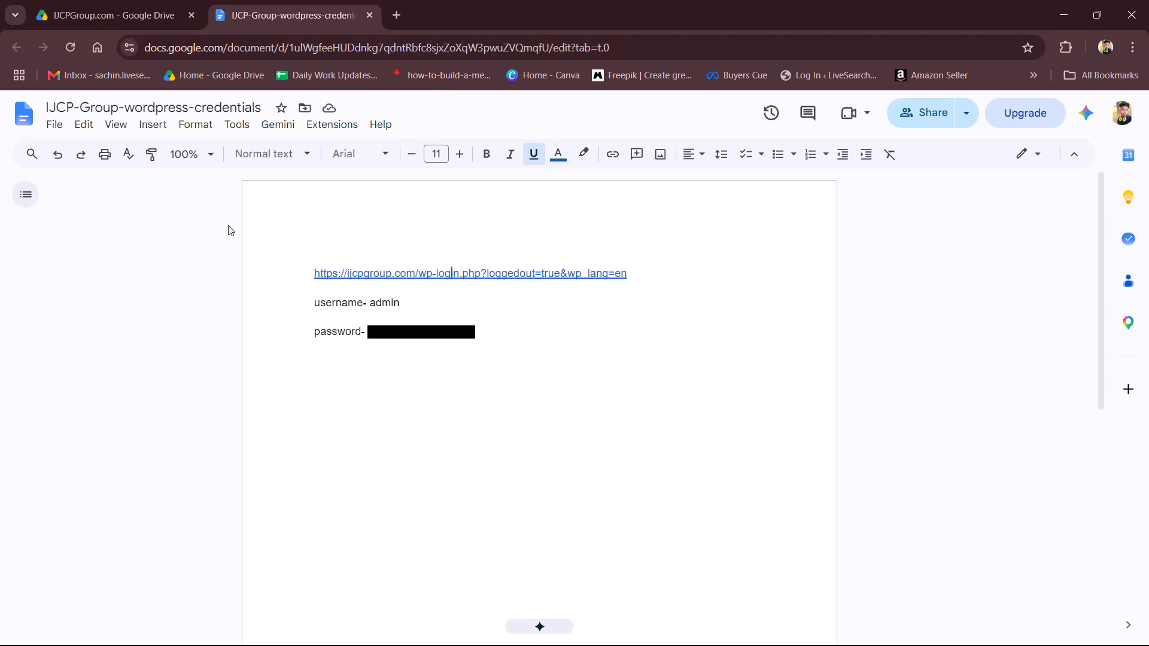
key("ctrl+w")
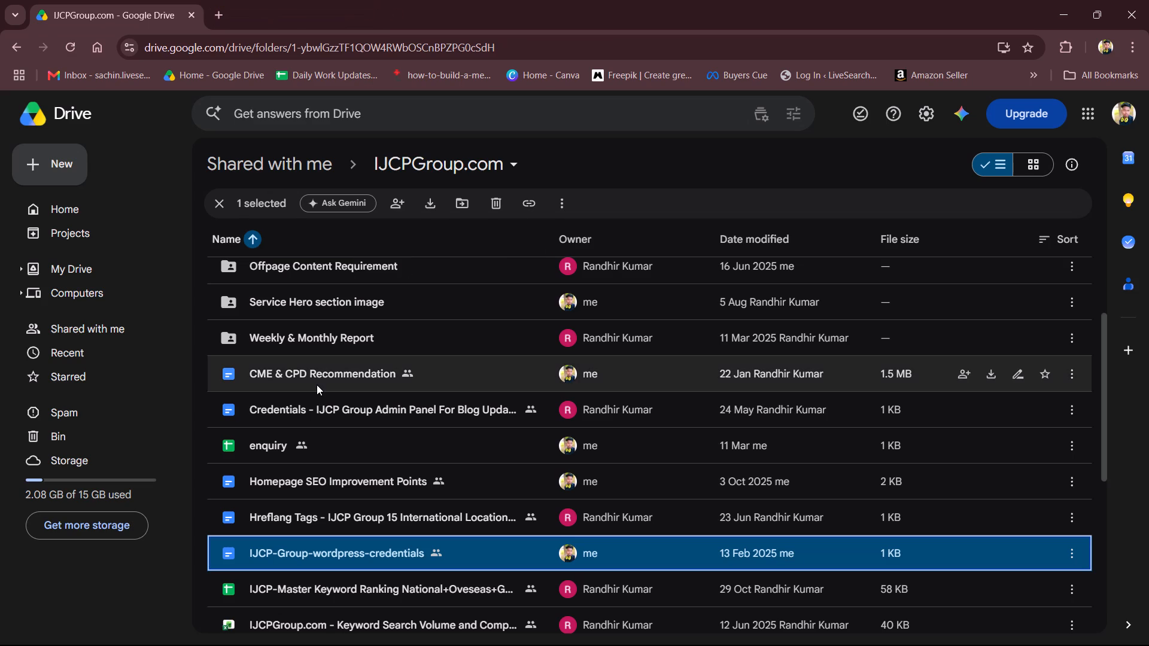
Open the "IJCPGroup.com - Offpage SEO" spreadsheet from the Drive folder.
scroll(317, 385, "down", 3)
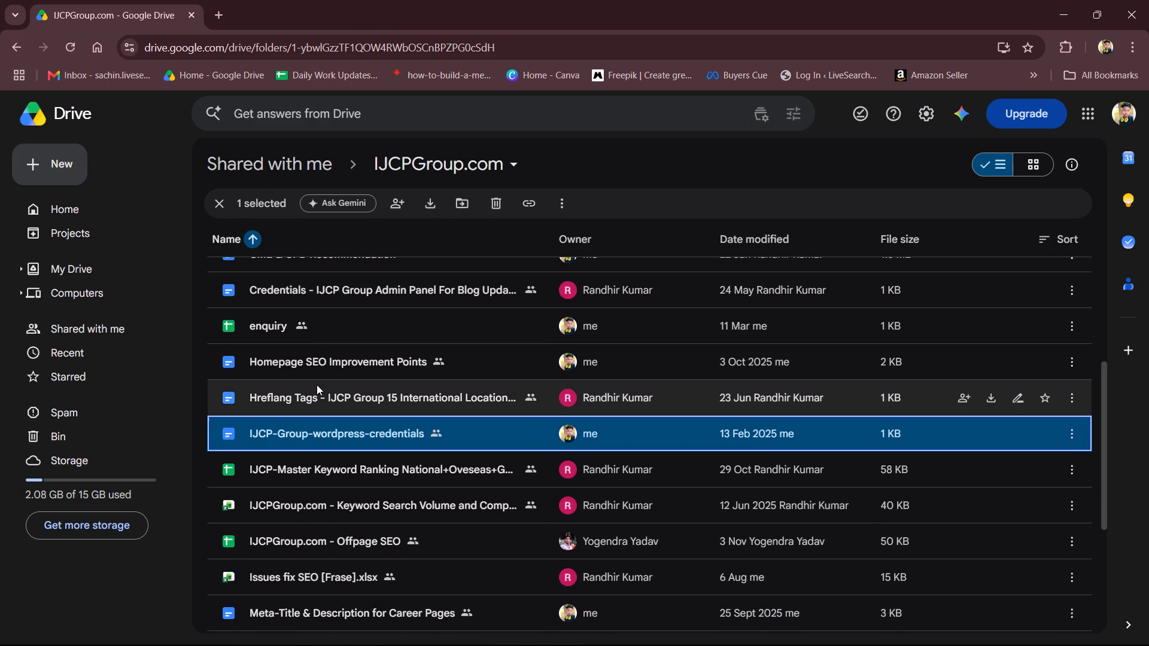
double_click(353, 547)
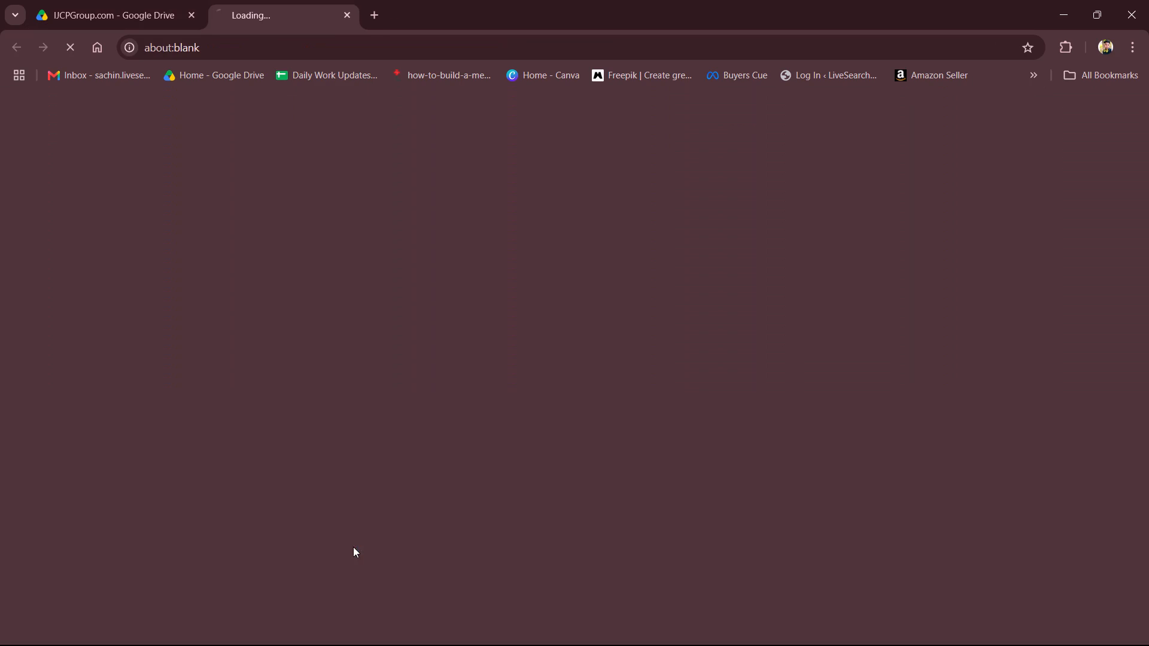
Return to the IJCPGroup.com Drive folder and open its Weekly & Monthly Report folder.
left_click(131, 5)
scroll(311, 331, "up", 1)
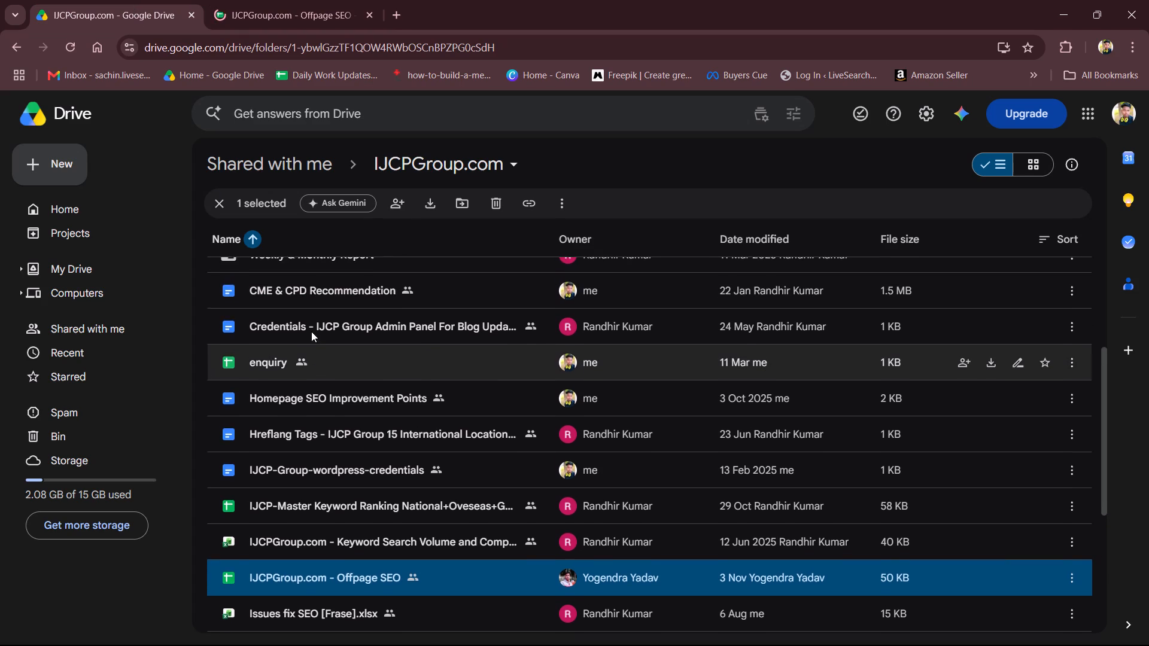
scroll(311, 331, "up", 1)
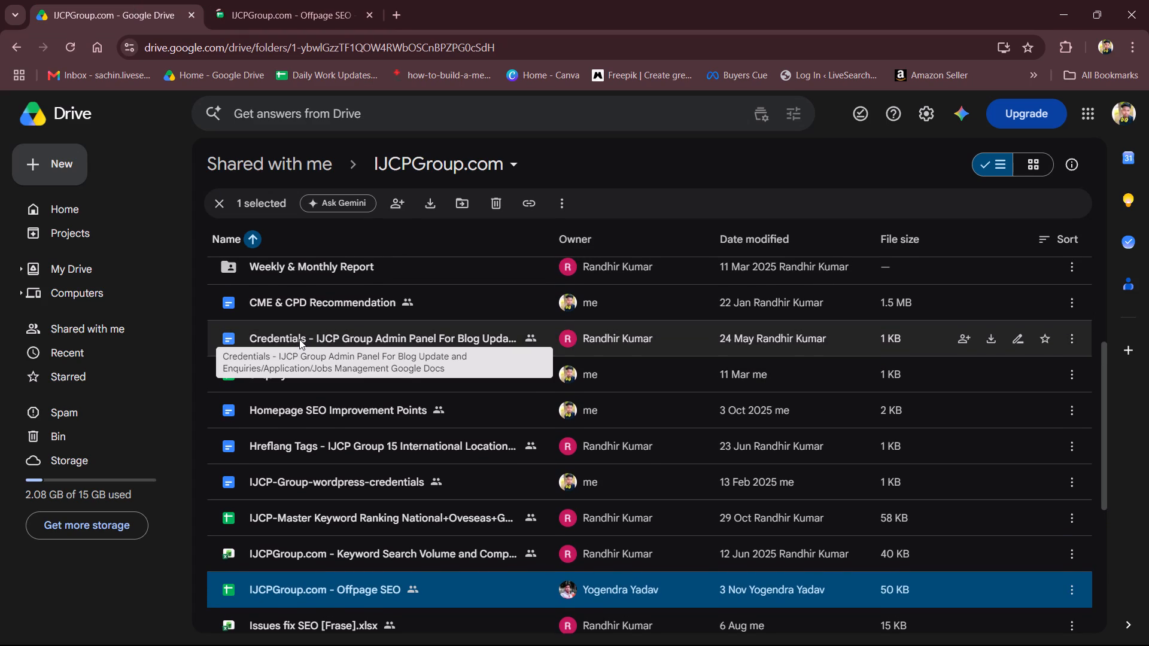
scroll(299, 339, "up", 3)
double_click(320, 414)
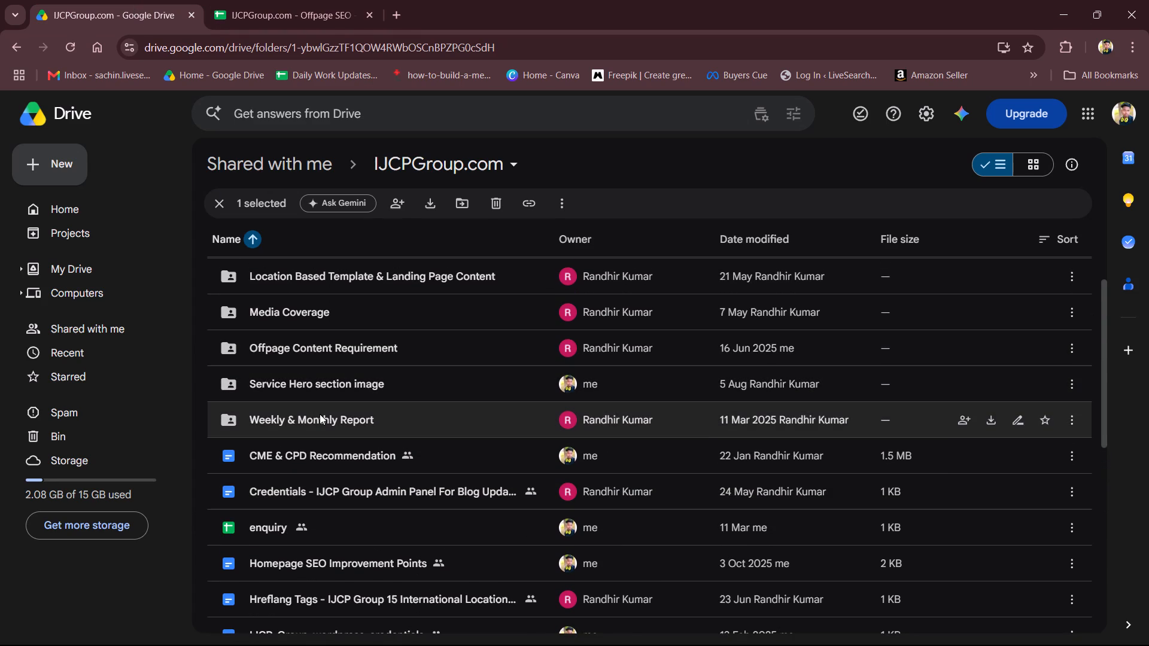
Search the Weekly & Monthly Report folder for "oct", open the "22nd Oct - 28th Oct, 26" weekly report to check it, and close it.
left_click(320, 414)
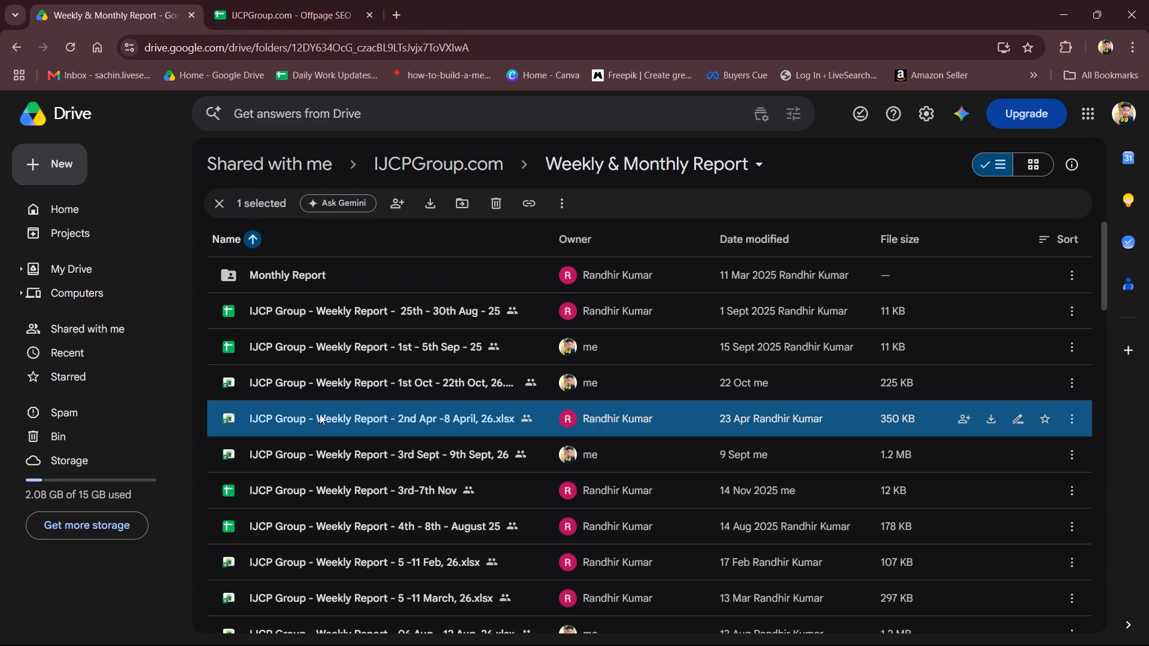
key("ctrl+f")
type("oct")
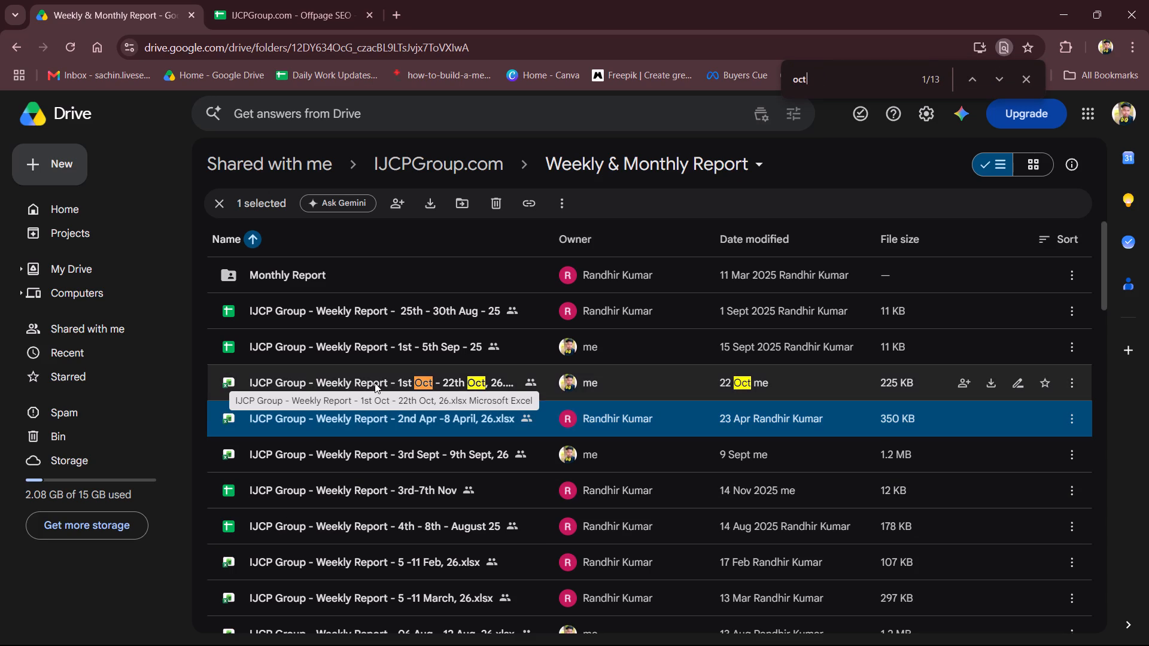
scroll(375, 383, "down", 5)
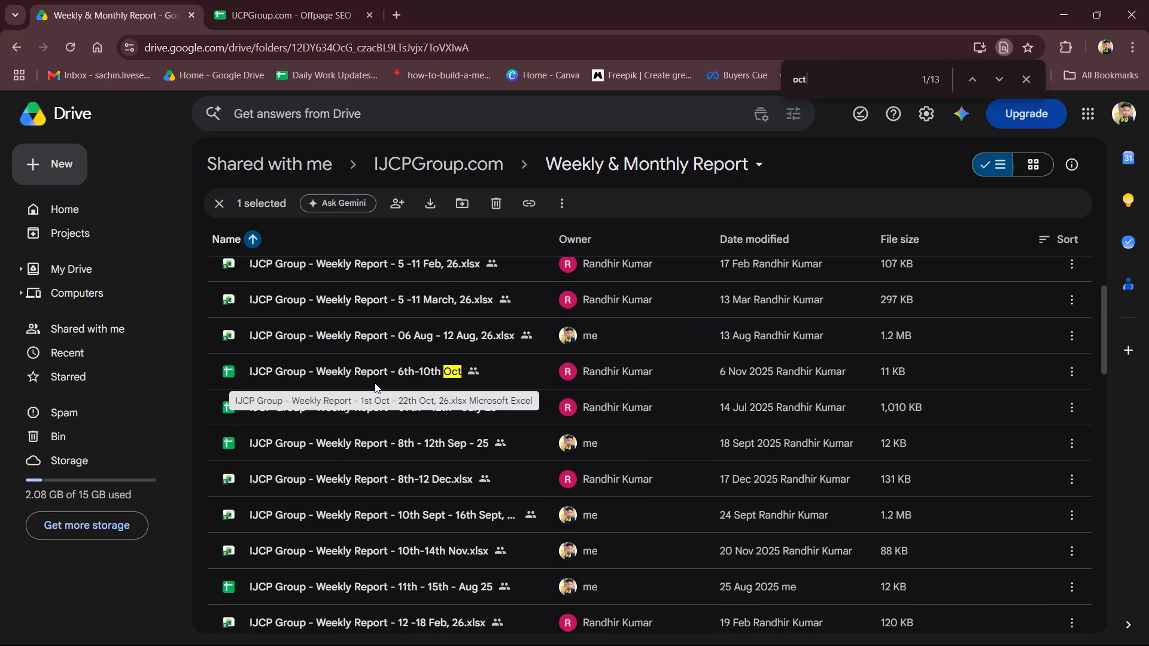
scroll(375, 383, "down", 7)
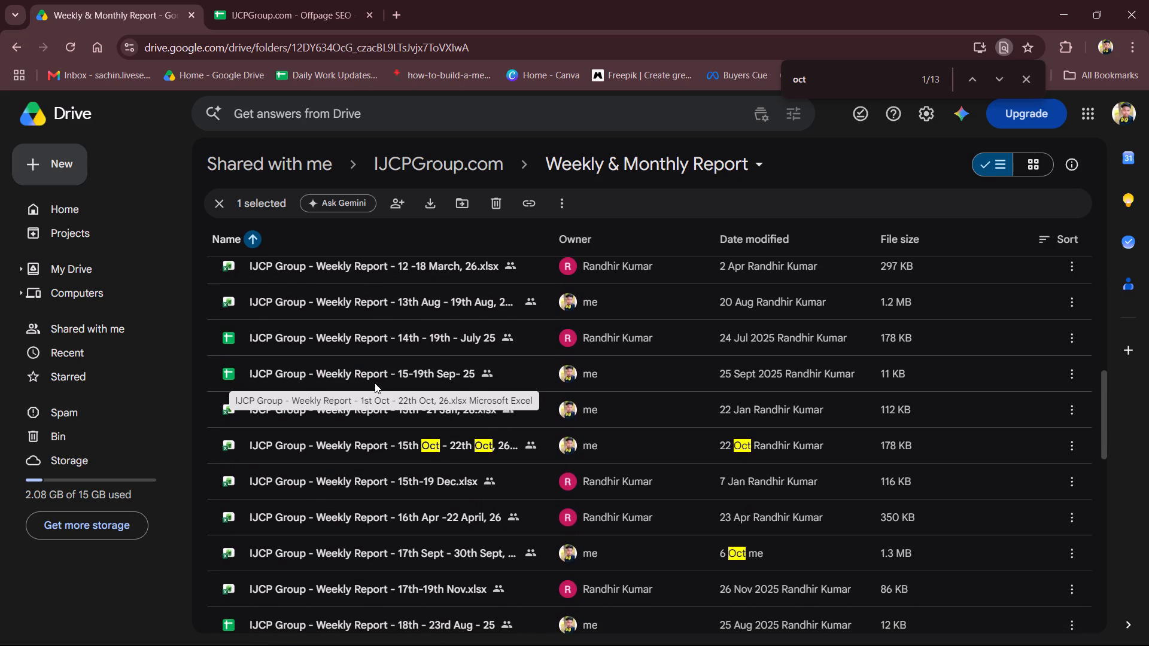
scroll(375, 383, "down", 1)
scroll(443, 516, "down", 6)
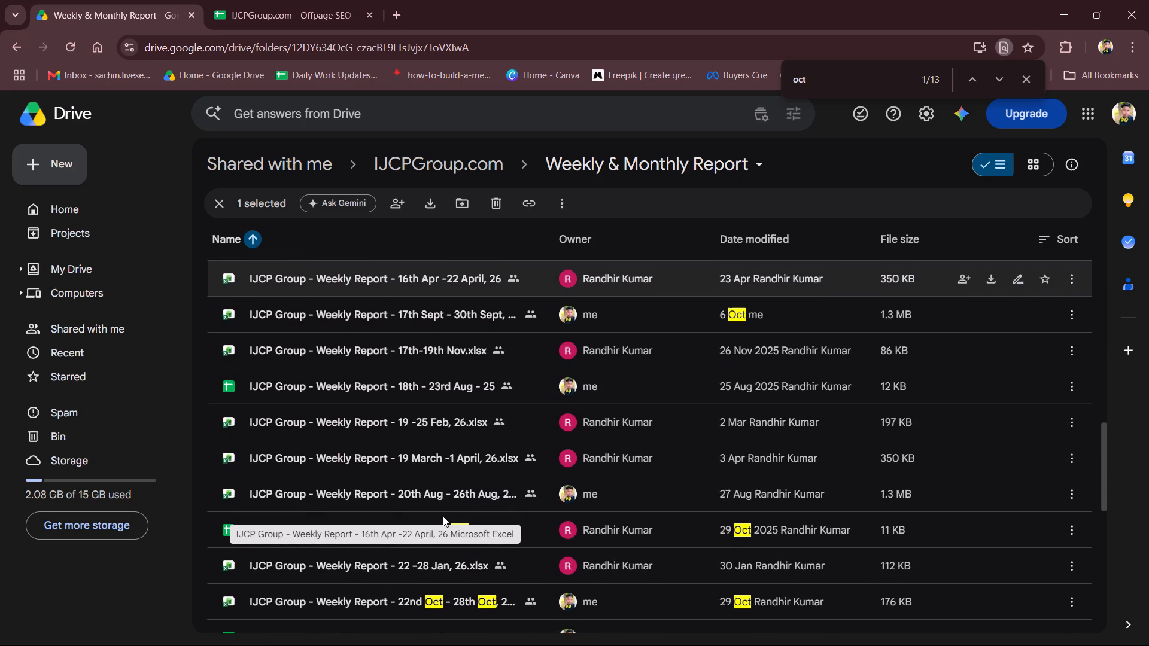
scroll(443, 516, "down", 1)
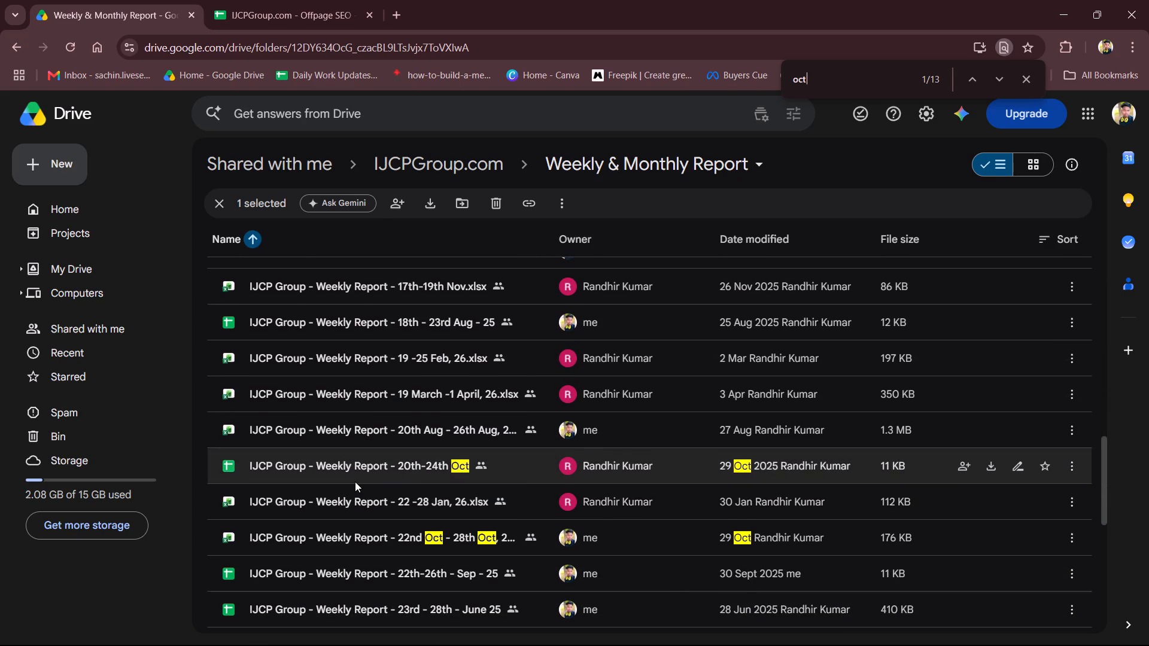
scroll(355, 482, "down", 1)
triple_click(387, 501)
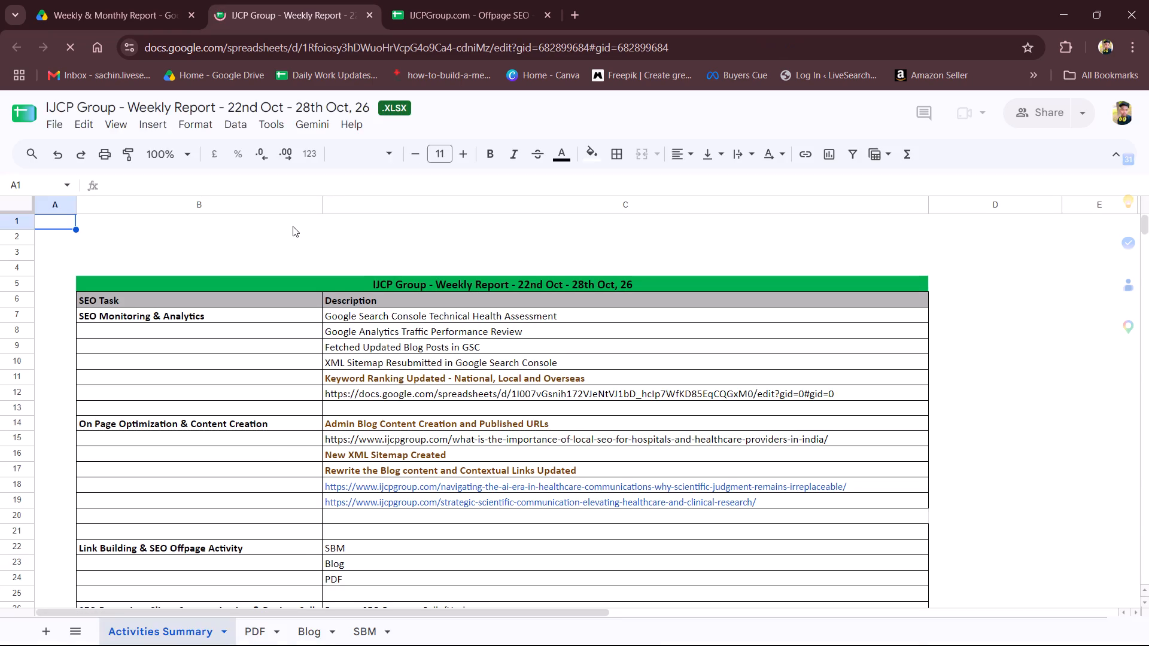
key("ctrl+w")
Make a copy of the "IJCP Group - Weekly Report - 22nd Oct - 28th Oct, 26" file and open the copy.
right_click(298, 495)
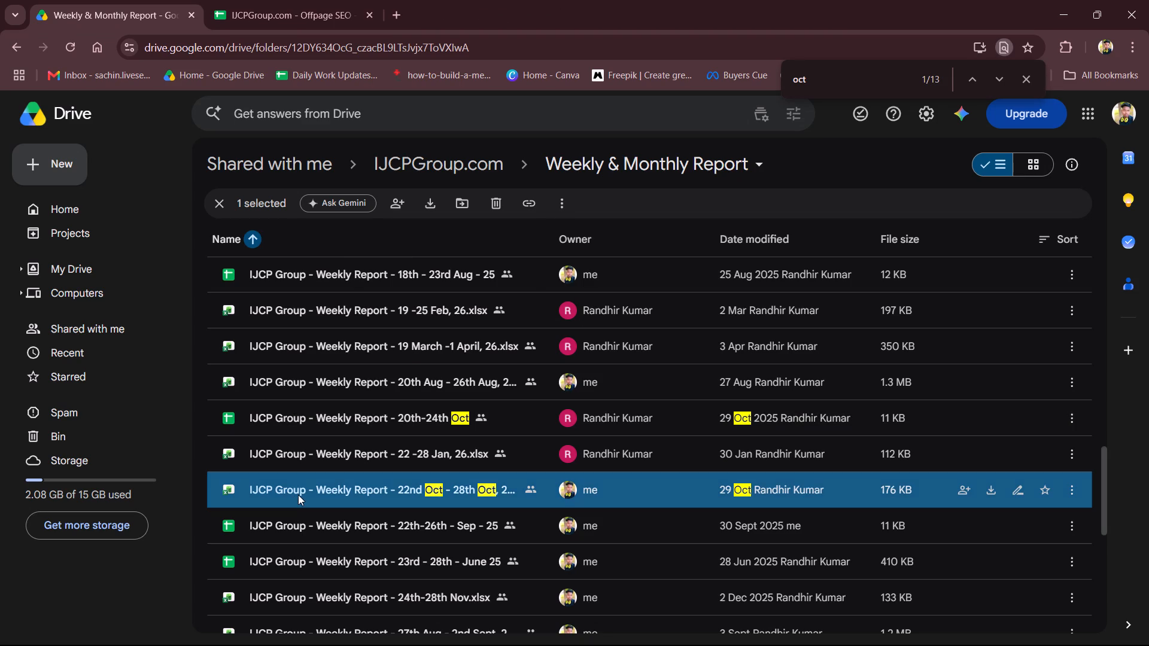
left_click(344, 303)
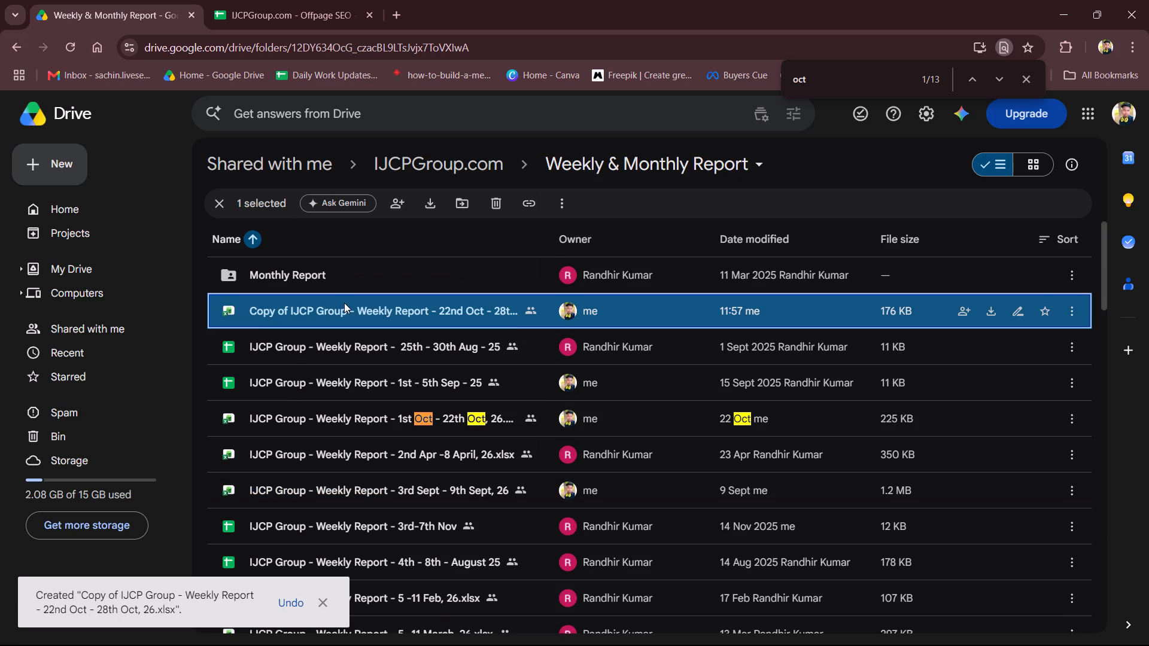
key("Return")
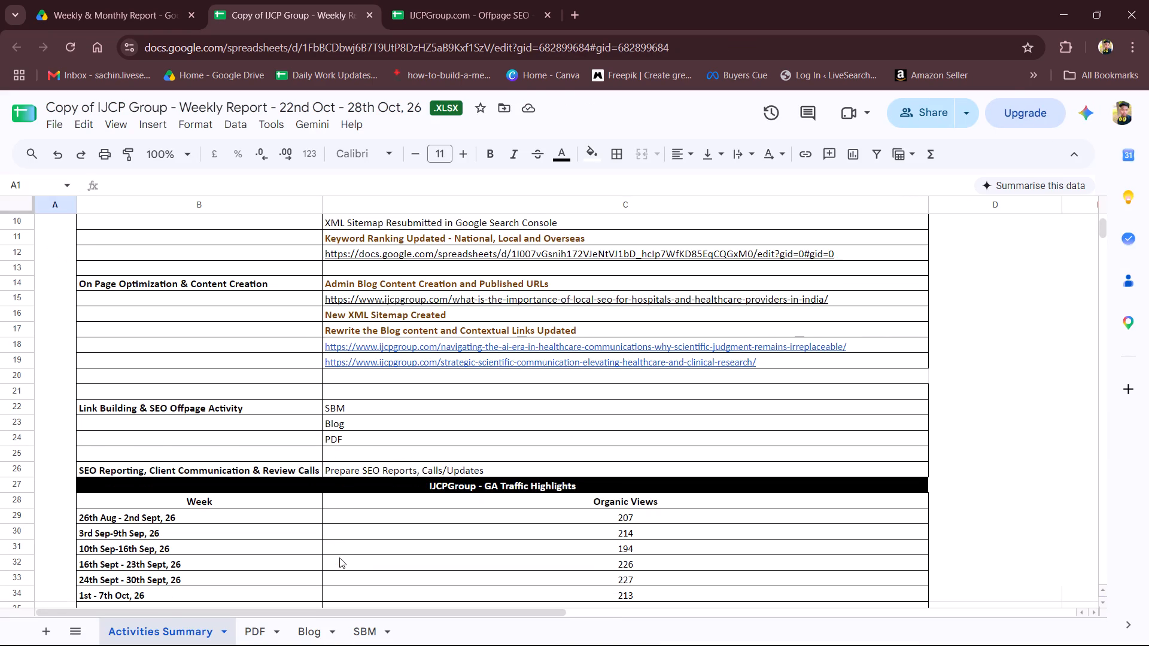
Rename the copied report as "IJCP Group - Weekly Report - 29th Oct - 04th Oct, 26".
scroll(339, 557, "up", 2)
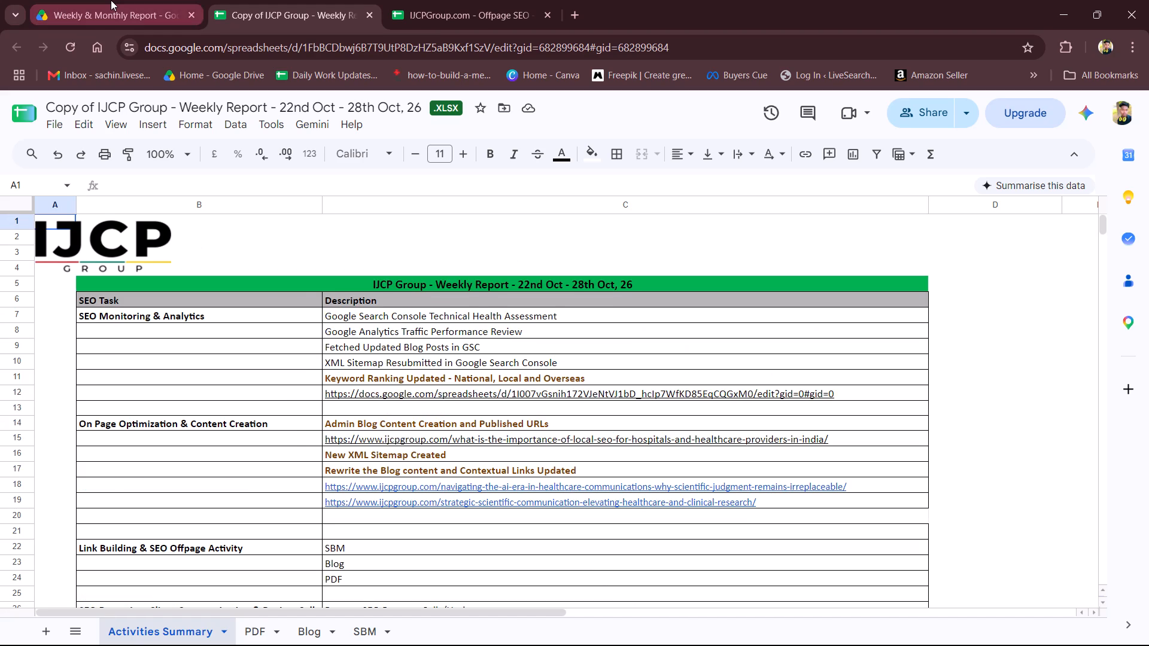
left_click(111, 0)
left_click(241, 0)
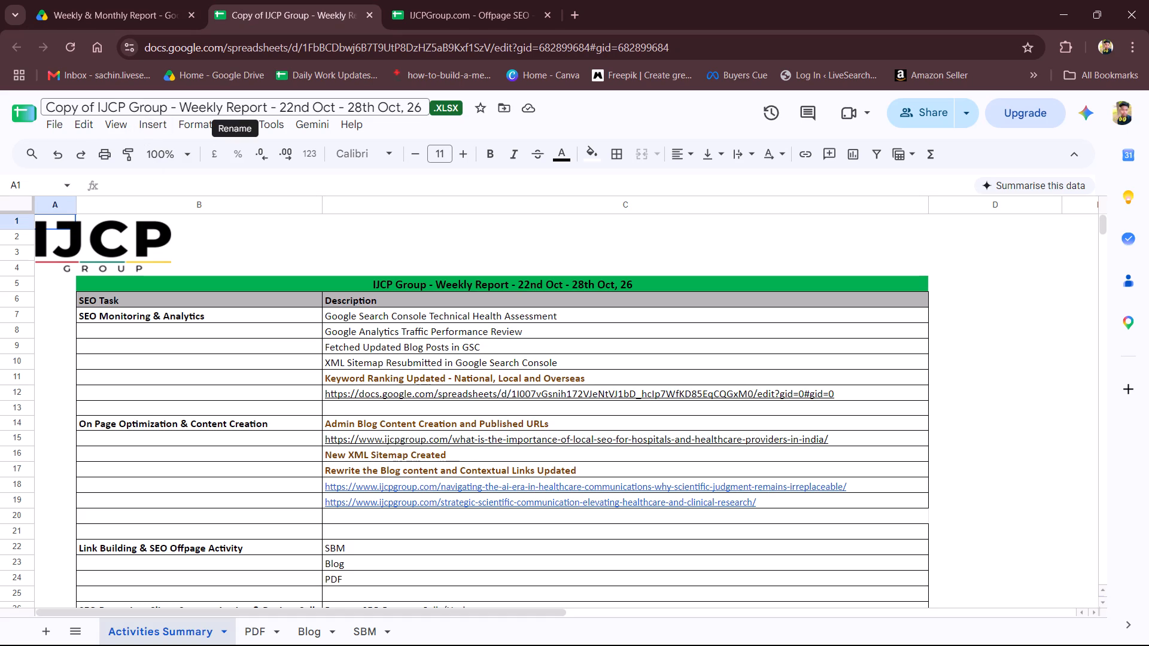
left_click(95, 103)
key("Right")
key("ctrl+shift+Left")
key("ctrl+shift+Left")
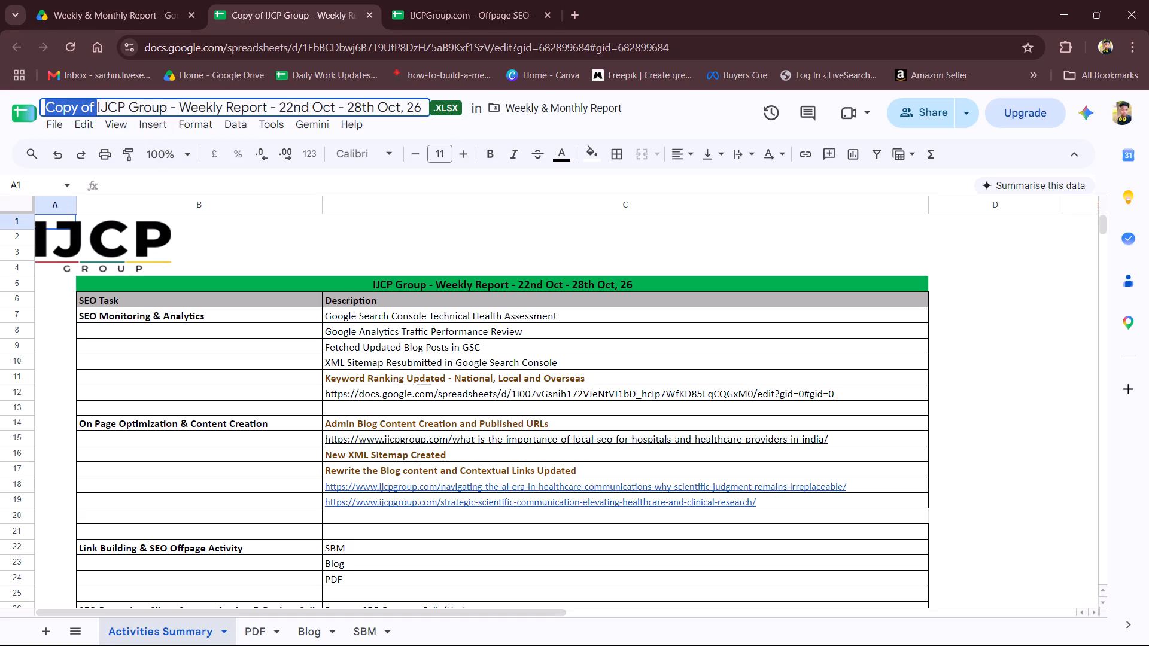
key("BackSpace")
key("ctrl+Right")
key("ctrl+Right")
key("ctrl+Right")
key("ctrl+Right")
key("ctrl+Right")
key("ctrl+Right")
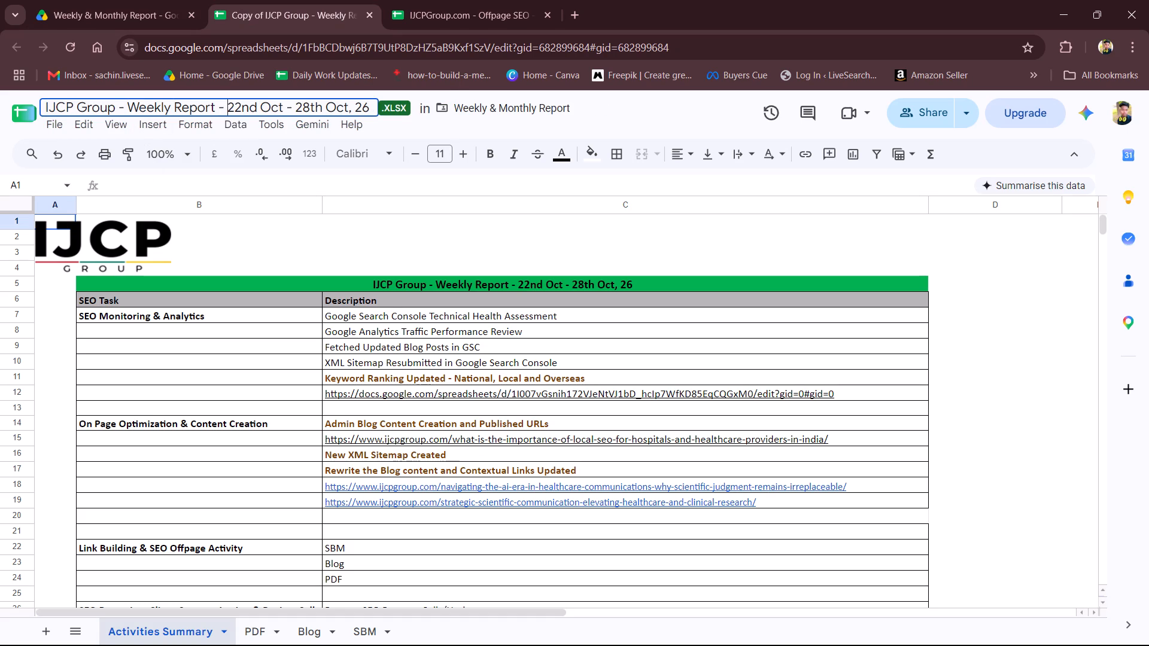
key("Right")
key("Delete")
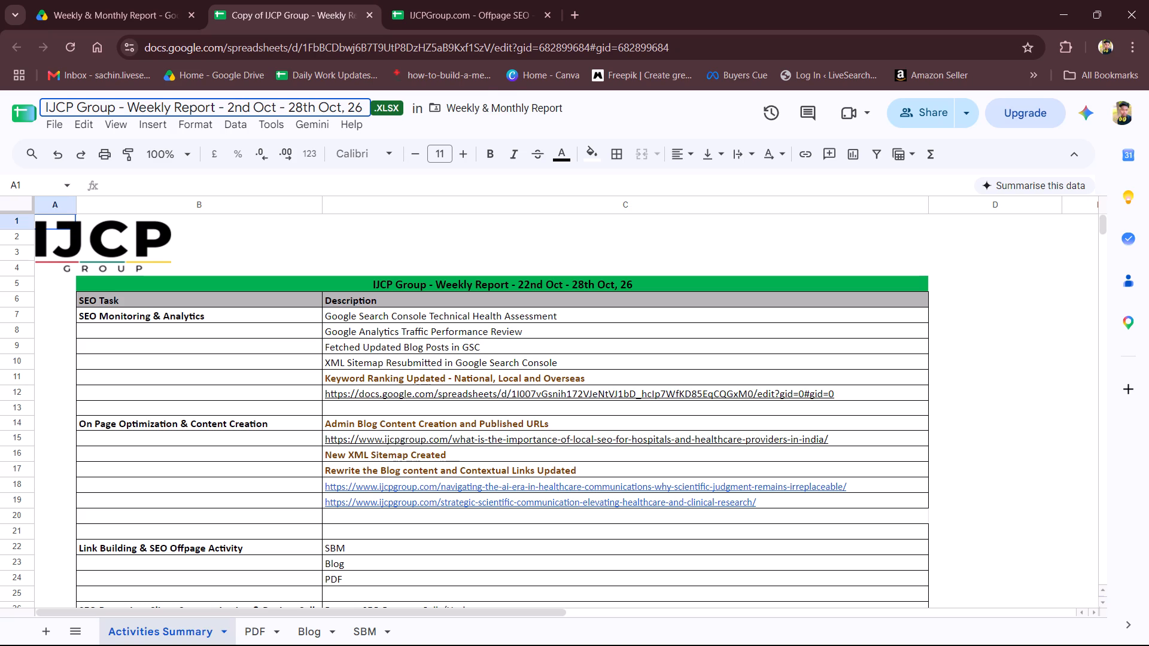
key("9")
key("Delete")
key("Delete")
type("th")
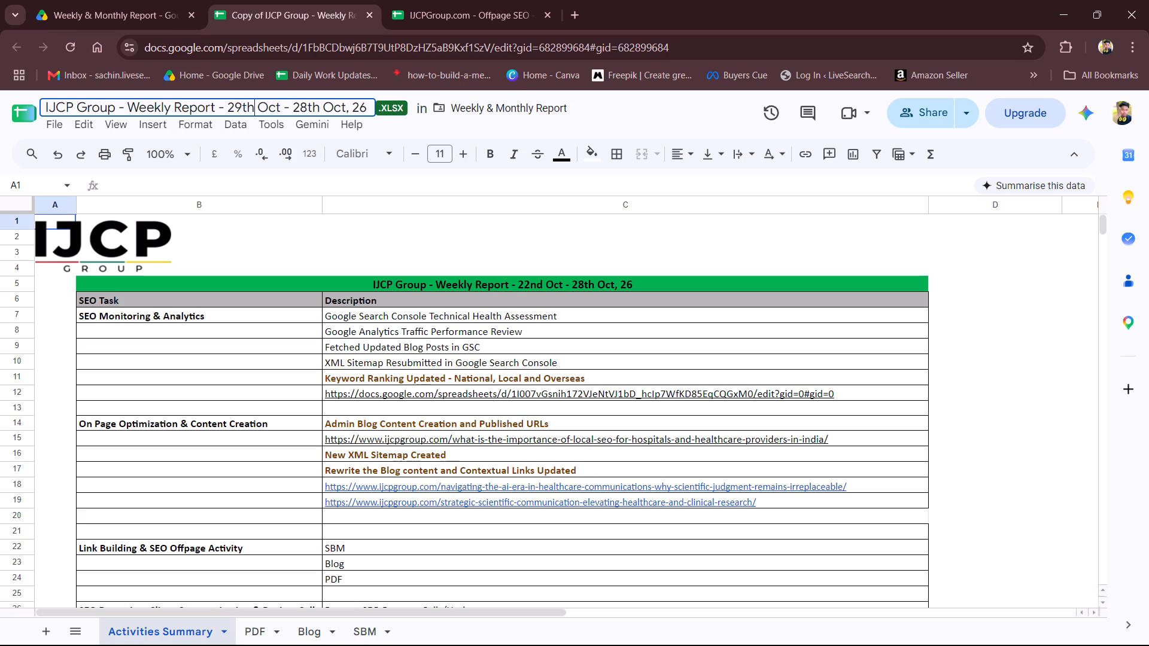
key("Right")
key("Right")
key("Right")
key("Right")
key("Right")
key("Right")
key("Right")
key("Delete")
key("Delete")
type("04")
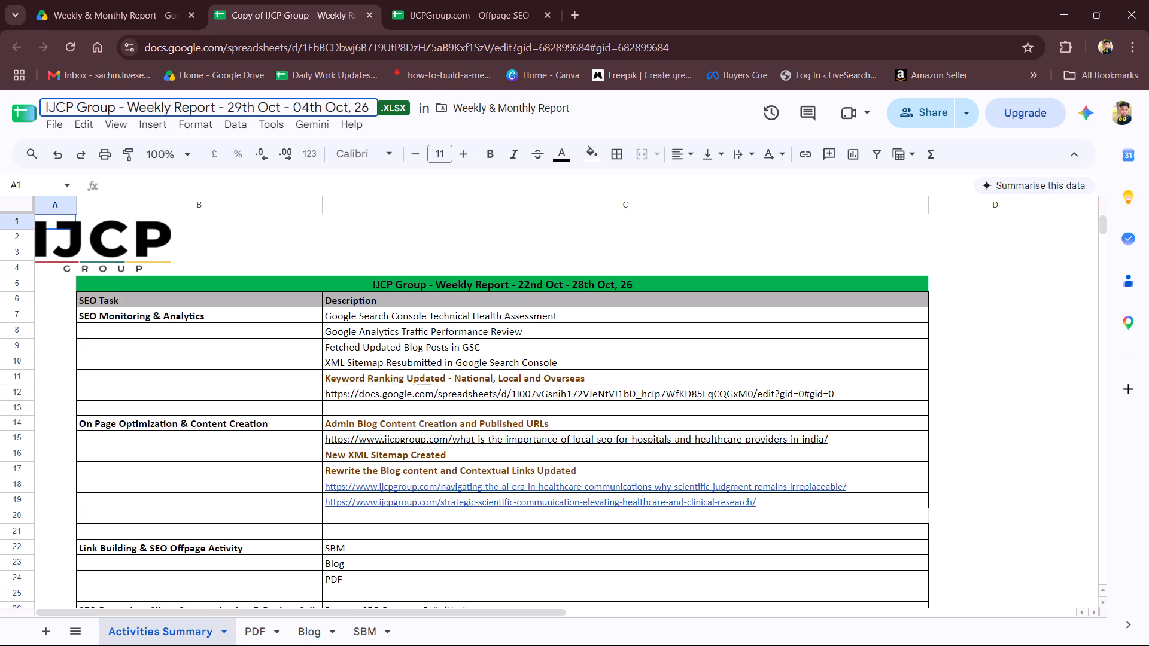
Copy the new file name into the green heading in row 5, replacing the heading text with "IJCP Group - Weekly Report - 29th Oct - 04th Oct, 26".
key("ctrl+a")
key("ctrl+c")
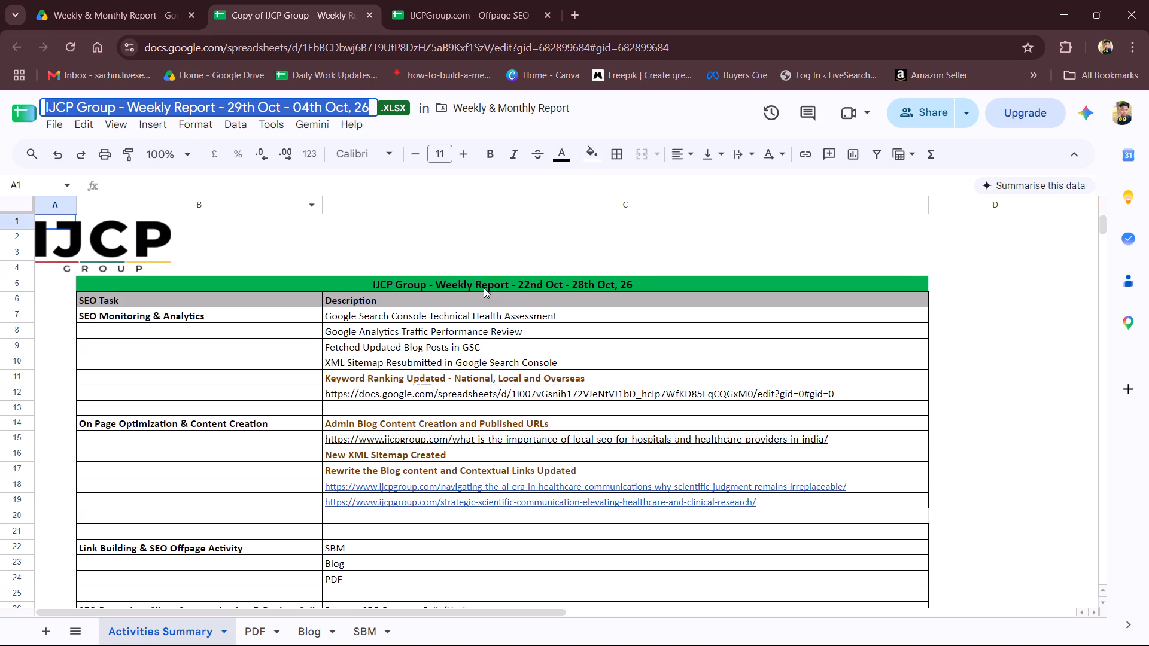
double_click(484, 288)
key("ctrl+a")
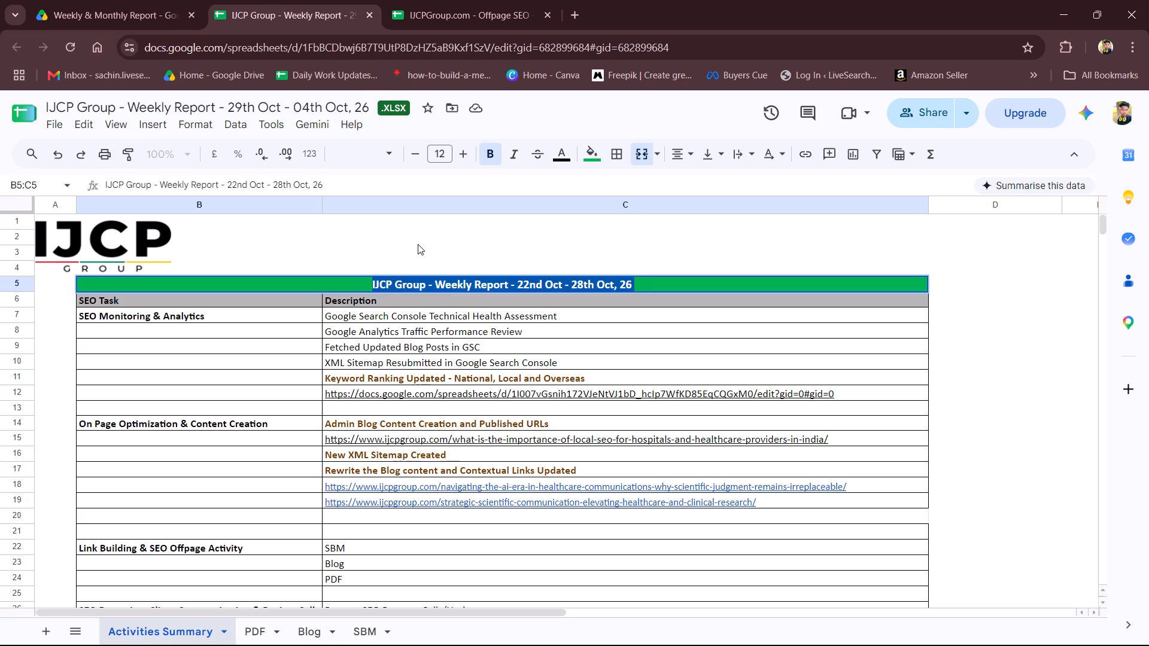
key("ctrl+v")
left_click(412, 391)
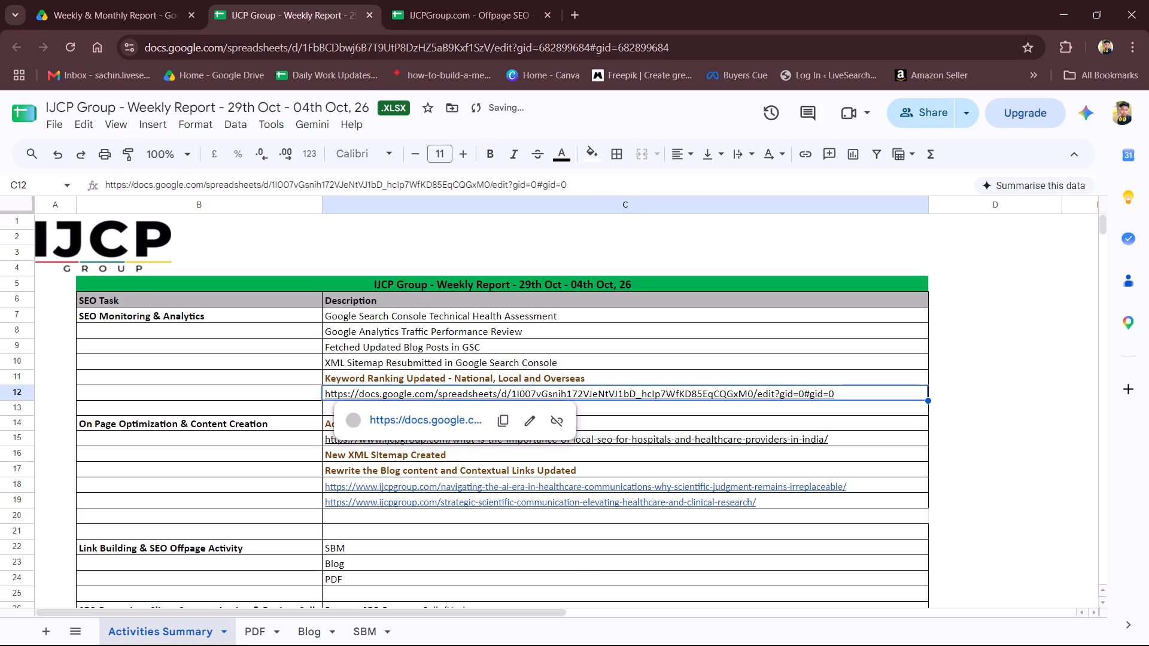
Review the Daily Activities sheet of the IJCPGroup.com - Offpage SEO spreadsheet down to its latest dated entries.
left_click(478, 0)
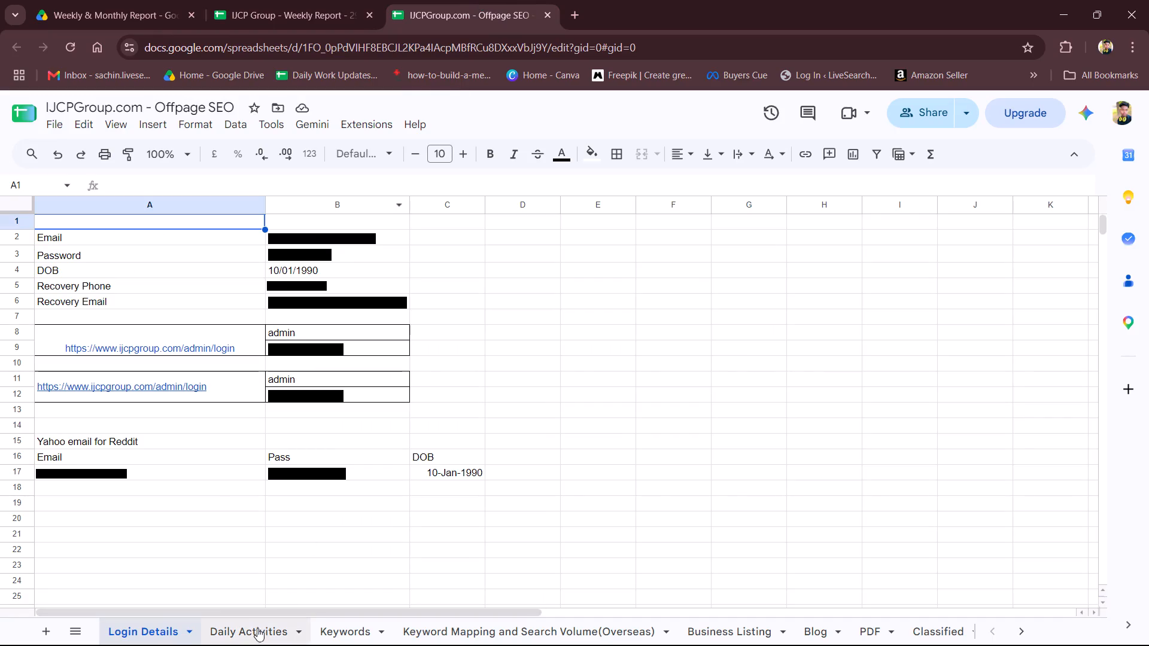
left_click(250, 635)
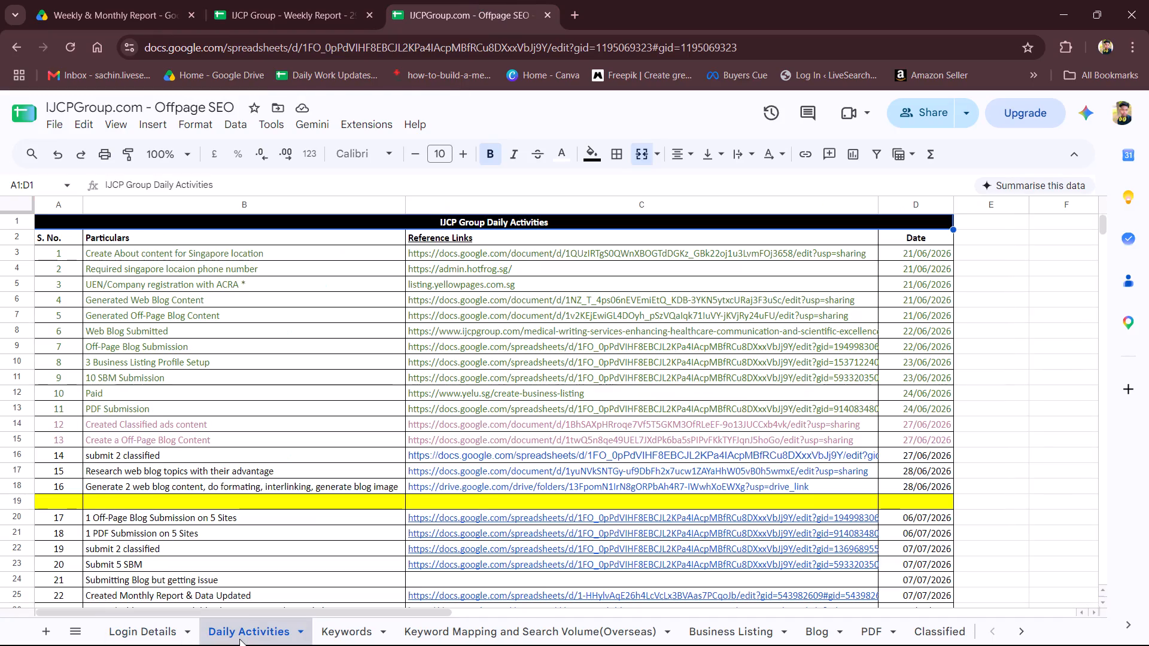
scroll(462, 390, "down", 2)
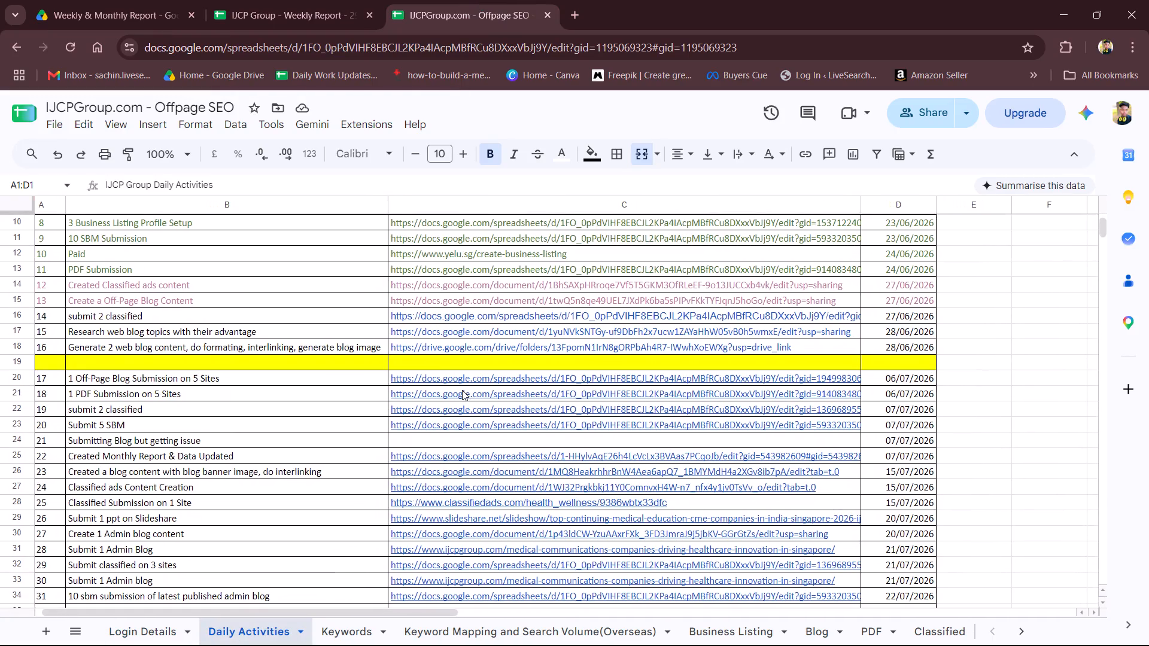
scroll(462, 390, "down", 2)
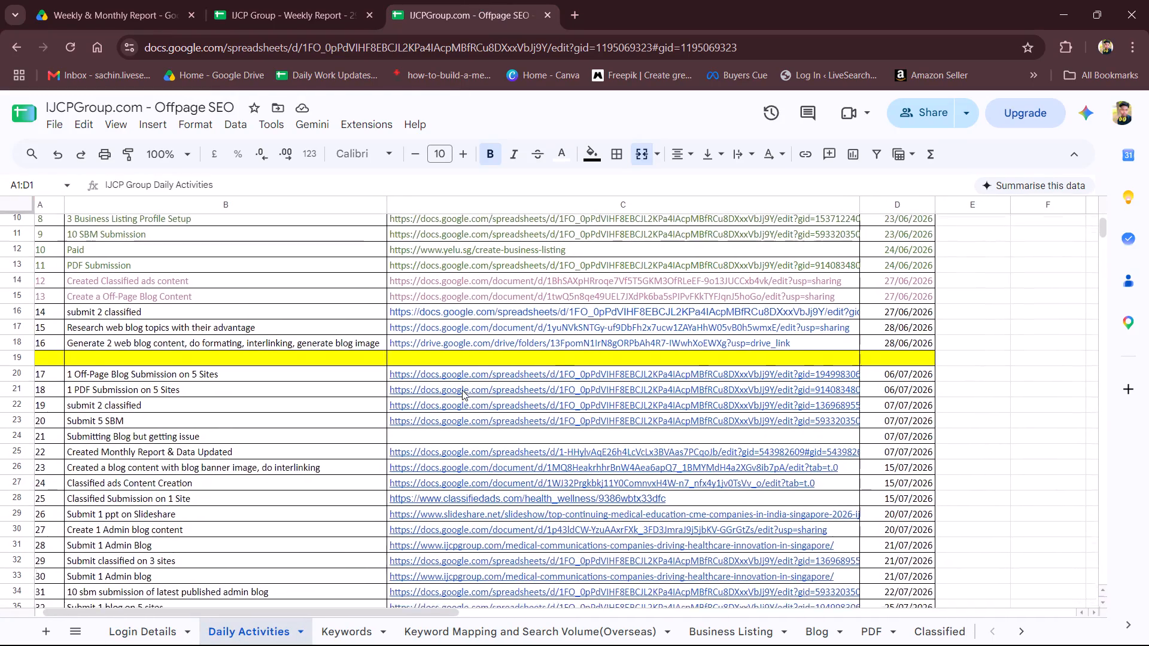
scroll(462, 390, "down", 4)
scroll(490, 444, "down", 3)
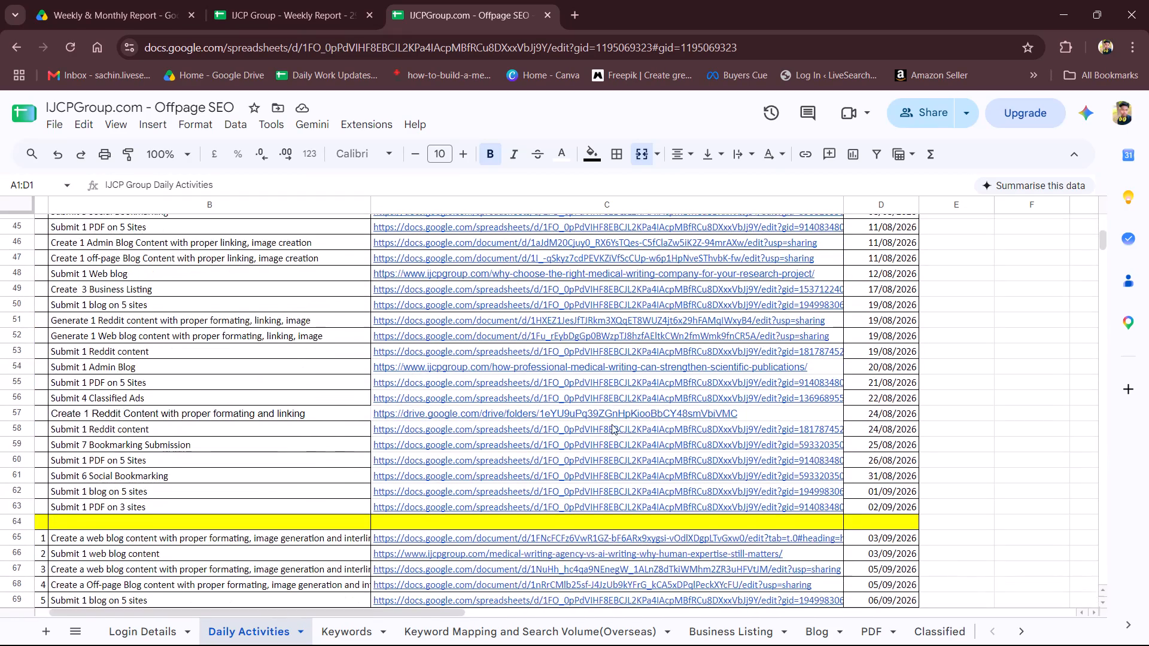
scroll(612, 424, "down", 9)
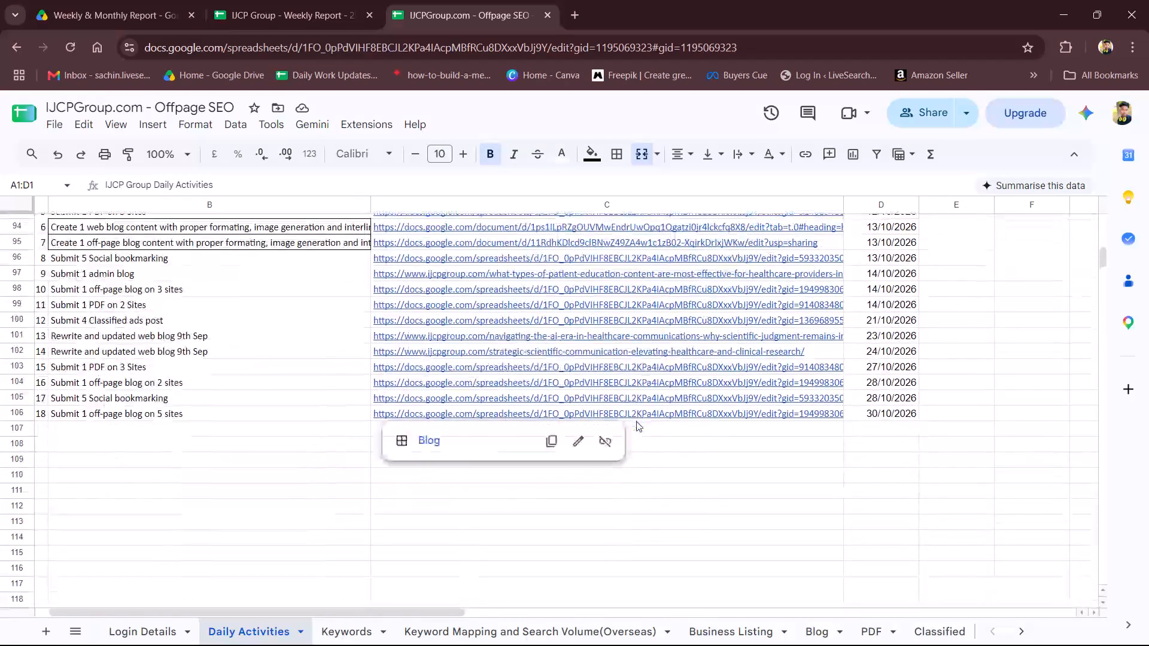
scroll(735, 471, "up", 14)
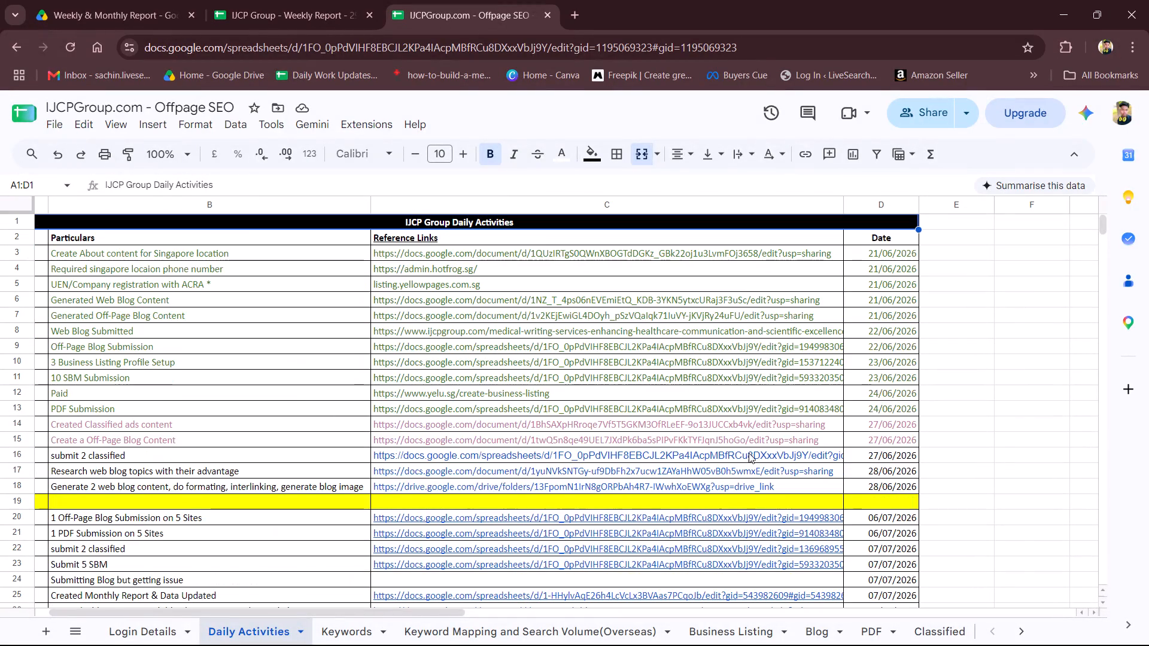
scroll(710, 434, "down", 16)
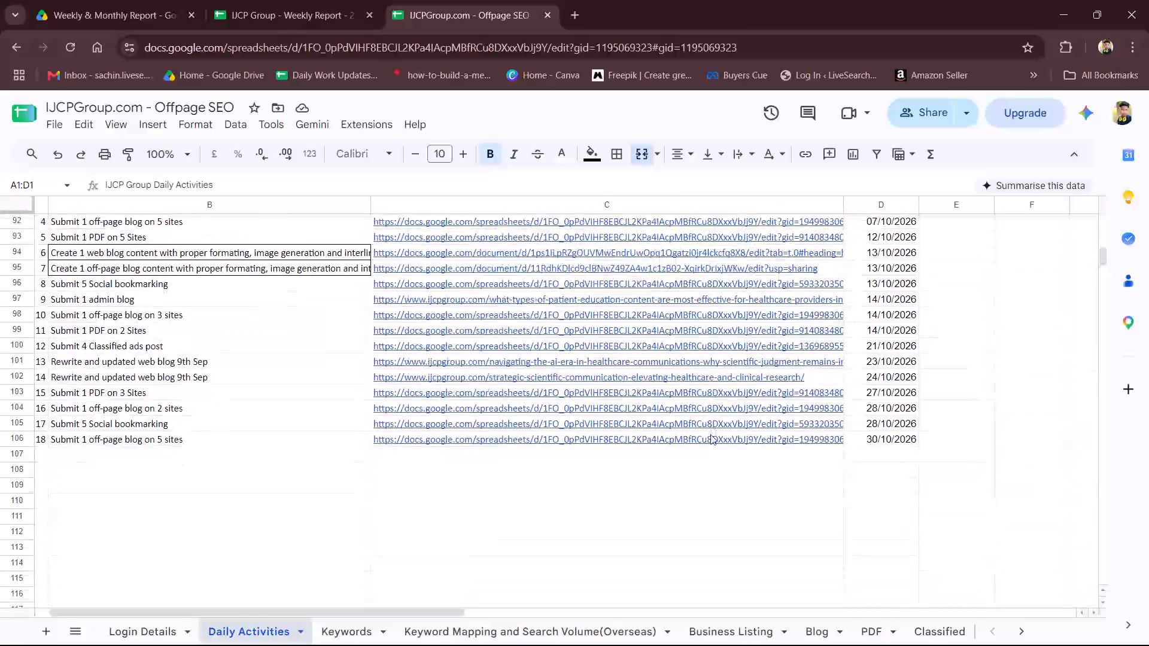
scroll(710, 434, "down", 2)
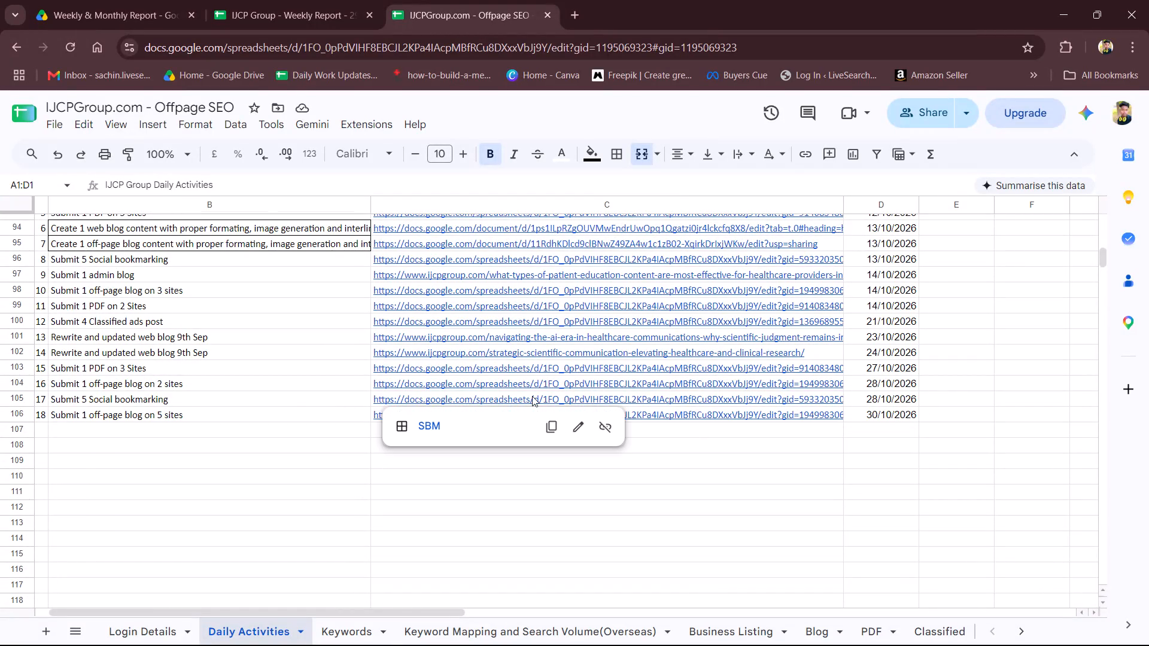
Follow the SBM link of the 28/10/2026 social bookmarking entry and copy the Oct, 26 published links numbered 6 to 16.
left_click(602, 403)
left_click(420, 425)
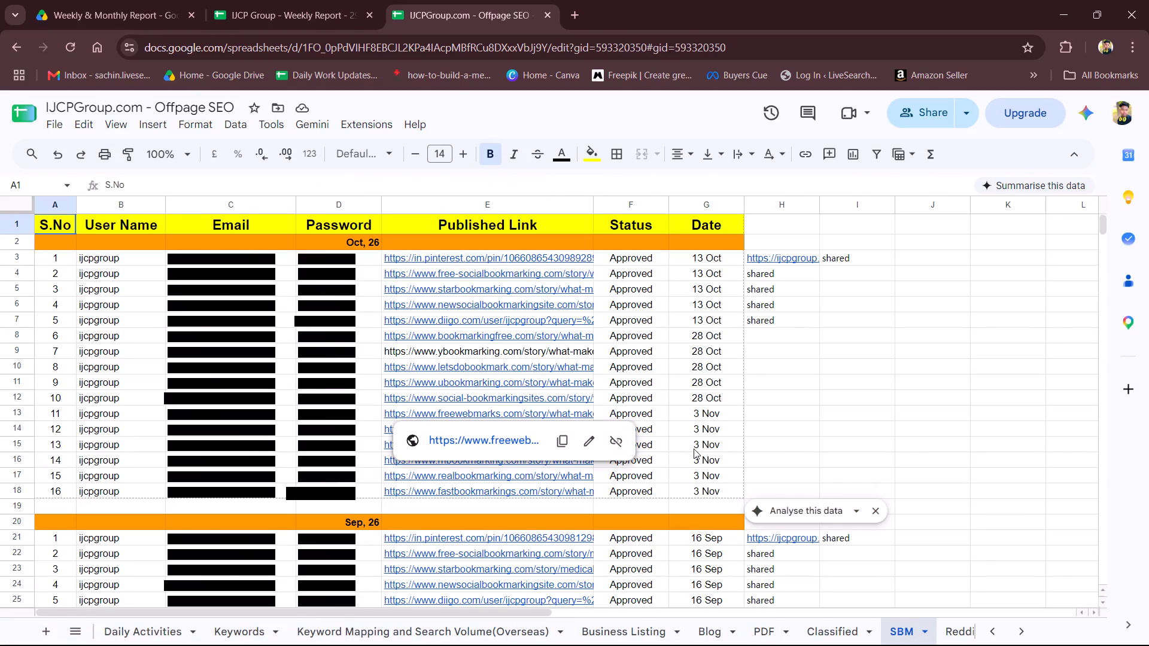
left_click(564, 338)
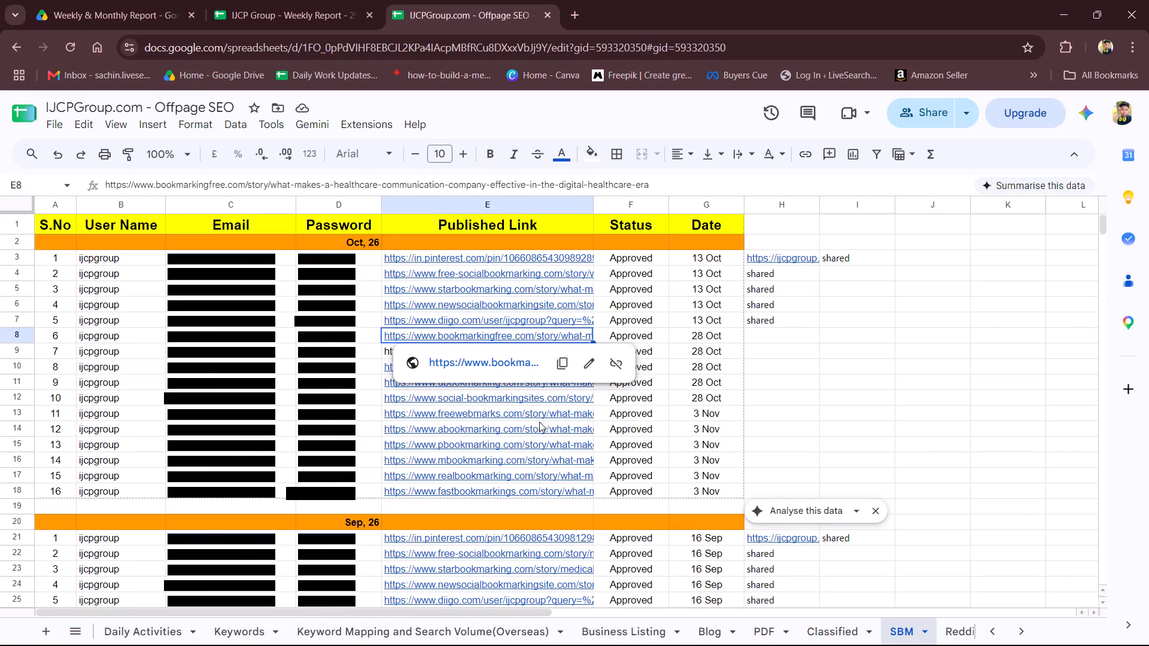
left_click(528, 491, "shift")
key("ctrl+c")
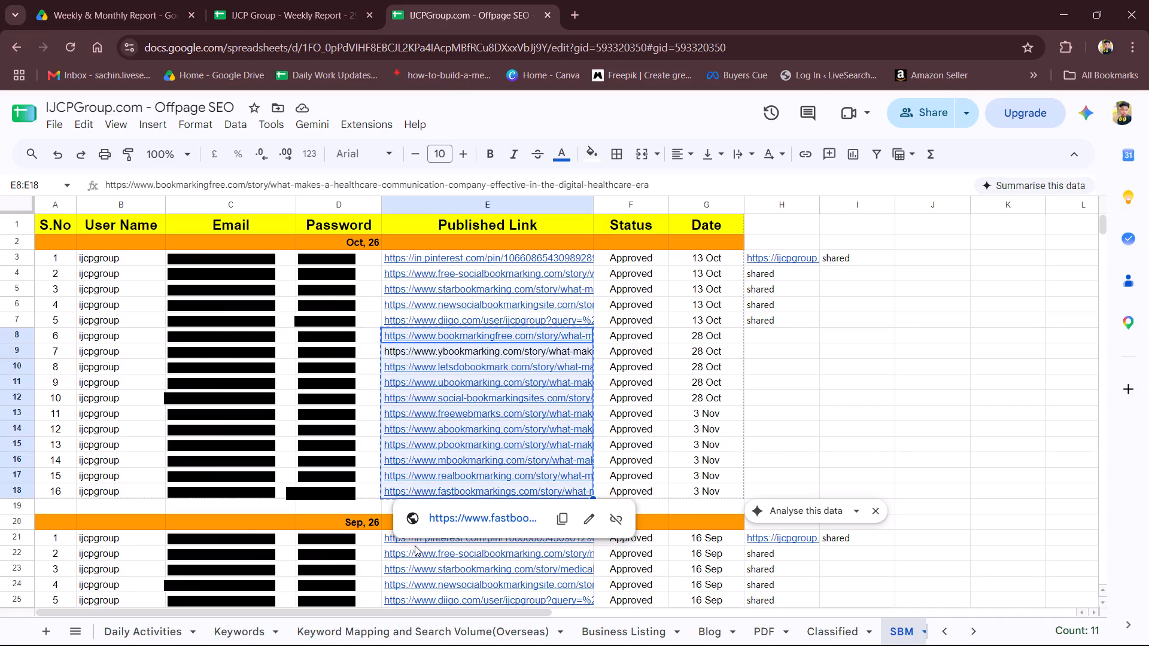
Search the weekly report's SBM sheet for the bookmarkingfree.com link, copied from entry 6 of the Offpage SEO spreadsheet's SBM sheet.
left_click(230, 0)
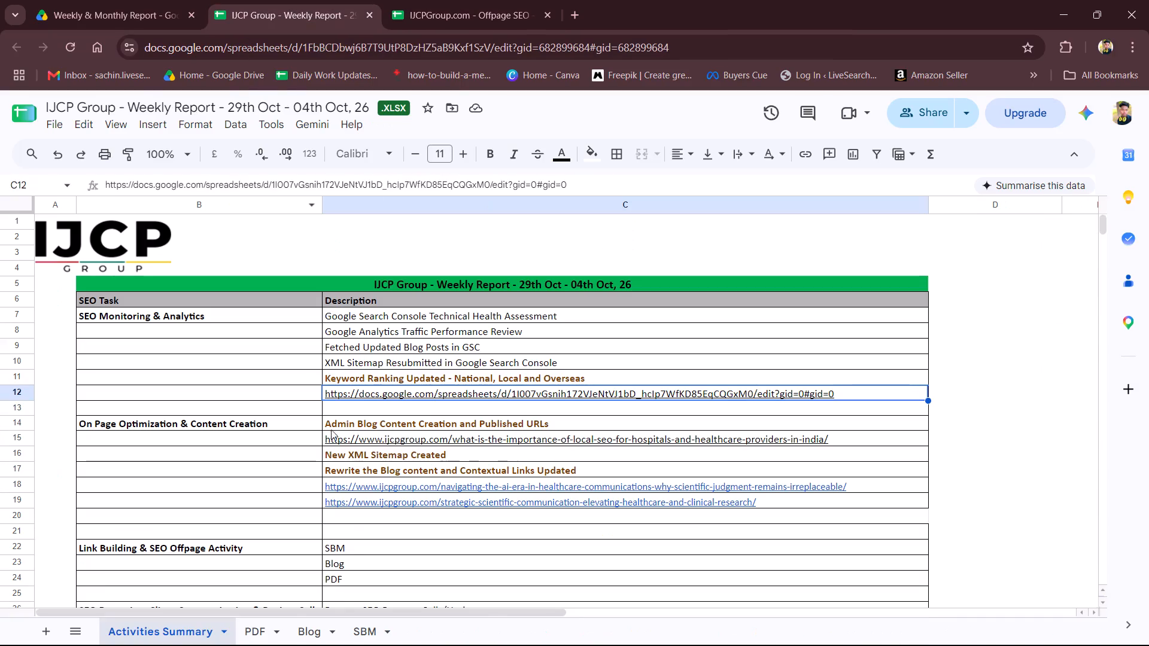
left_click(369, 632)
left_click(514, 0)
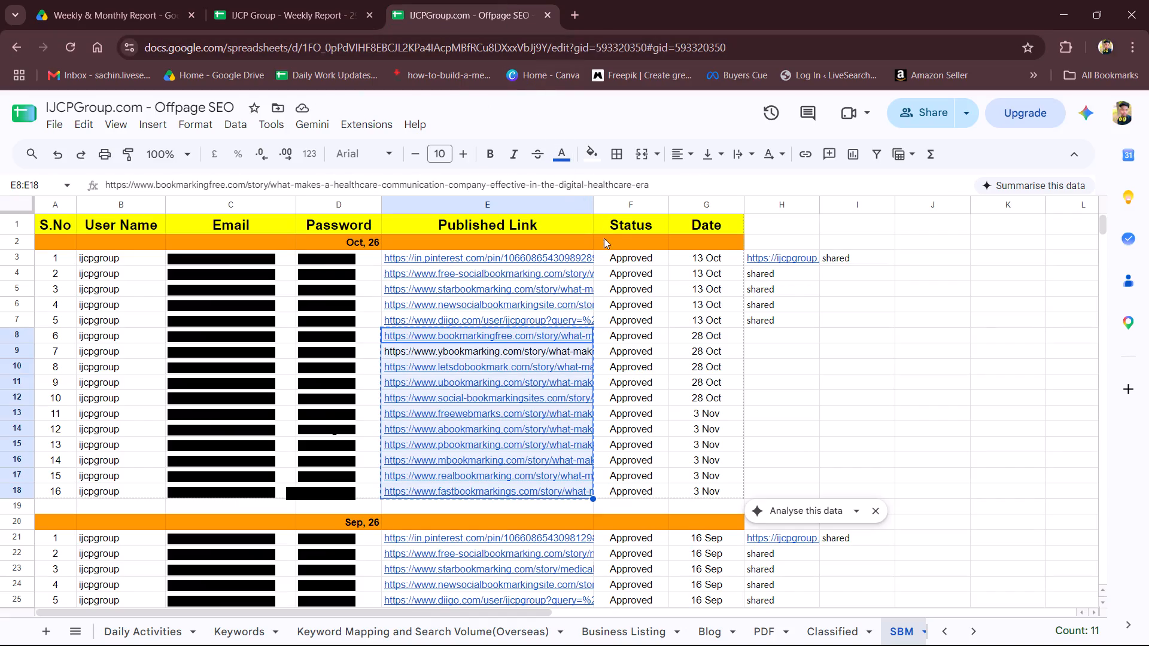
triple_click(525, 339)
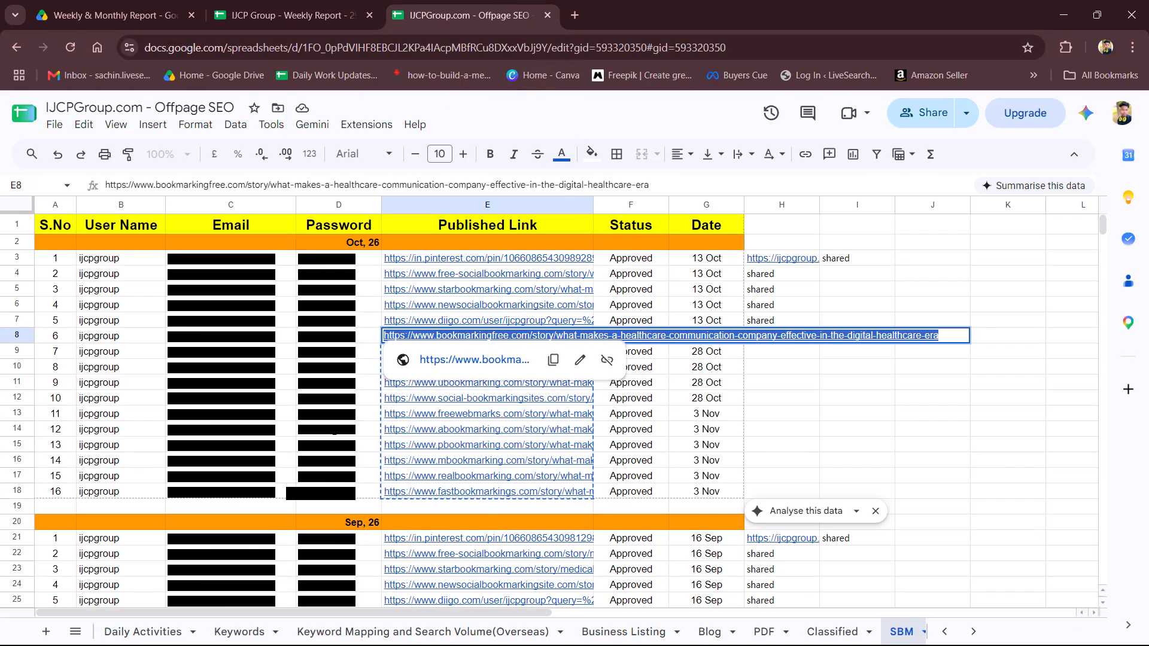
key("ctrl+c")
left_click(346, 0)
key("ctrl+f")
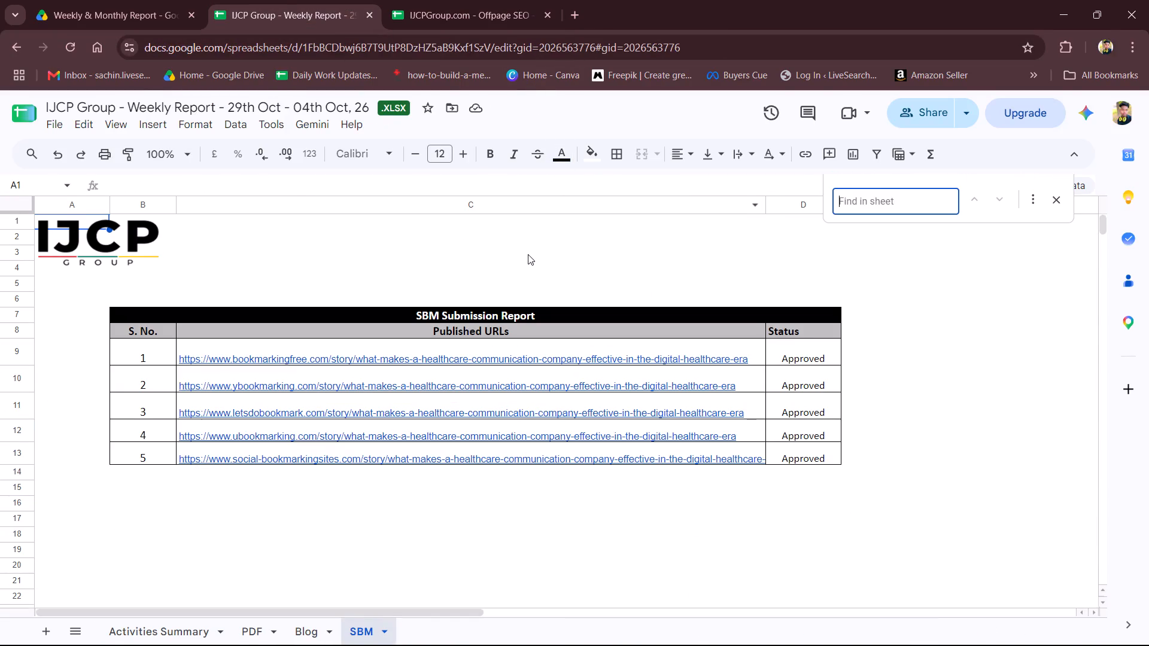
key("ctrl+v")
Mark the 28 Oct SBM entries 6 to 10 as "shared" in column H of the Offpage SEO spreadsheet.
left_click(415, 0)
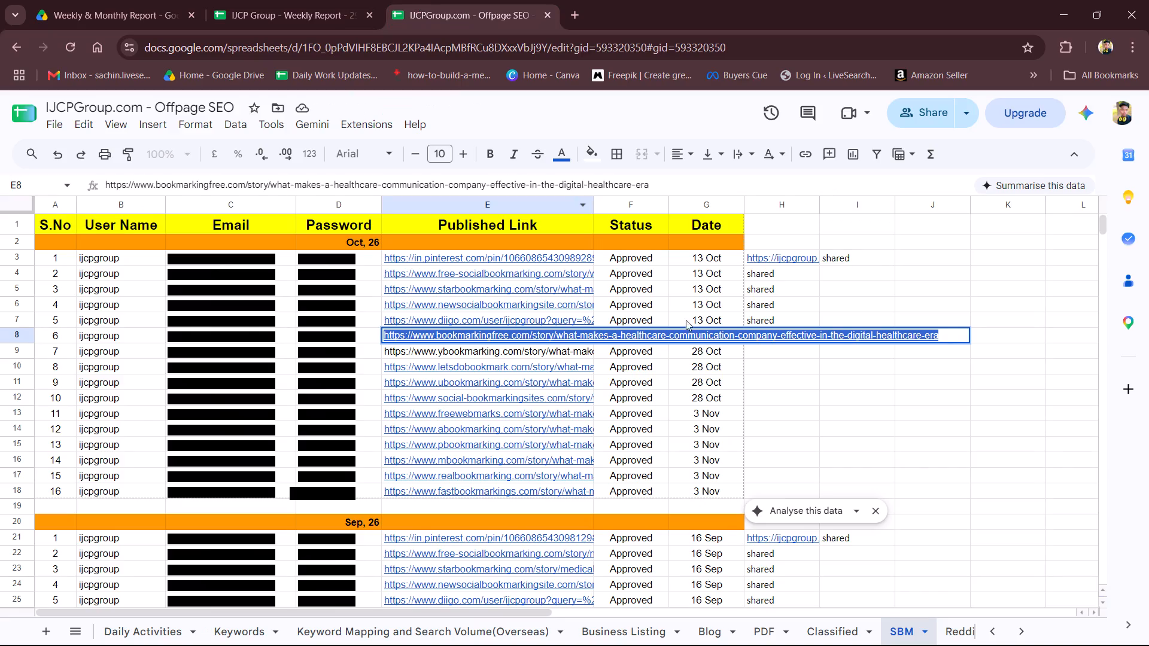
left_click(800, 319)
left_click_drag(820, 327, 820, 364)
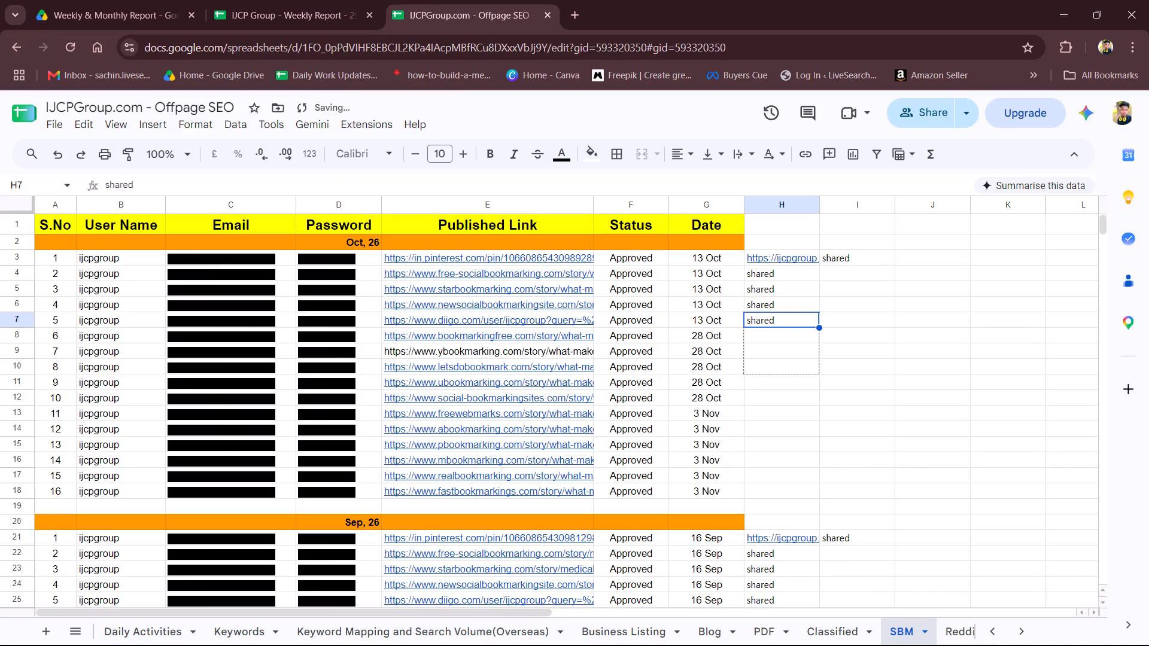
left_click_drag(820, 364, 819, 395)
Replace the published URLs in the weekly report's SBM sheet with the 3 Nov SBM links numbered 11 to 16 from the Offpage SEO spreadsheet.
left_click(541, 417)
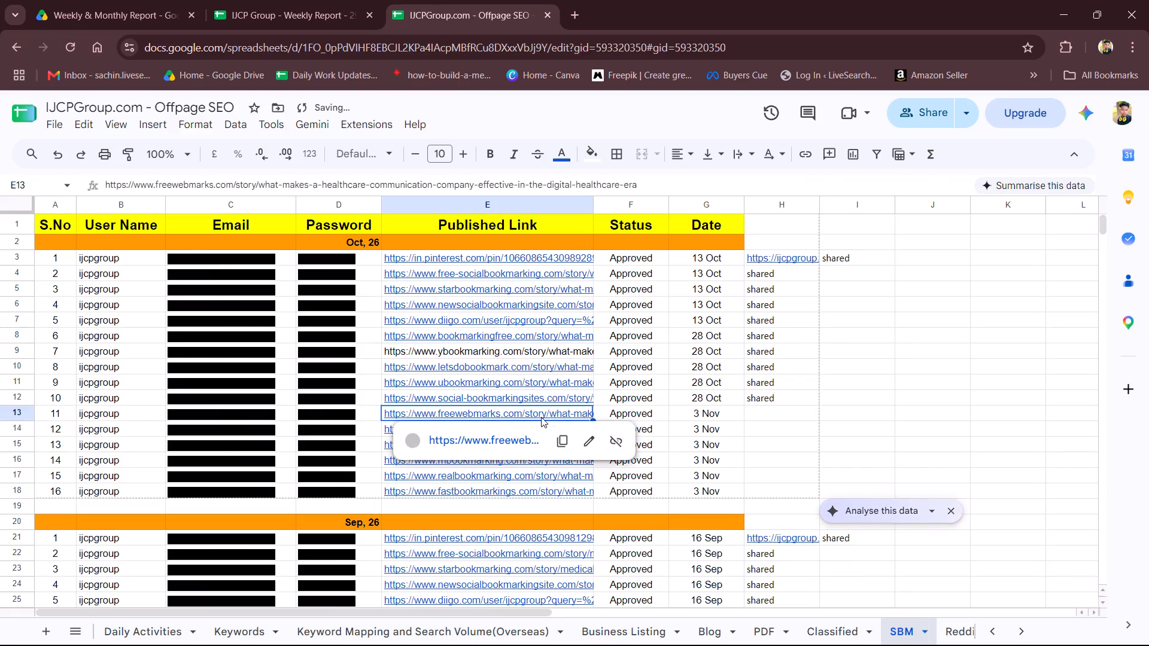
left_click(510, 492, "shift")
key("ctrl+c")
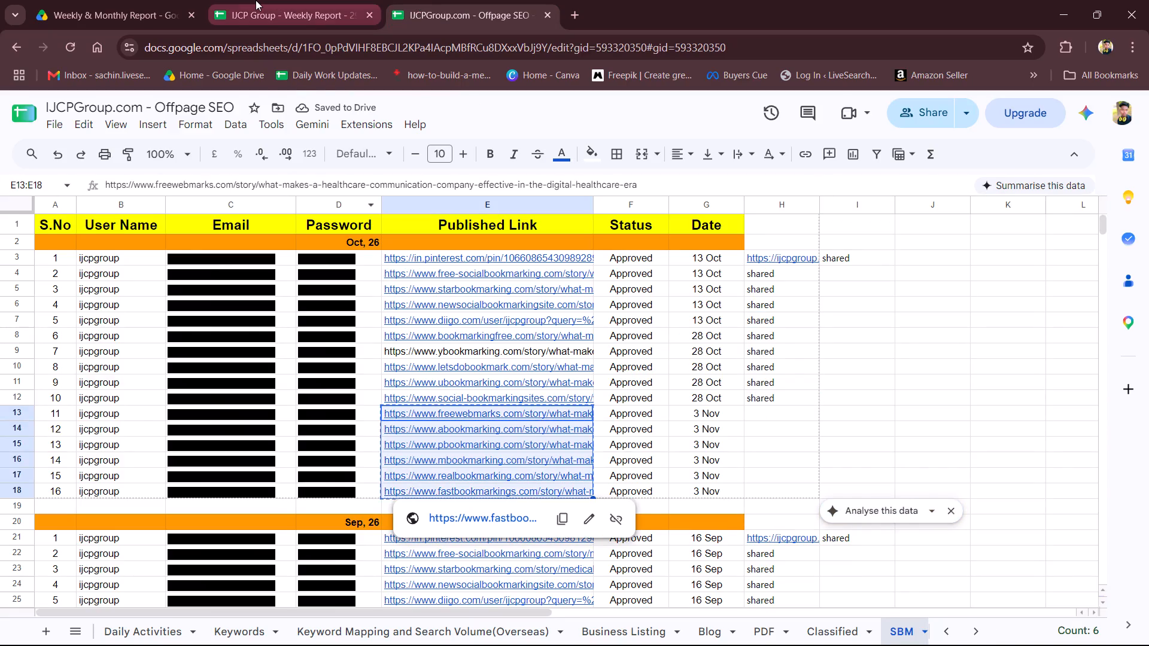
left_click(256, 0)
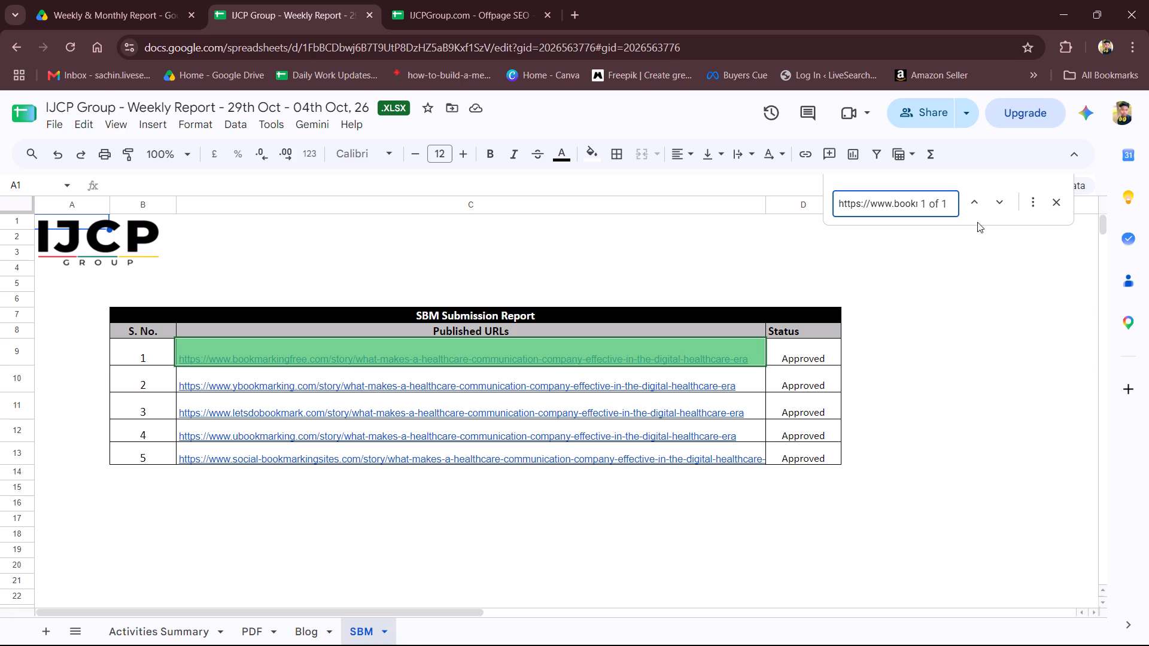
left_click(1051, 197)
left_click(460, 355)
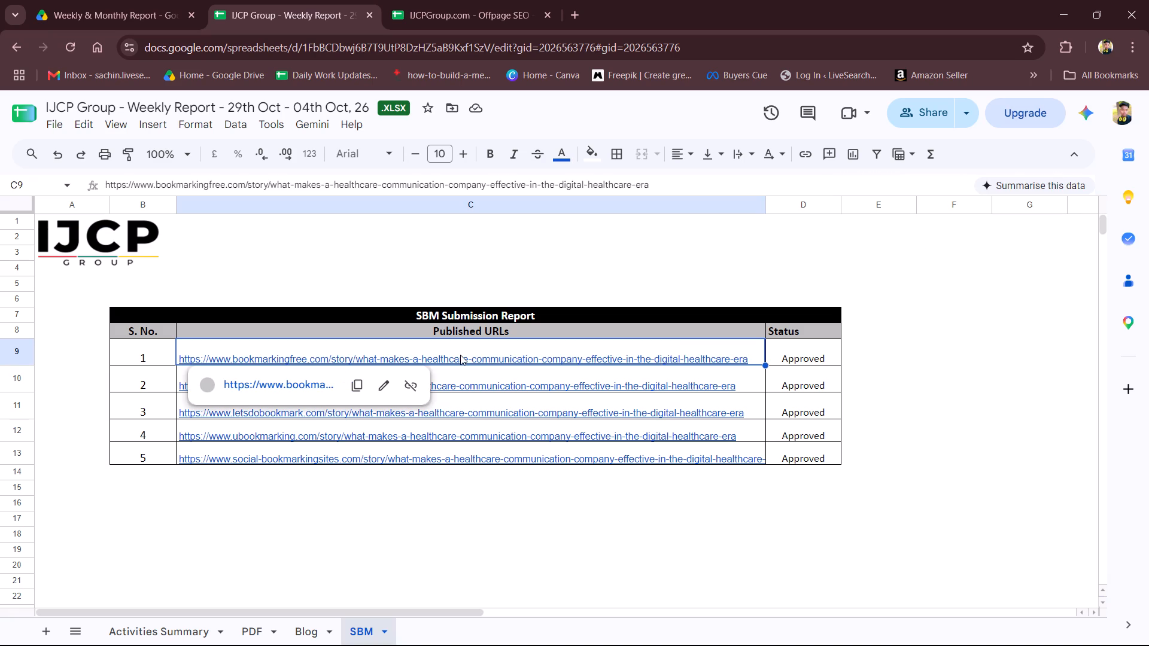
left_click(492, 458, "shift")
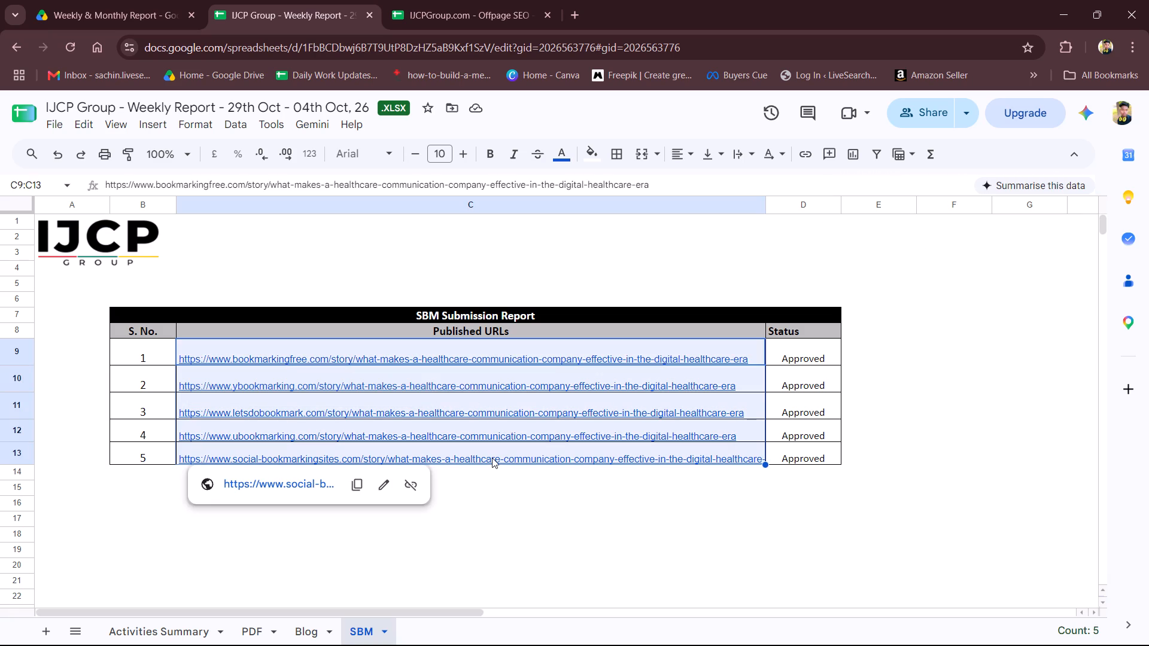
key("BackSpace")
key("ctrl+v")
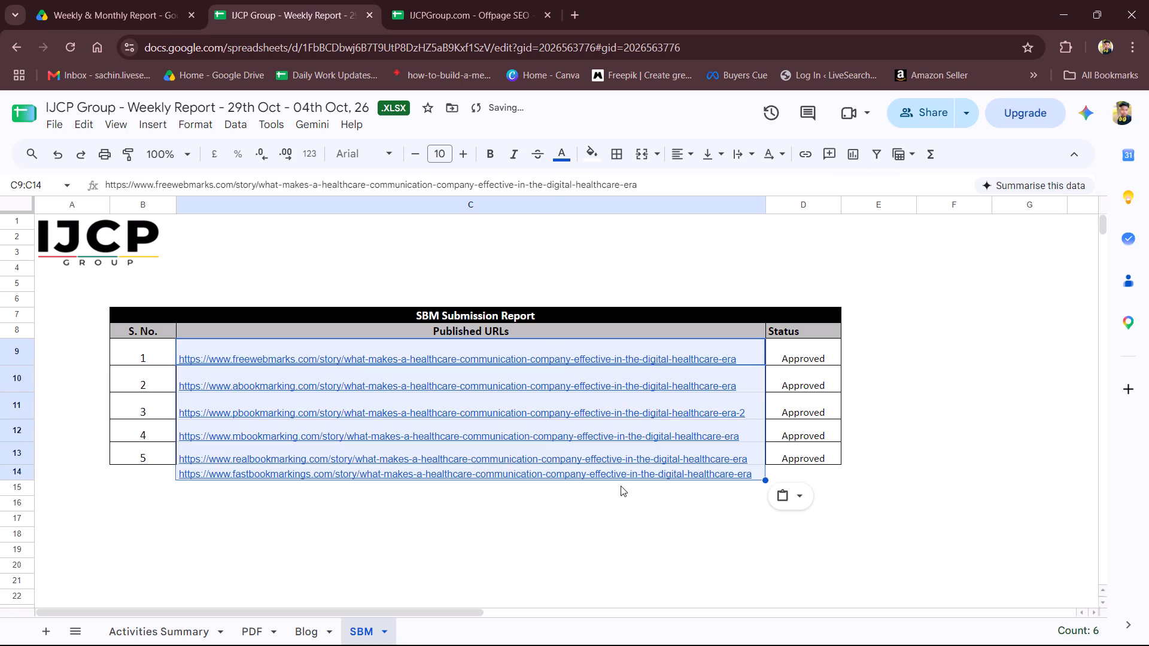
left_click(490, 0)
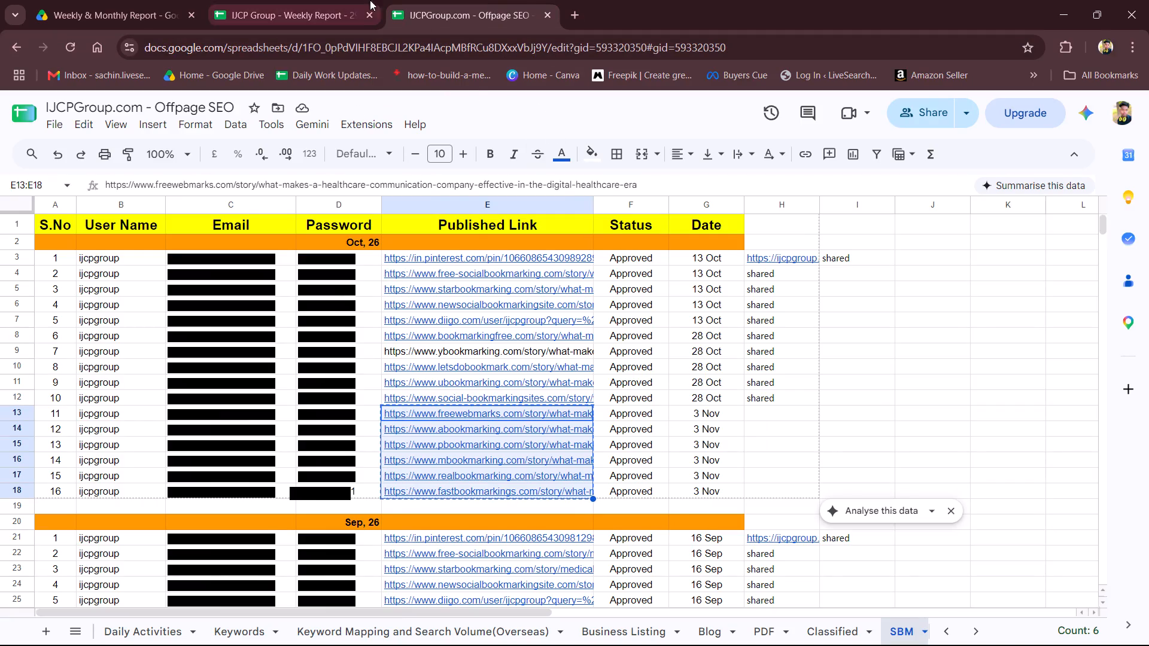
left_click(265, 0)
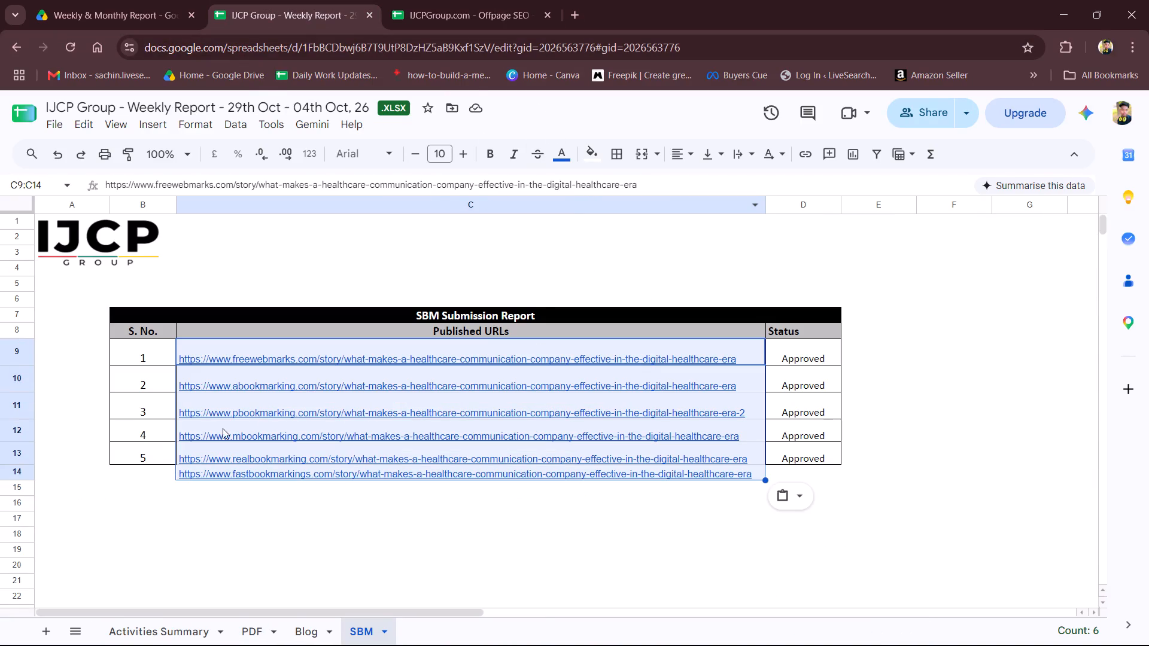
Apply all borders to the pasted URL cells C9:C14 and make row 14 slightly taller.
left_click(619, 156)
left_click(622, 191)
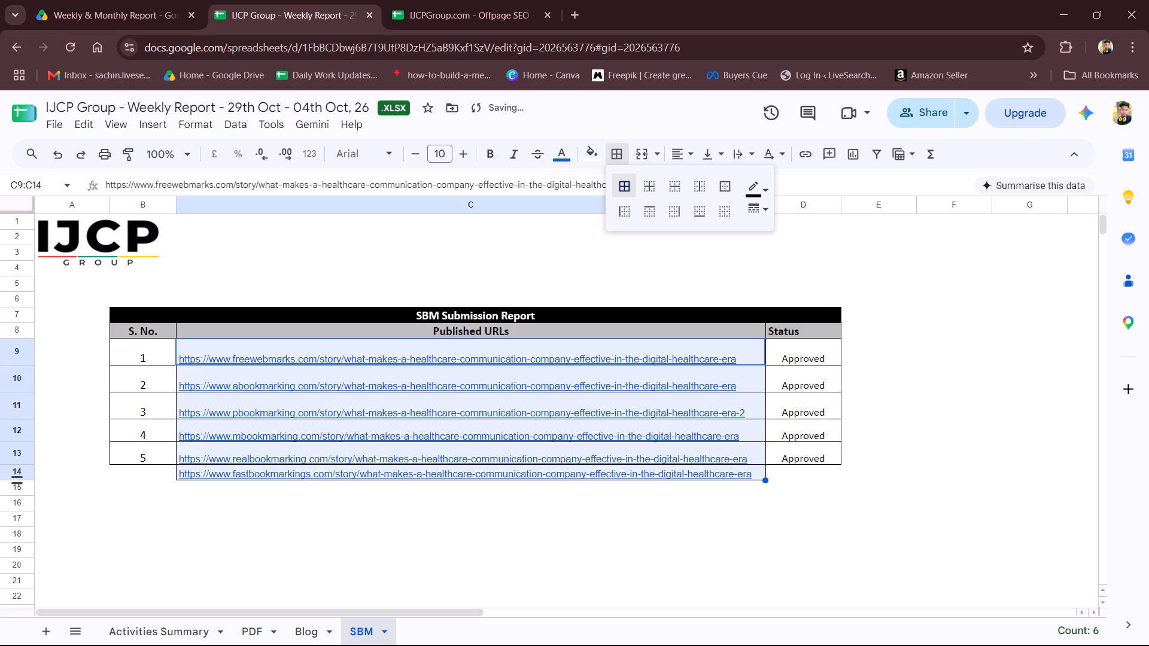
left_click(21, 477)
double_click(21, 479)
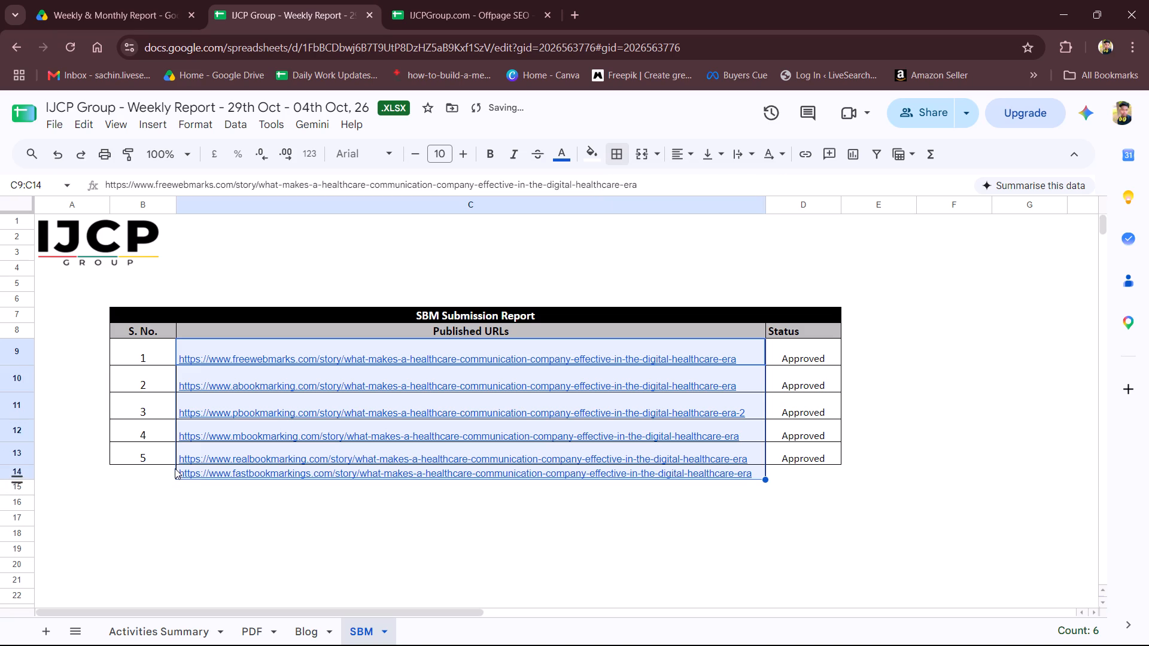
left_click(14, 479)
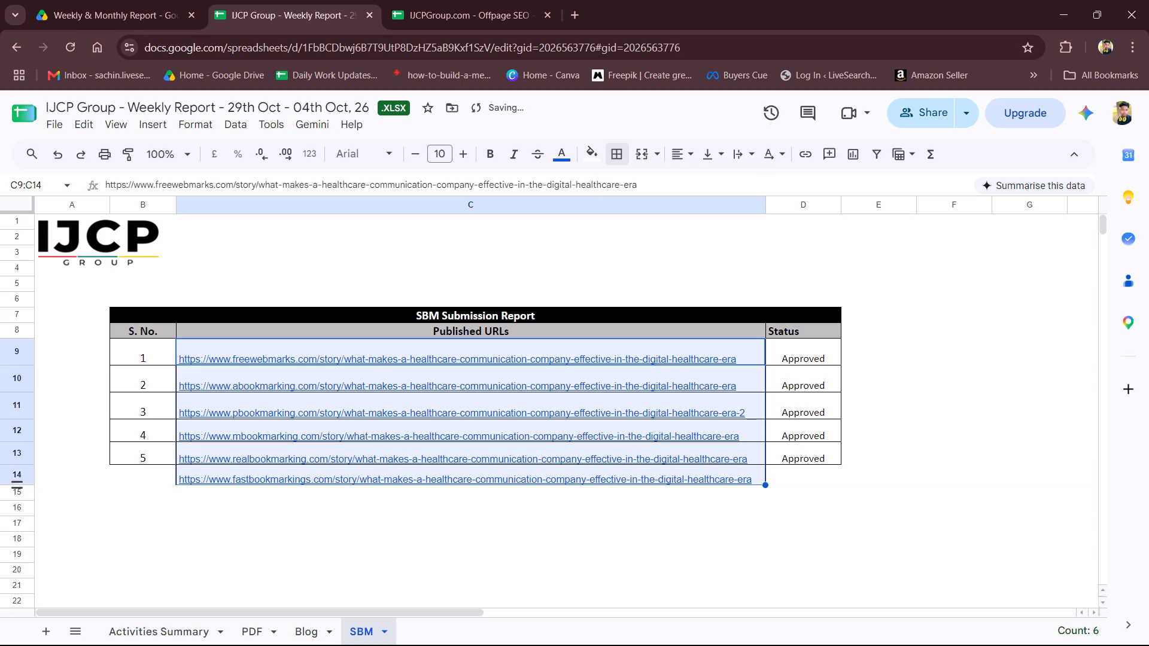
Complete row 14 of the SBM Submission Report by extending the serial number to 6 and the status "Approved".
left_click(138, 453)
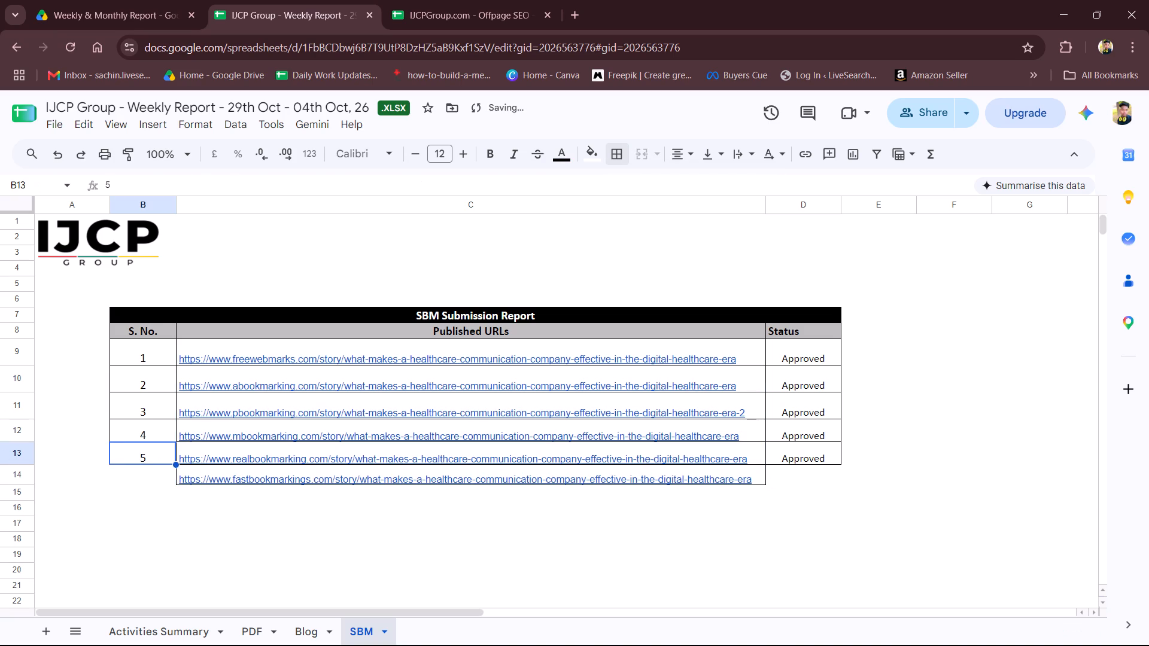
left_click(171, 413)
left_click(160, 427)
left_click(150, 453, "shift")
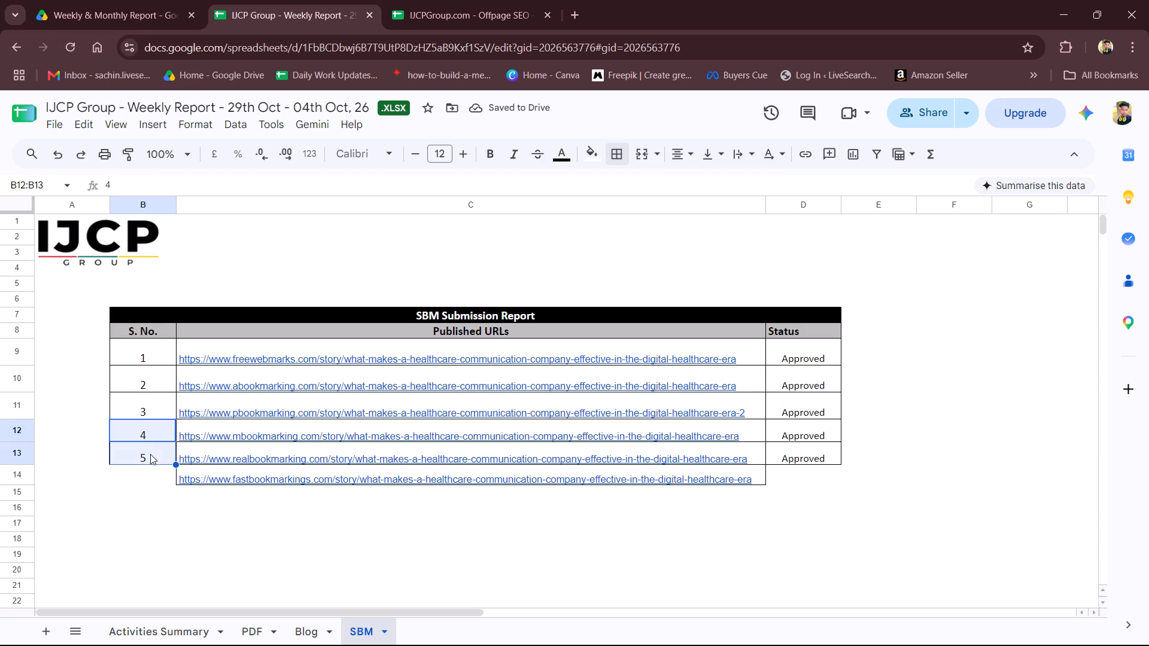
left_click(176, 465)
left_click_drag(176, 465, 175, 473)
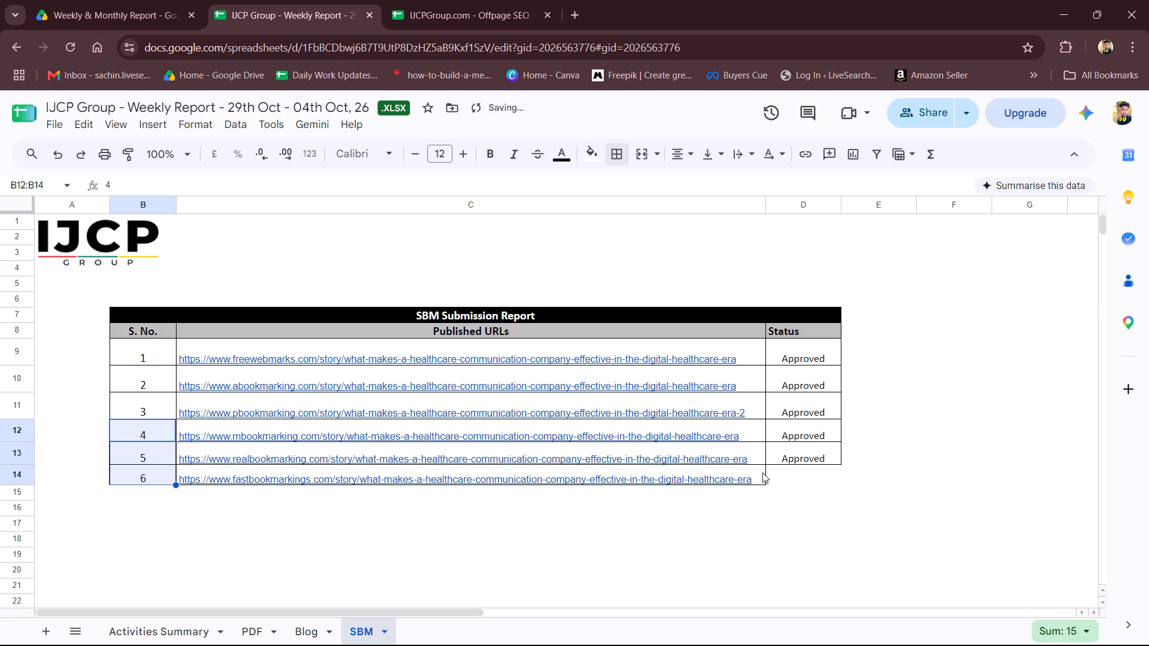
left_click(804, 456)
left_click_drag(840, 465, 840, 476)
left_click(840, 476)
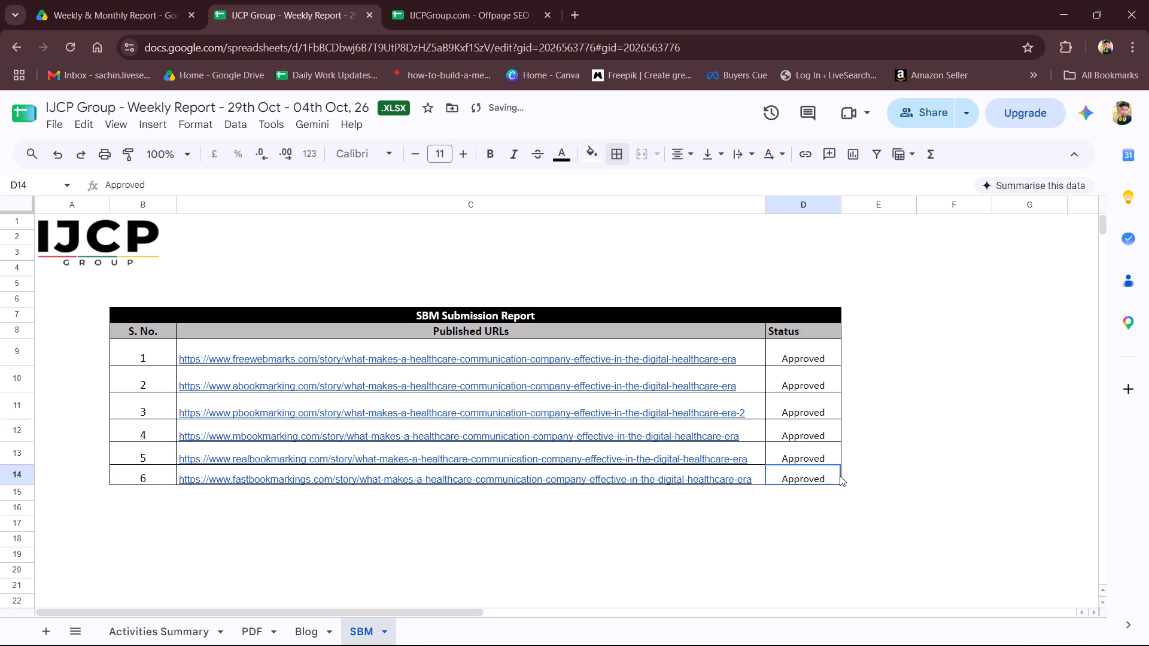
left_click(484, 499)
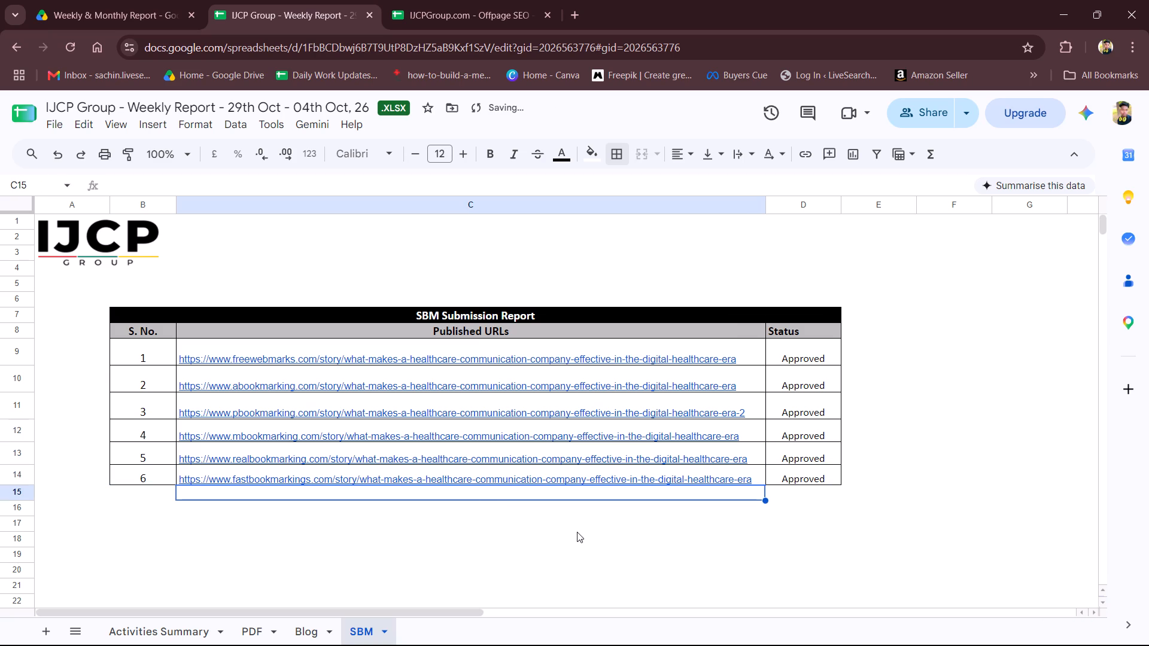
Move the SBM sheet ahead of PDF, directly after Activities Summary.
left_click_drag(372, 629, 281, 644)
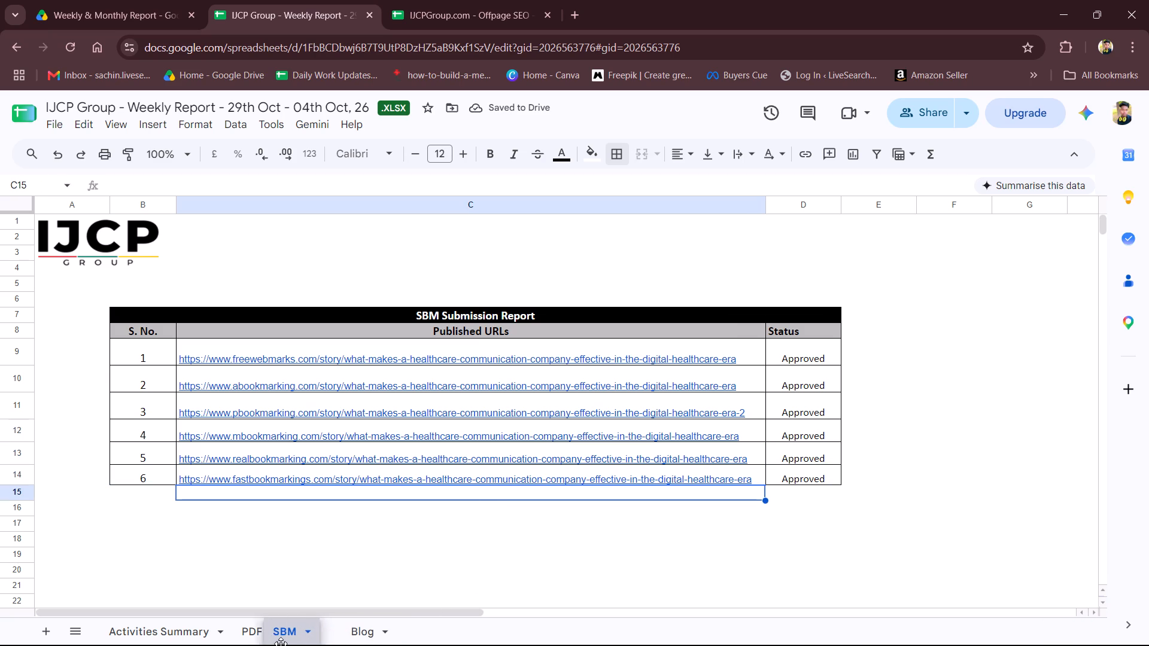
left_click_drag(281, 644, 270, 645)
In the Offpage SEO spreadsheet's Daily Activities, follow the 30/10/2026 off-page blog entry's link and select Oct 26 published blog link 9.
left_click(488, 0)
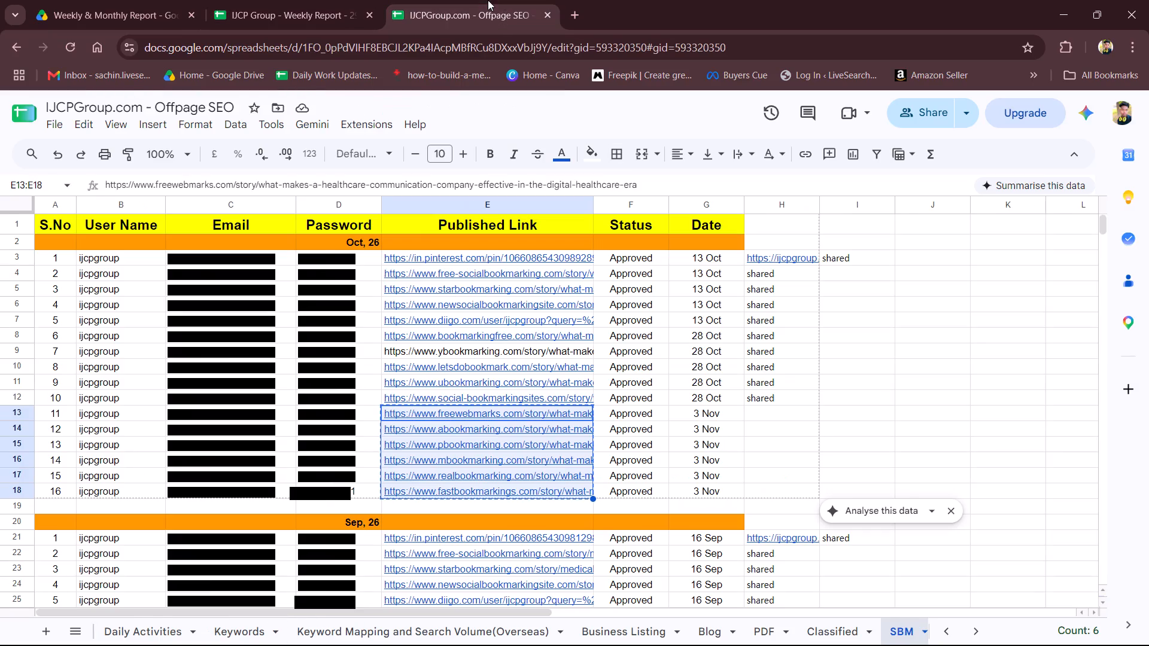
left_click(278, 0)
left_click(423, 0)
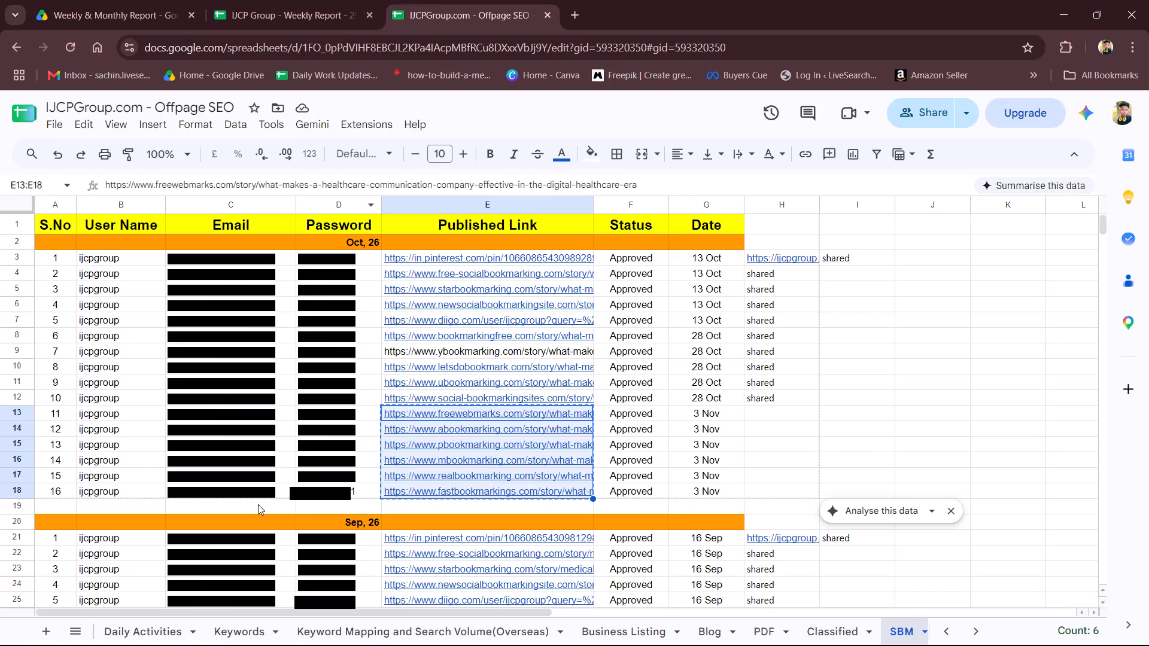
left_click(158, 636)
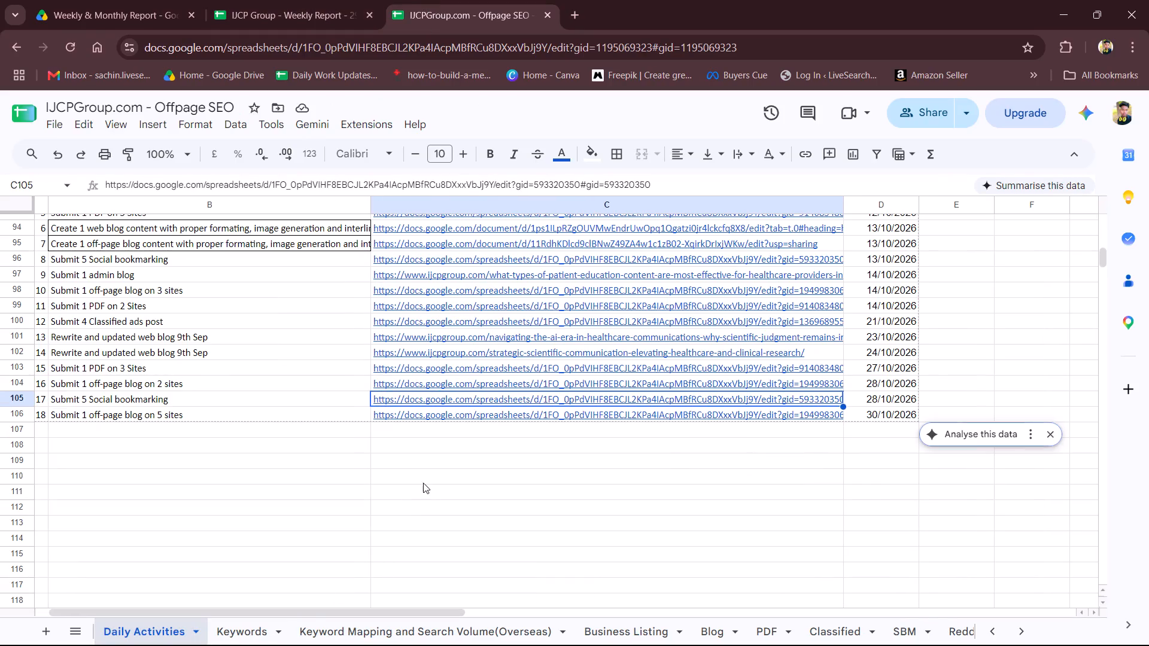
left_click(490, 415)
left_click(435, 440)
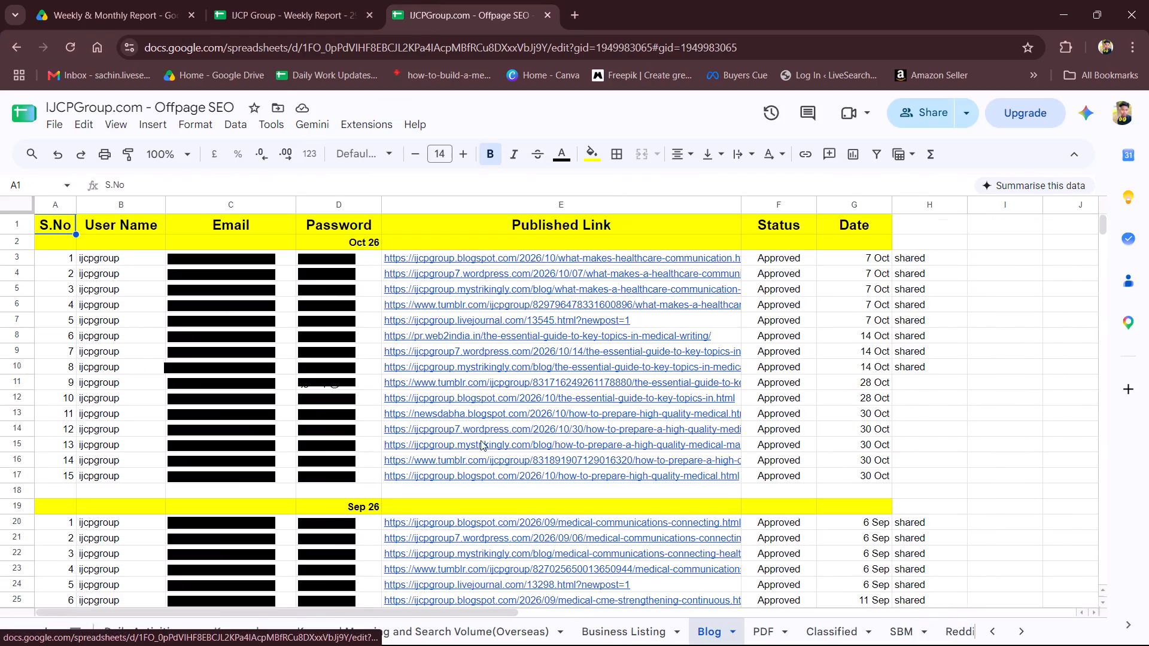
left_click(700, 383)
Move the weekly report's Blog sheet between SBM and PDF.
left_click(276, 0)
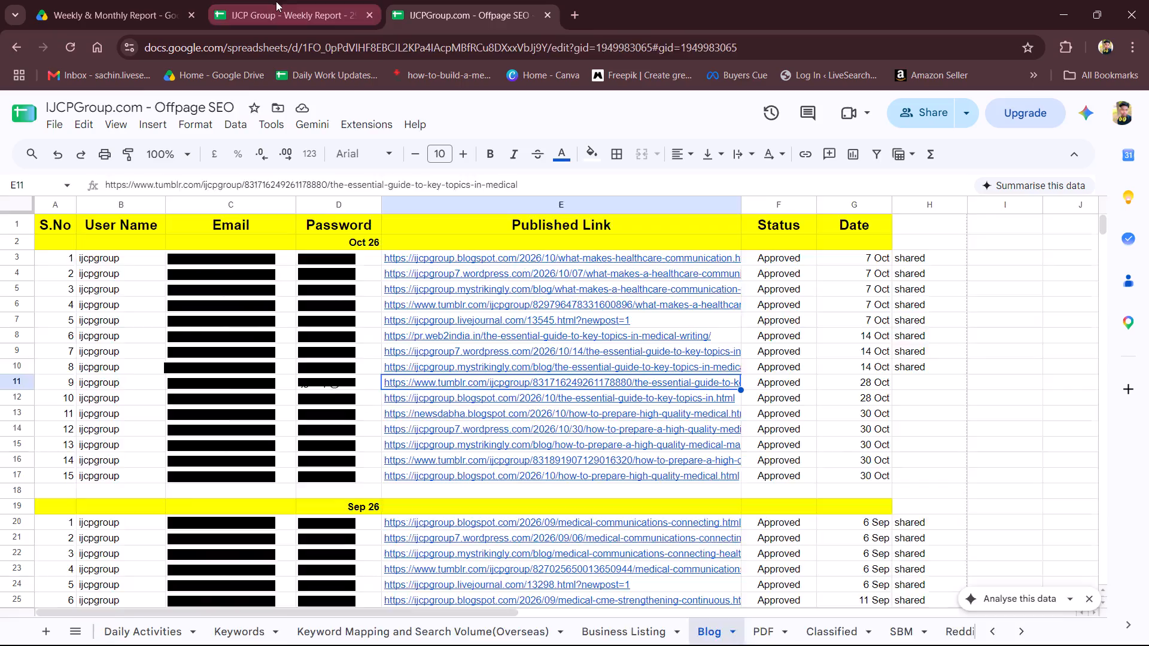
left_click(365, 637)
left_click_drag(365, 637, 320, 638)
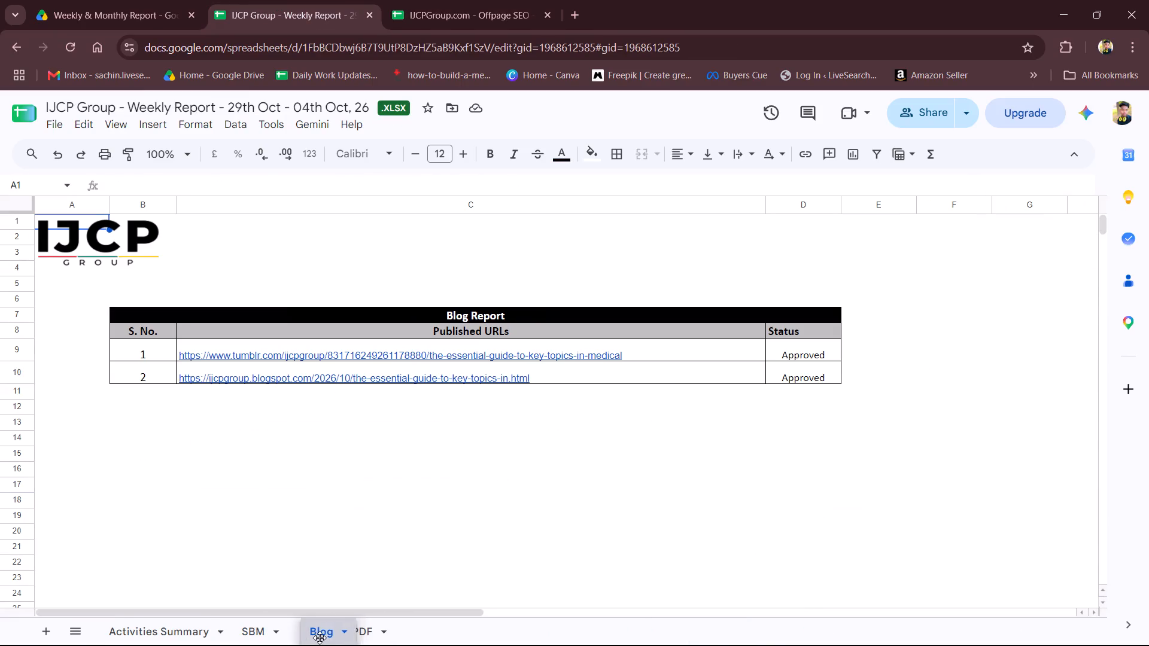
left_click_drag(320, 638, 315, 639)
Search the weekly report's Blog sheet for the tumblr.com link copied from blog entry 9 of the Offpage SEO spreadsheet.
left_click(481, 0)
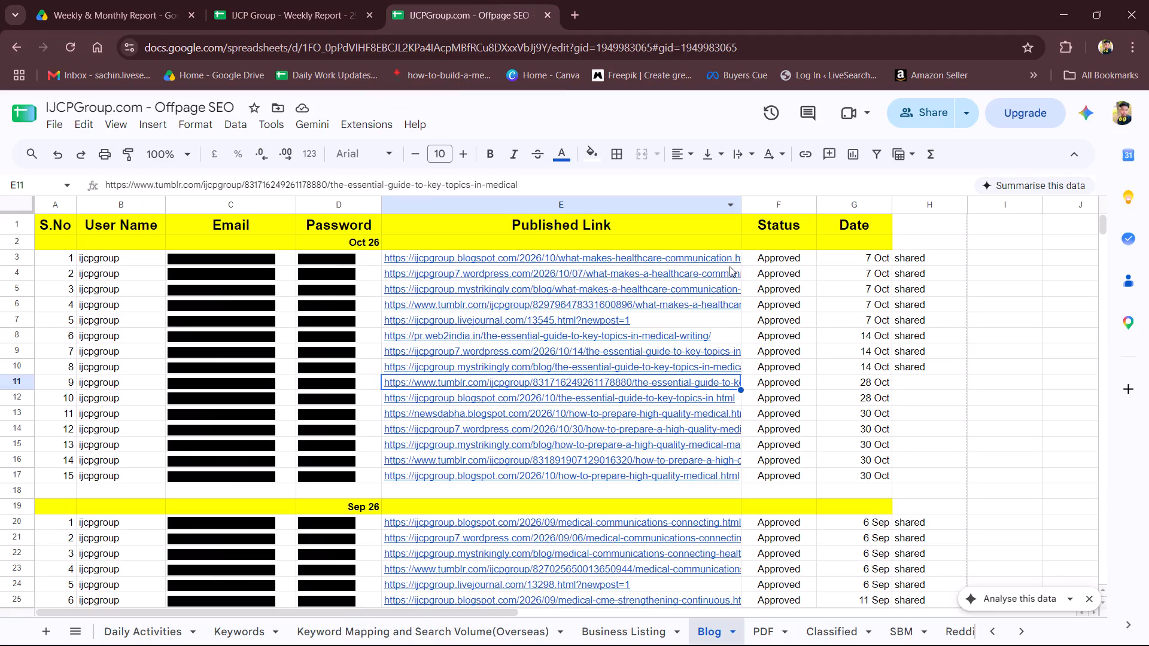
key("ctrl+c")
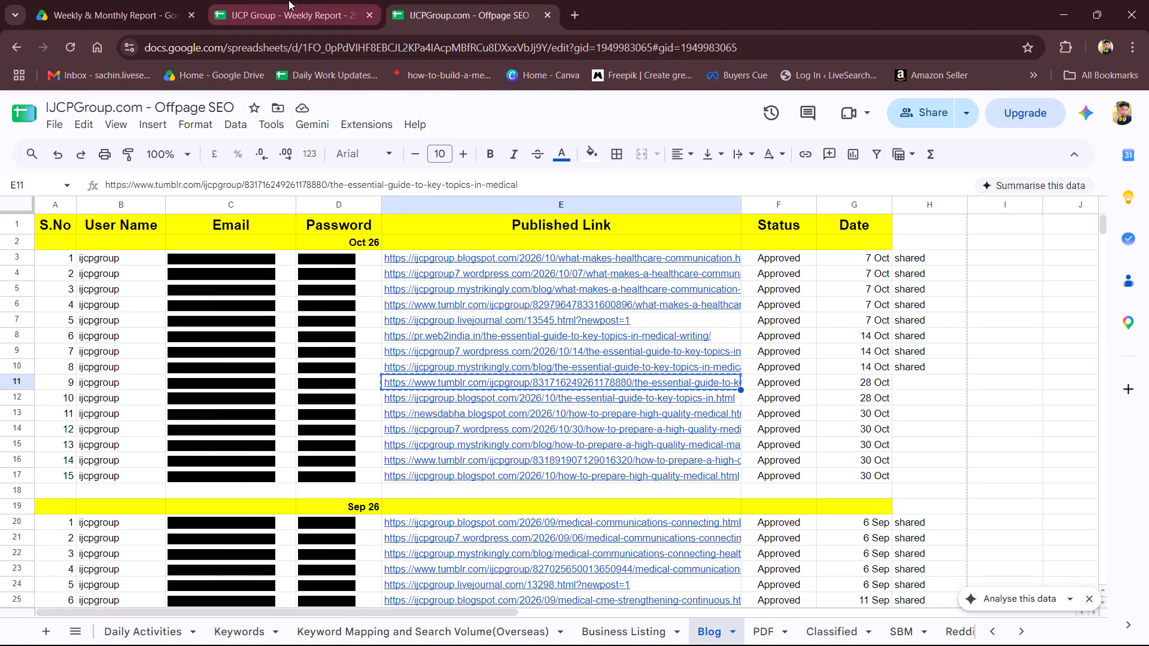
left_click(288, 0)
key("ctrl+f")
key("ctrl+v")
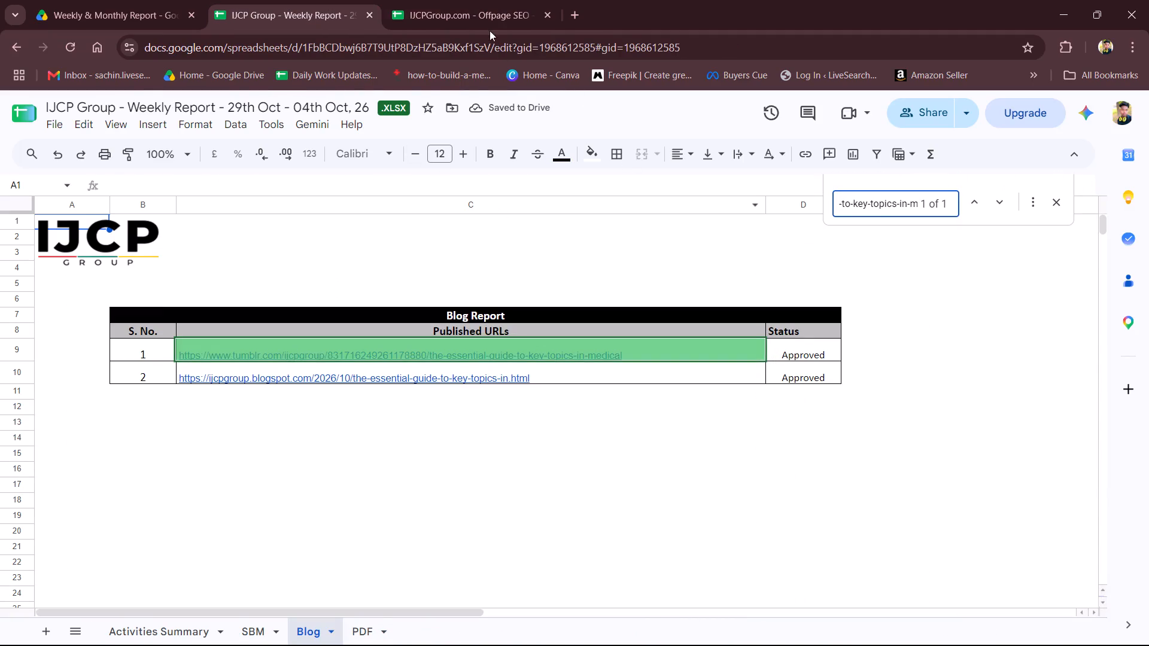
Mark the 28 Oct blog entries 9 and 10 as "shared" in column H of the Offpage SEO spreadsheet's Blog sheet.
left_click(469, 0)
left_click(906, 364)
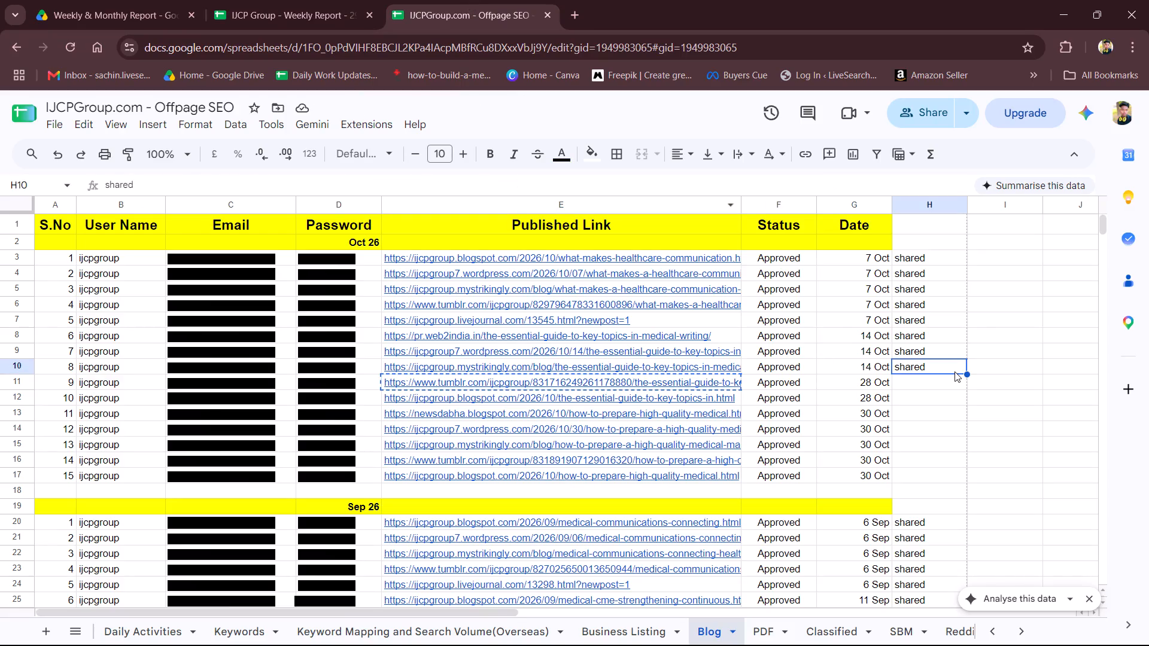
left_click_drag(966, 373, 966, 392)
left_click_drag(966, 392, 966, 394)
Replace the published URLs in the weekly report's Blog sheet with the 30 Oct blog links 11 to 15 from the Offpage SEO spreadsheet.
left_click(727, 415)
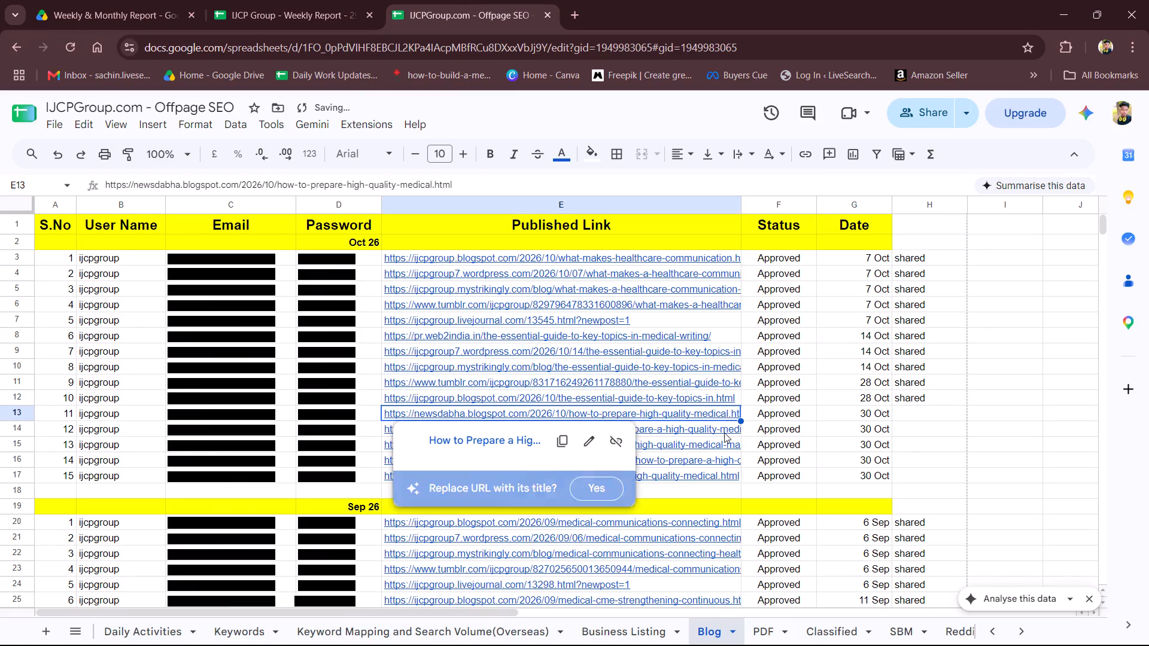
left_click(709, 479, "shift")
key("ctrl+c")
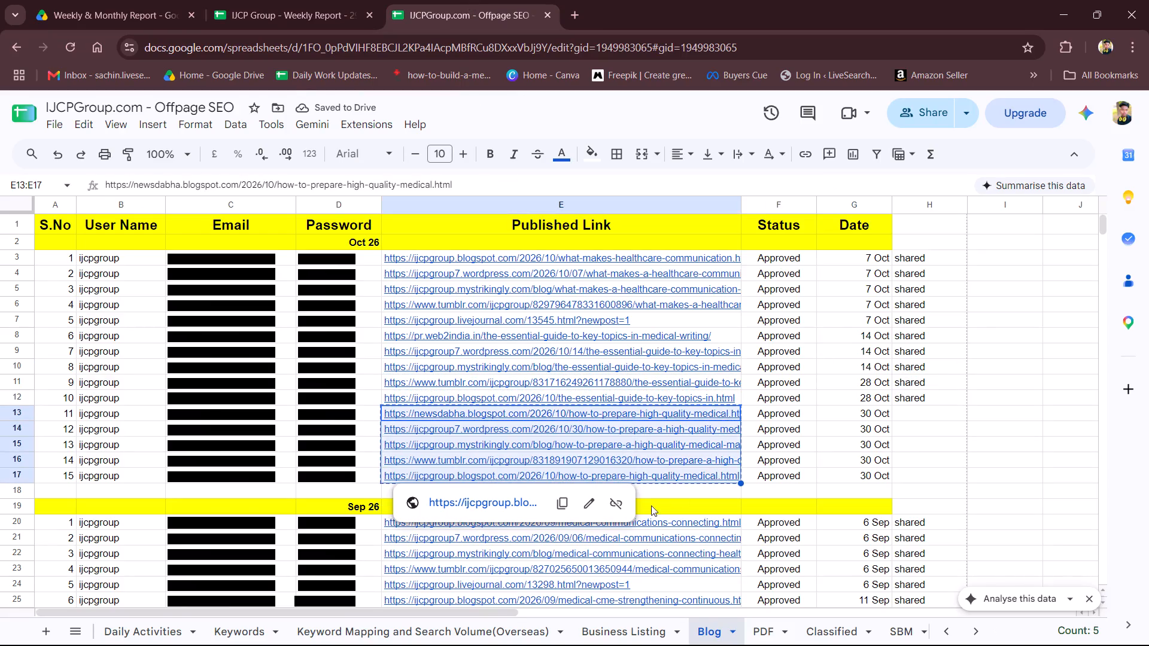
left_click(245, 0)
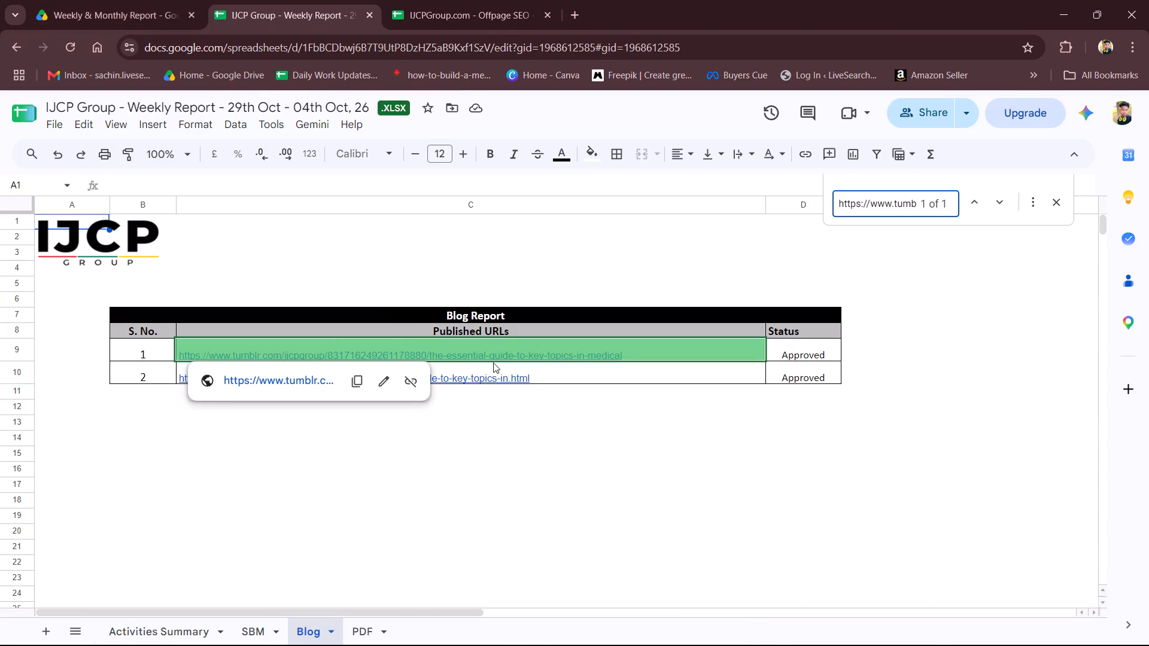
left_click(517, 349, "ctrl")
left_click(521, 438, "ctrl")
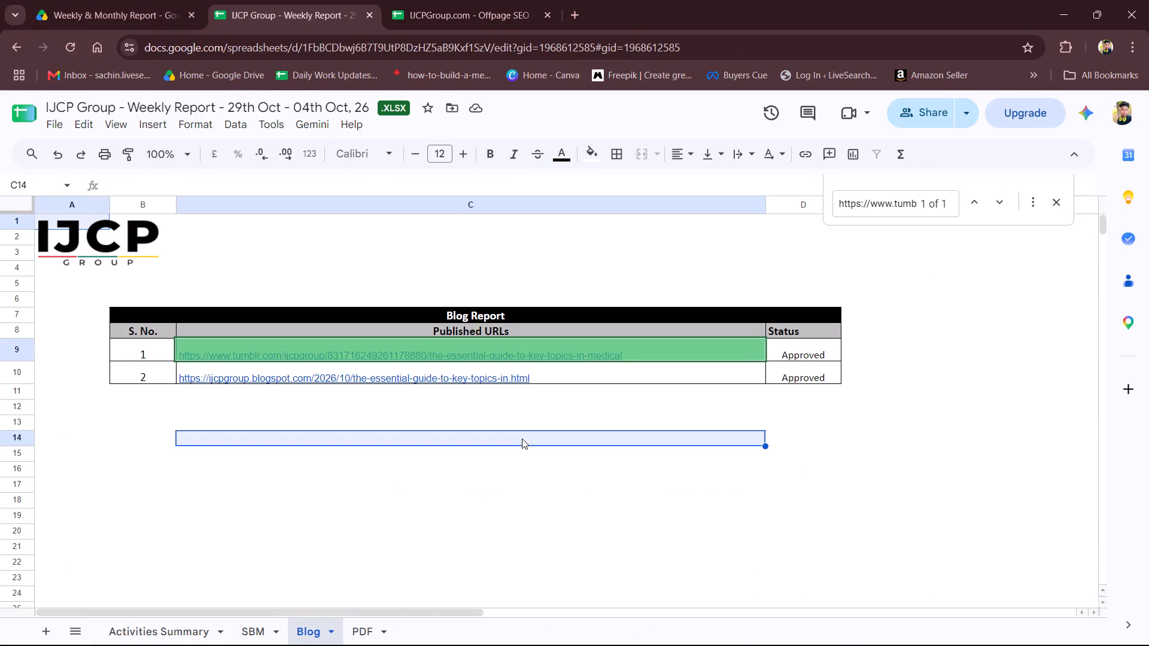
left_click(501, 343, "shift")
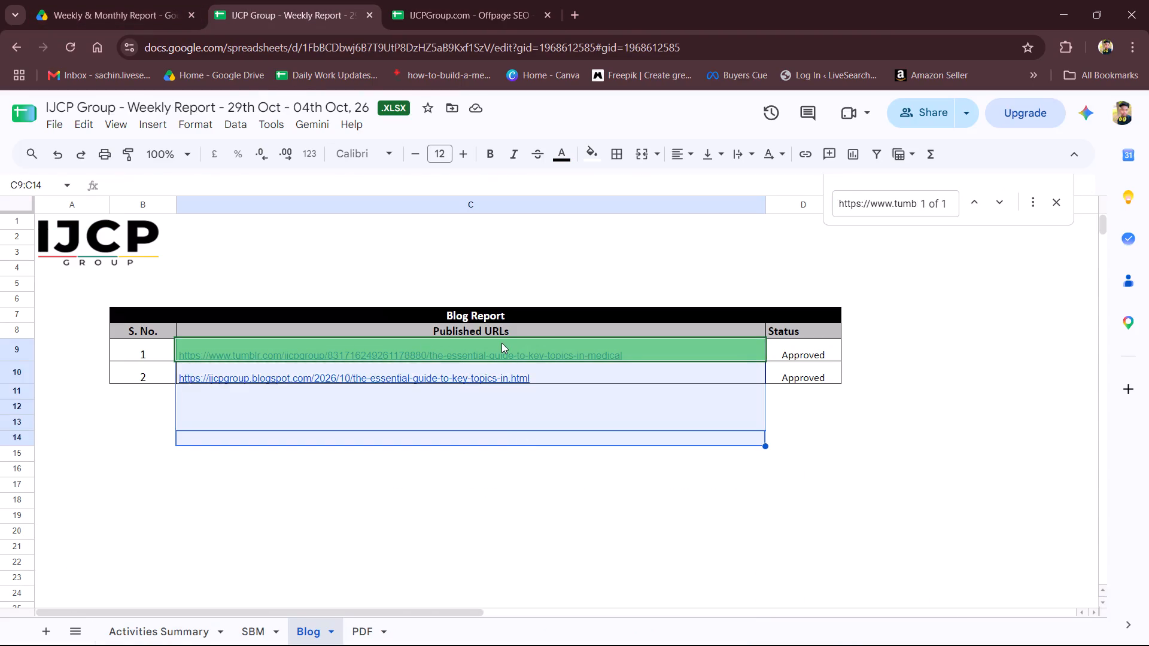
key("ctrl+v")
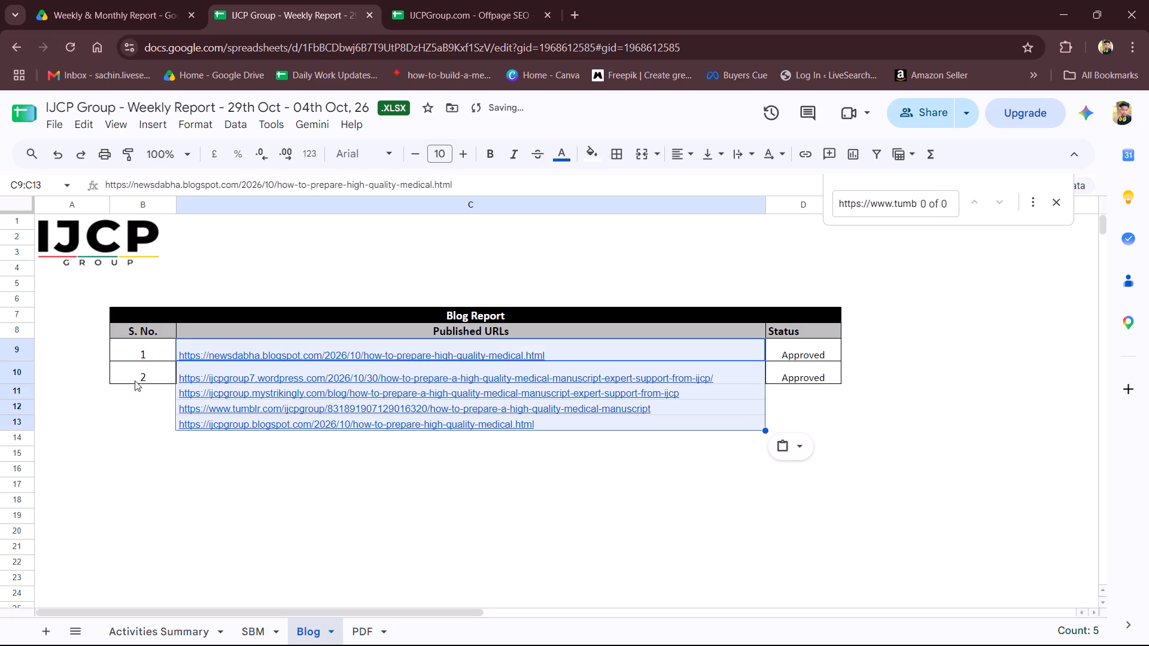
Give rows 9 to 13 of the weekly report's Blog sheet a uniform, slightly taller row height.
left_click(14, 351, "ctrl")
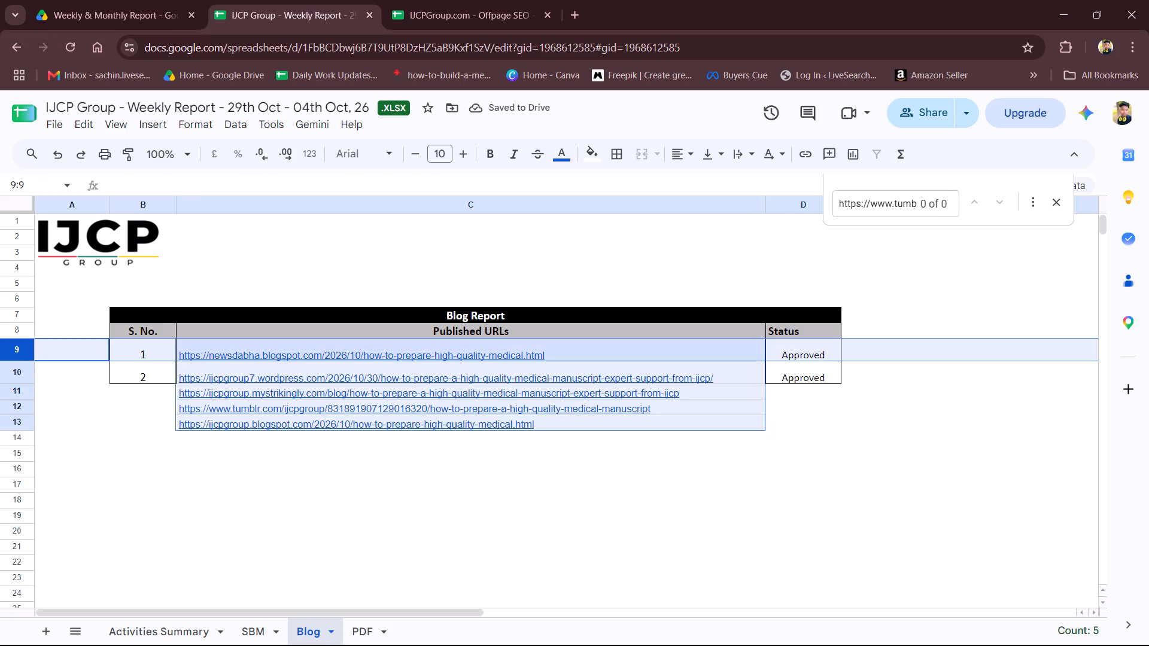
left_click(12, 427, "ctrl")
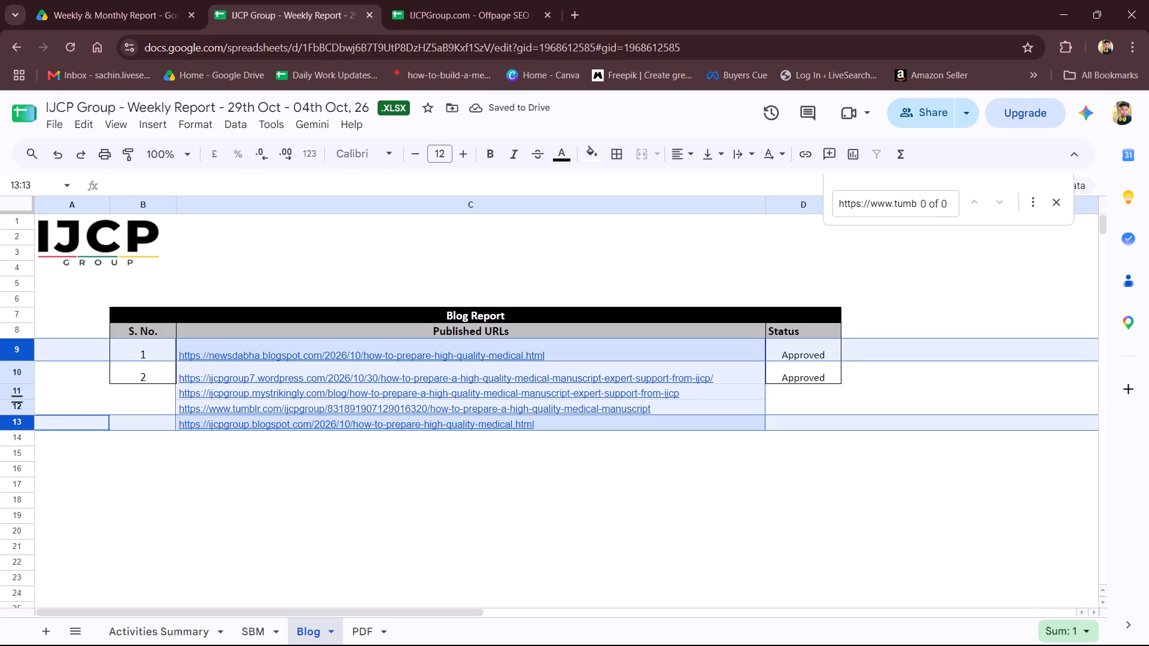
left_click(19, 348, "shift")
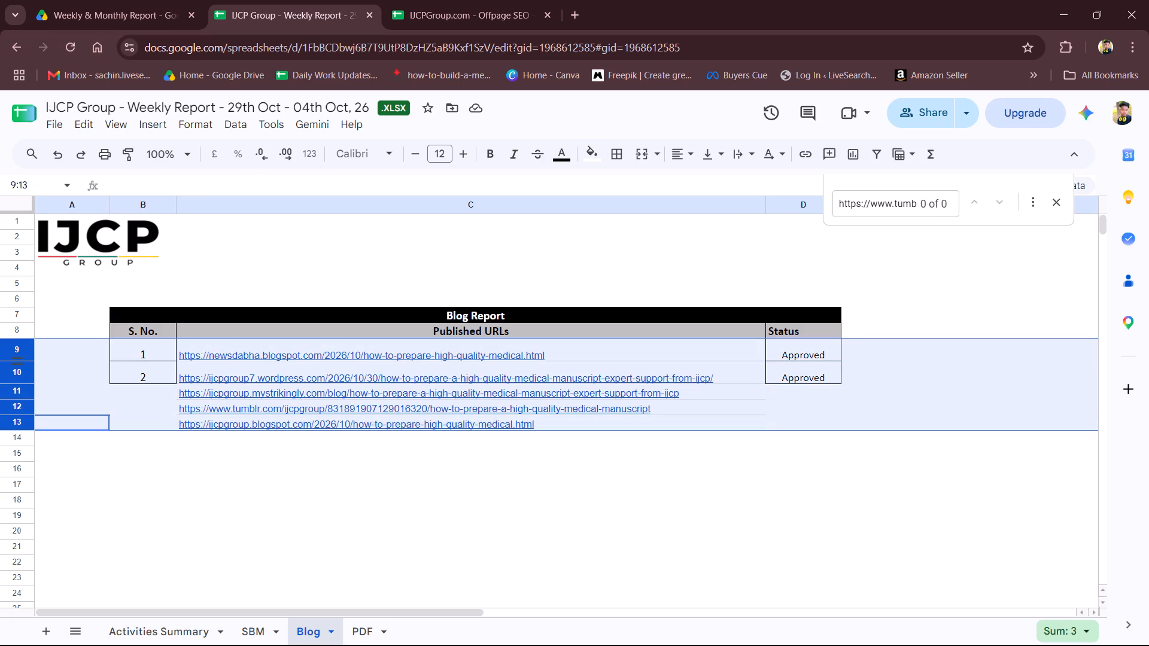
left_click(20, 363)
Extend the Blog Report's serial numbers to 5 and fill the "Approved" status through row 13.
left_click(139, 348)
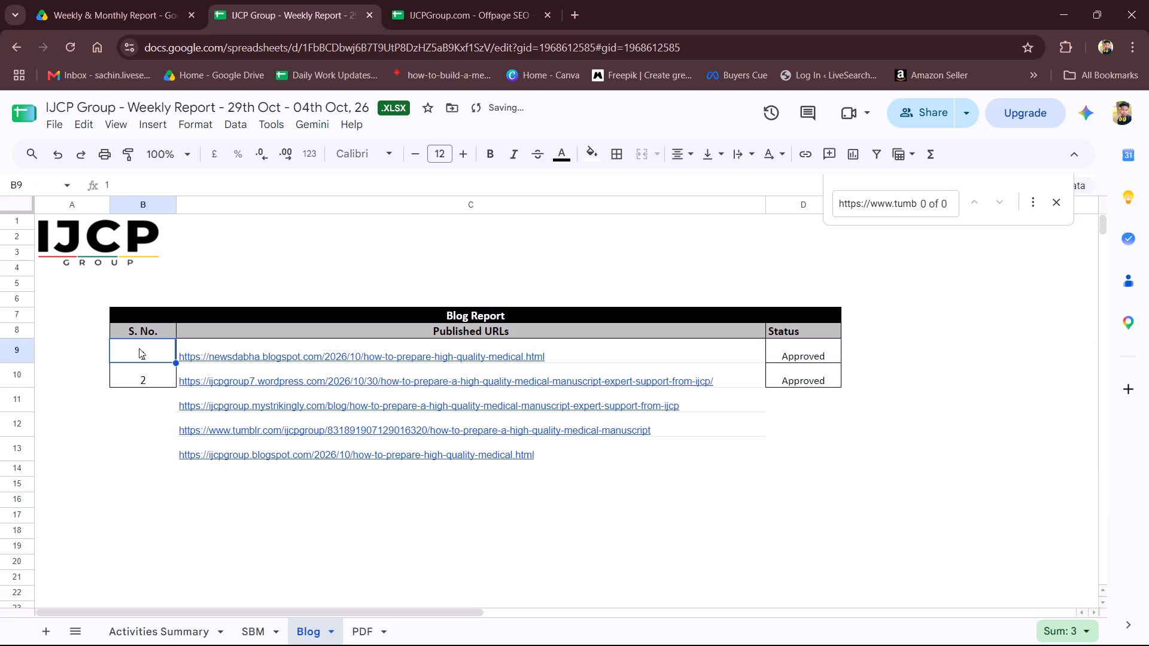
left_click(157, 379, "shift")
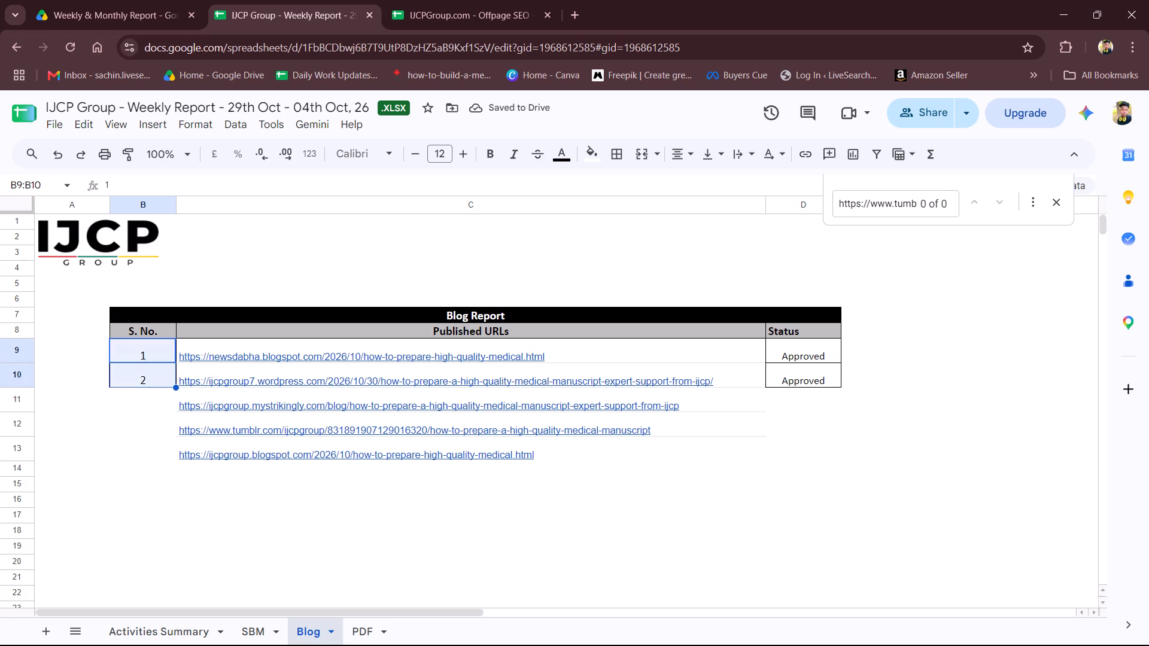
left_click_drag(174, 387, 177, 448)
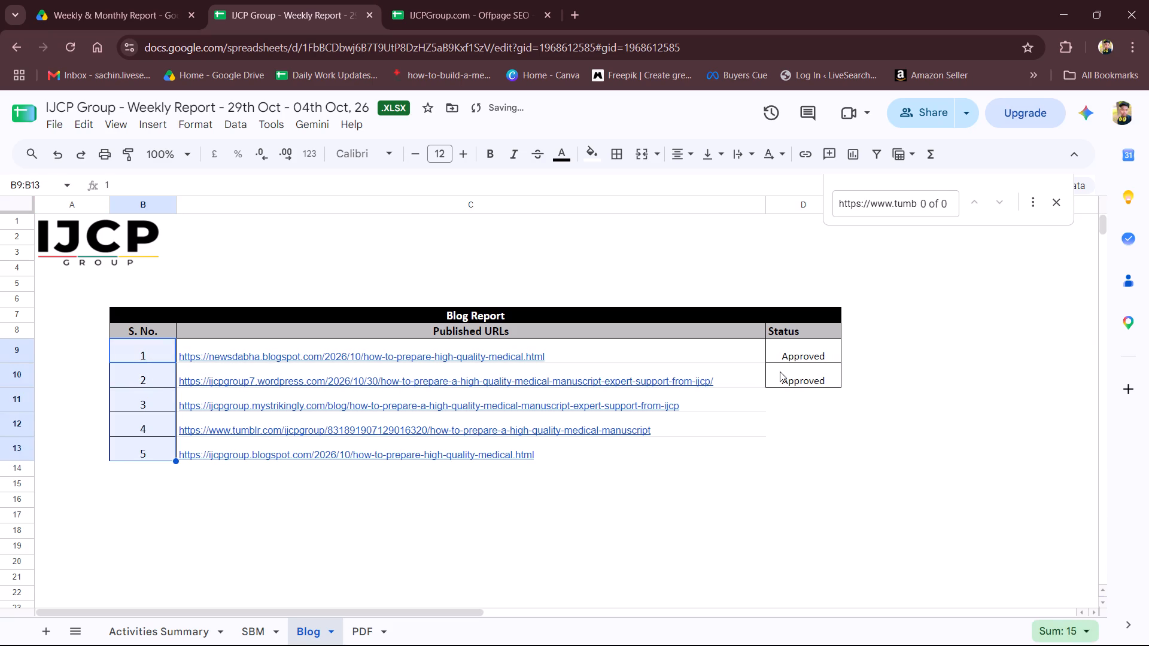
left_click(780, 371)
left_click_drag(842, 388, 843, 450)
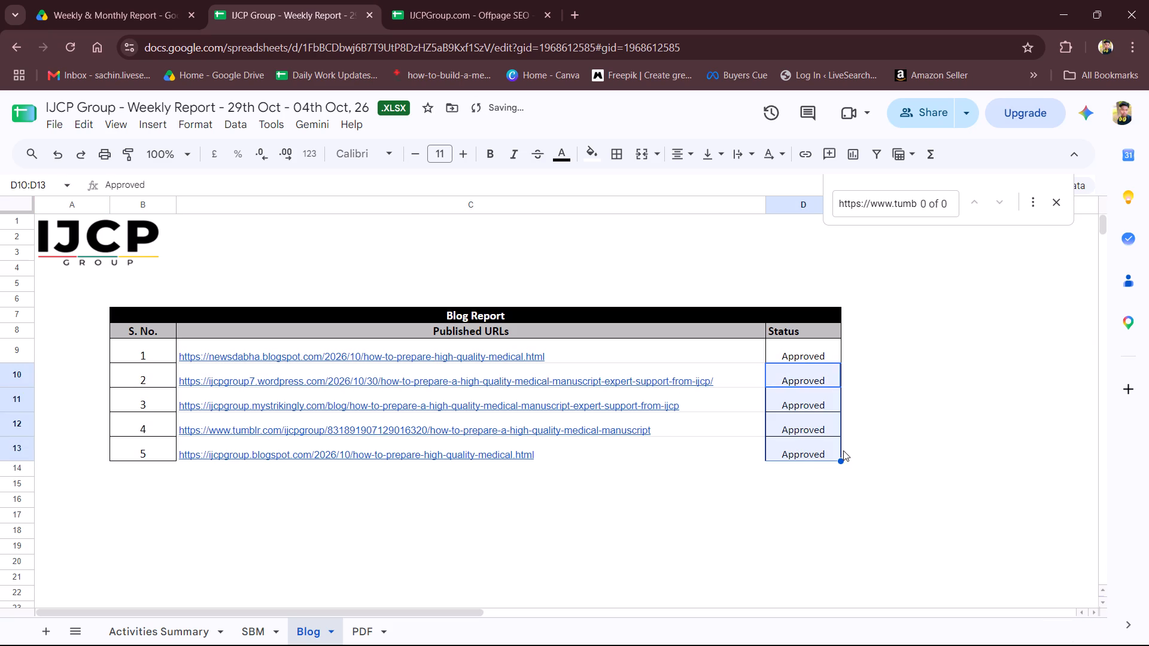
Apply all borders to the five published URL cells, C9 to C13, in the Blog Report table.
left_click(150, 352, "shift")
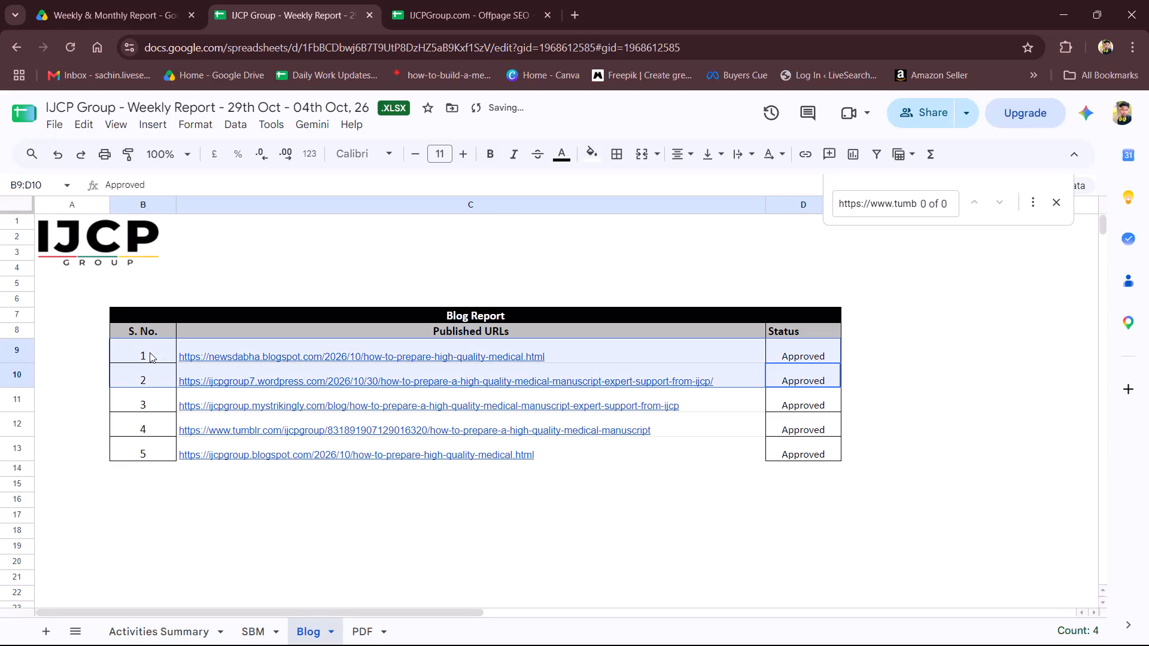
double_click(804, 452, "shift")
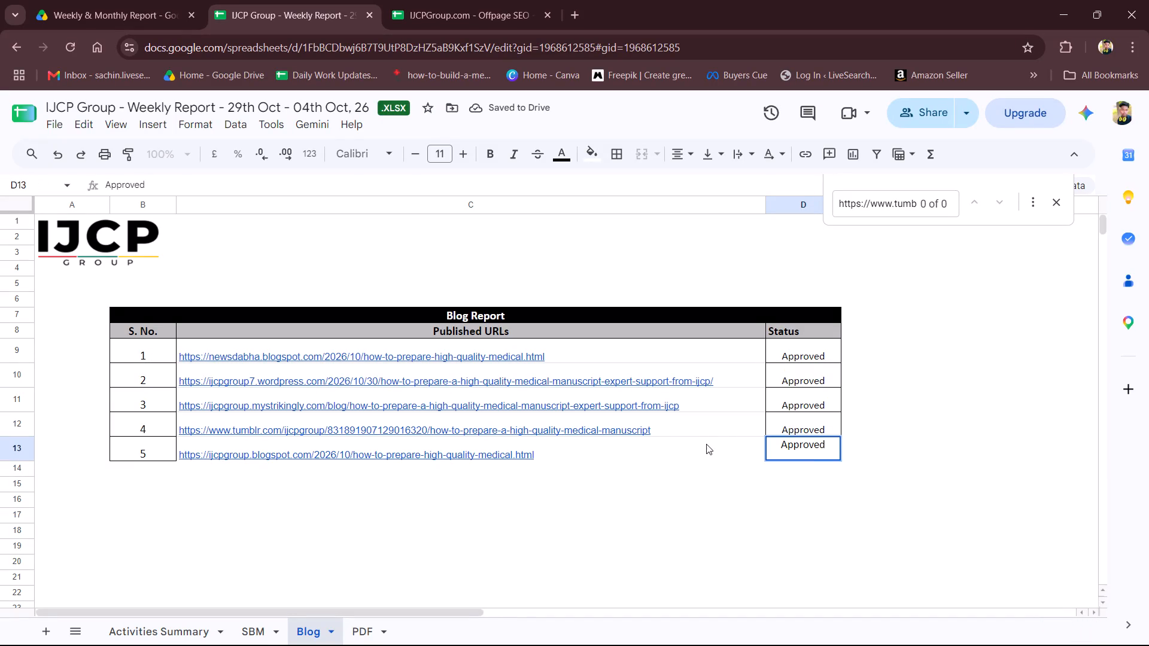
left_click(629, 462)
left_click(299, 355, "shift")
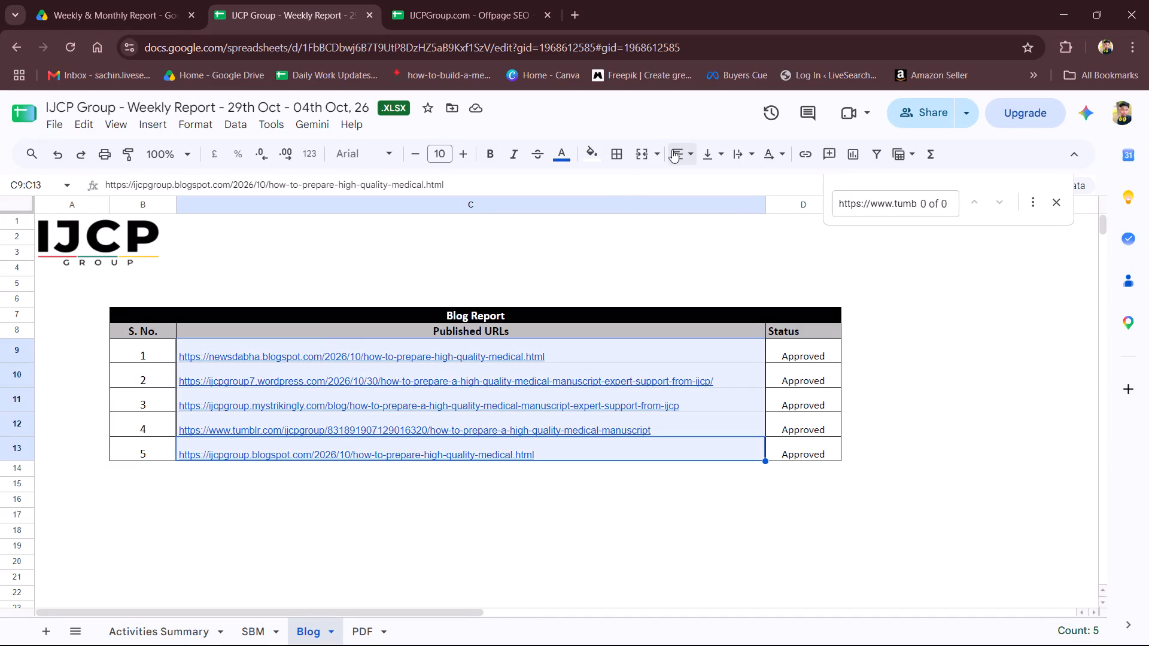
left_click(616, 160)
left_click(624, 181)
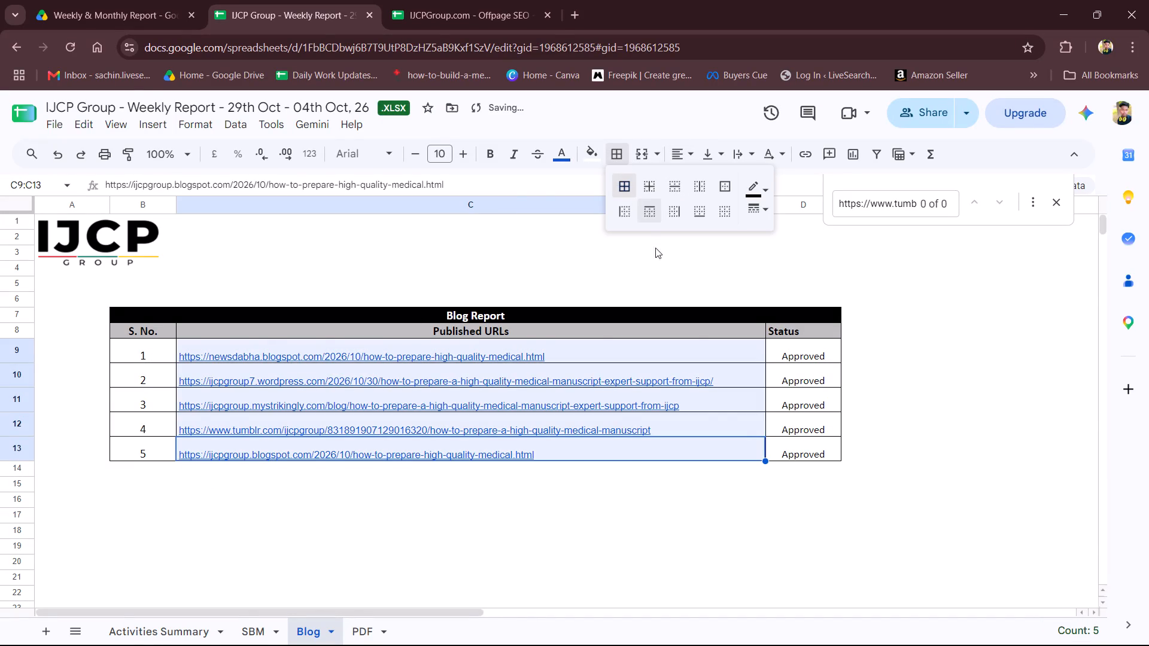
Switch to the Offpage SEO spreadsheet and mark the 30 Oct blog entries 11 to 15 as "shared" in column H.
left_click(452, 0)
left_click(917, 395)
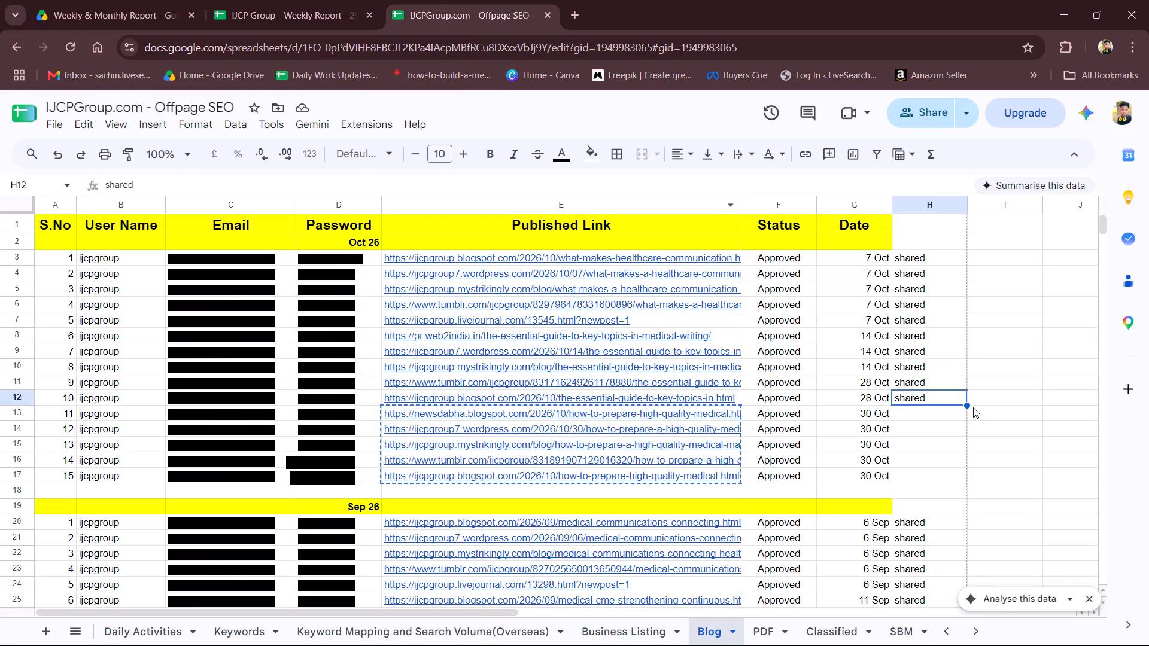
left_click_drag(969, 406, 966, 470)
left_click_drag(966, 470, 966, 473)
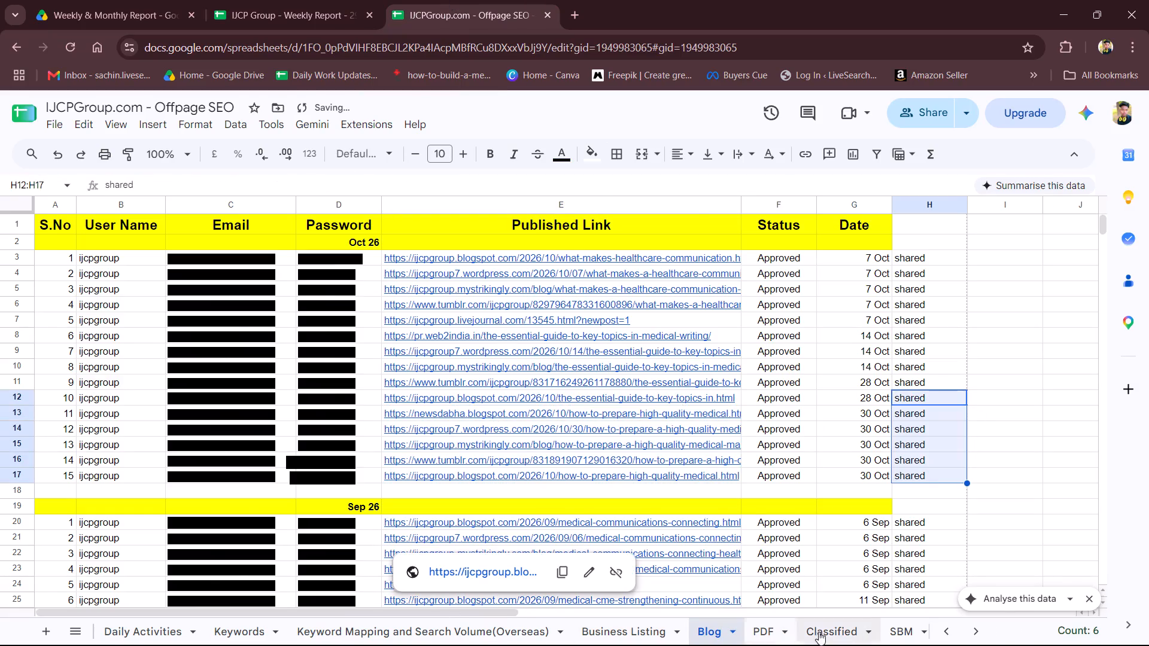
Mark the 3 Nov entries 11 to 16 as "shared" in column H of the Offpage SEO spreadsheet's SBM sheet.
left_click(905, 630)
left_click(758, 403)
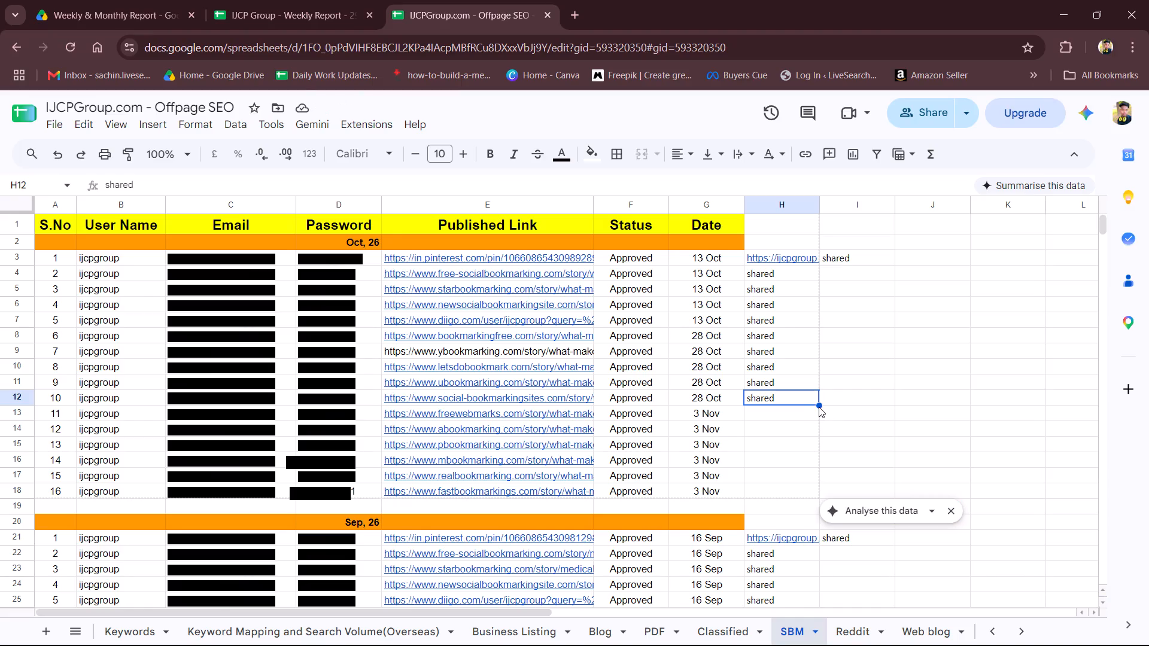
left_click_drag(820, 403, 816, 500)
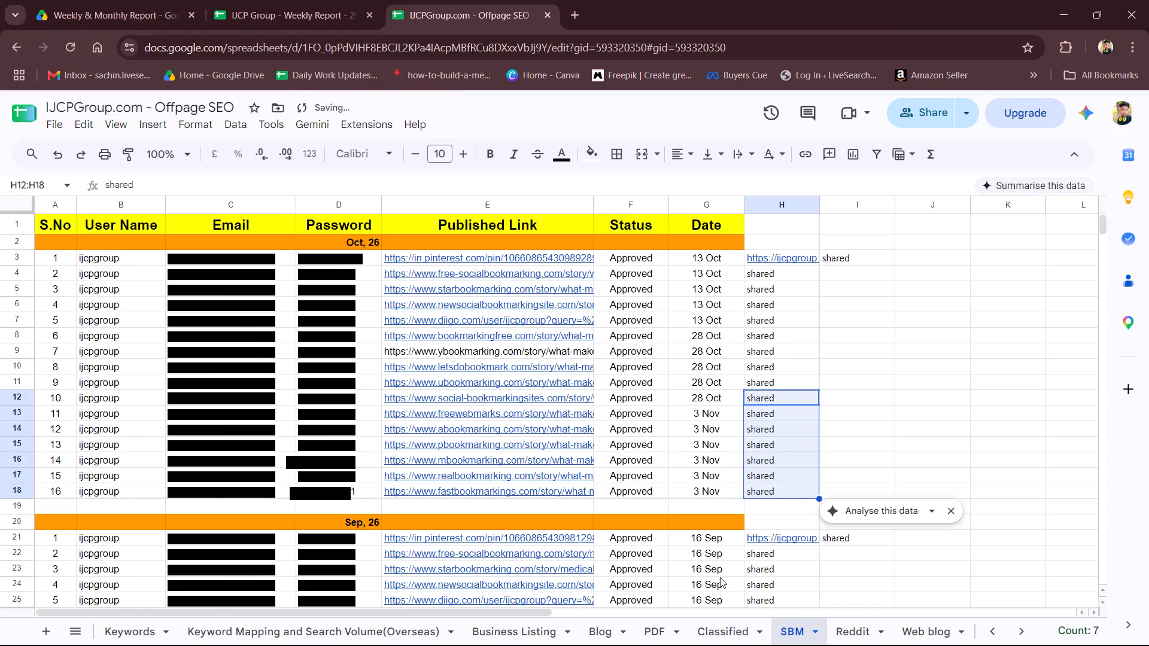
Look through the Offpage SEO spreadsheet's sheets from Business Listing to PR for recent links not yet marked as shared.
left_click(510, 633)
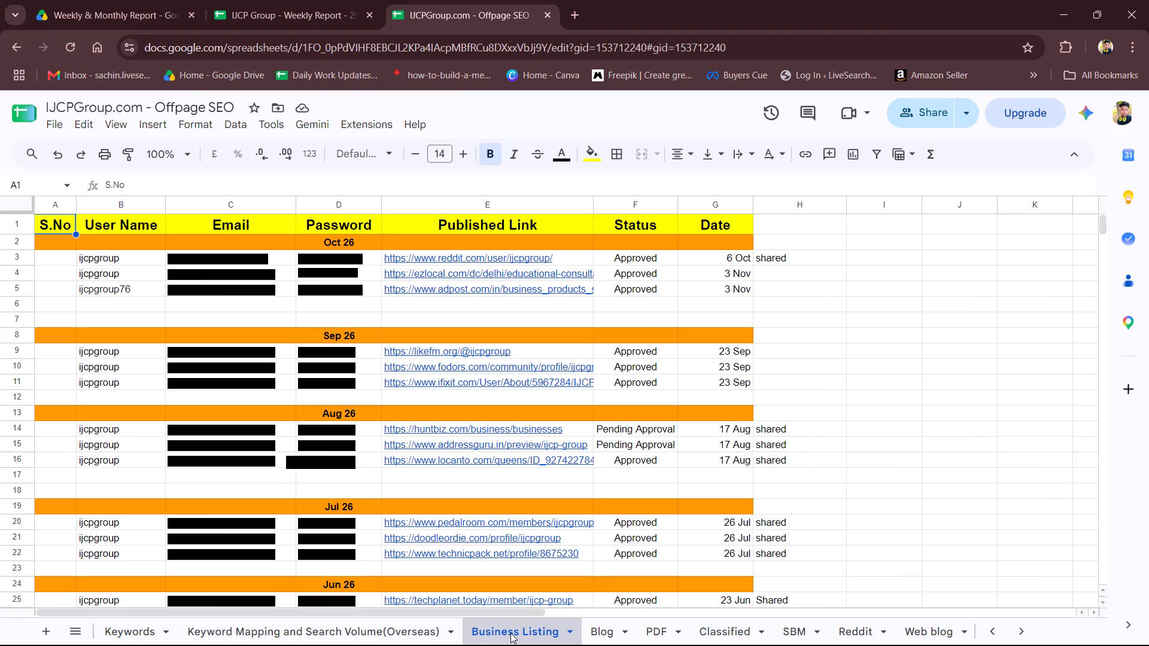
left_click(600, 630)
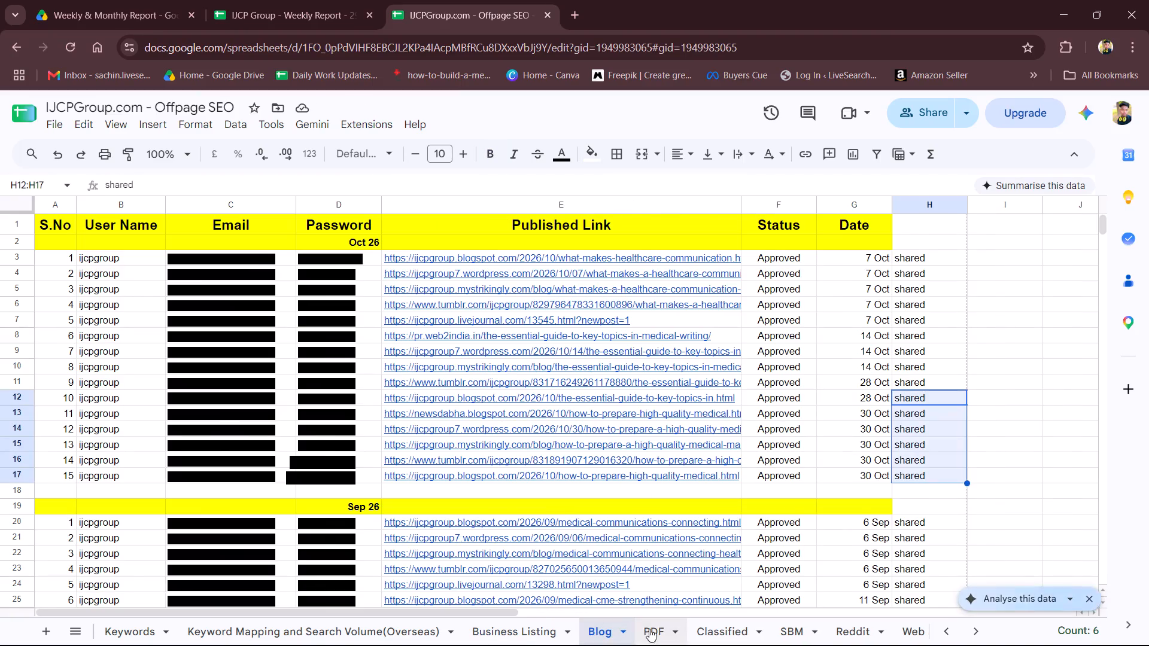
left_click(649, 629)
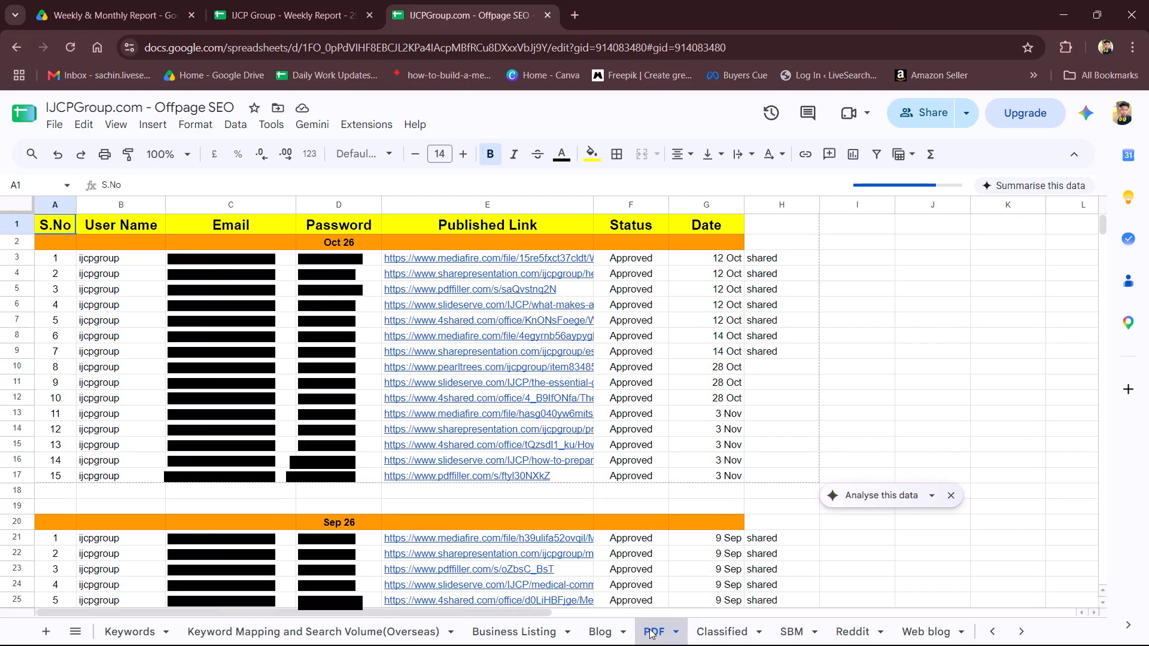
left_click(714, 636)
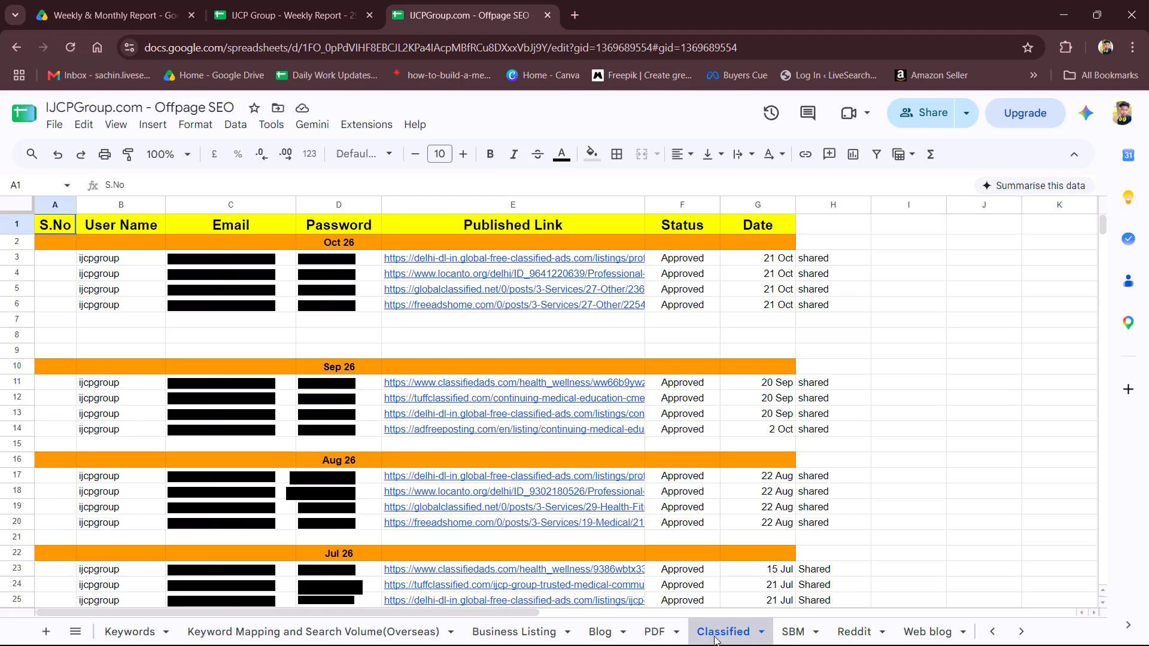
left_click(787, 630)
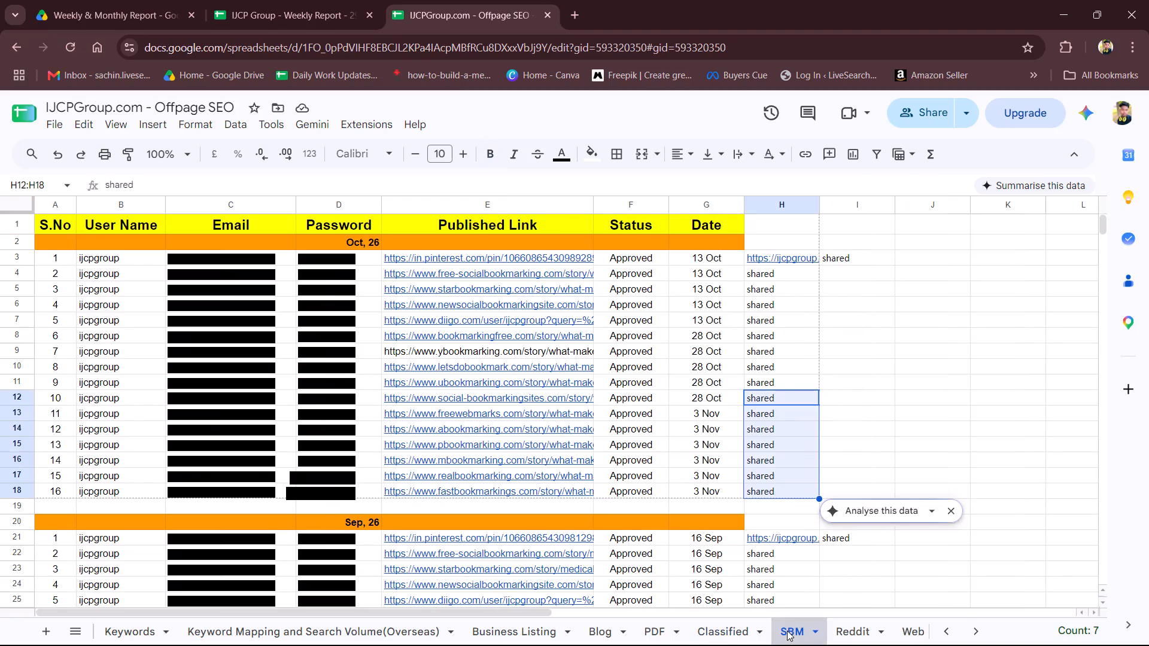
left_click(849, 626)
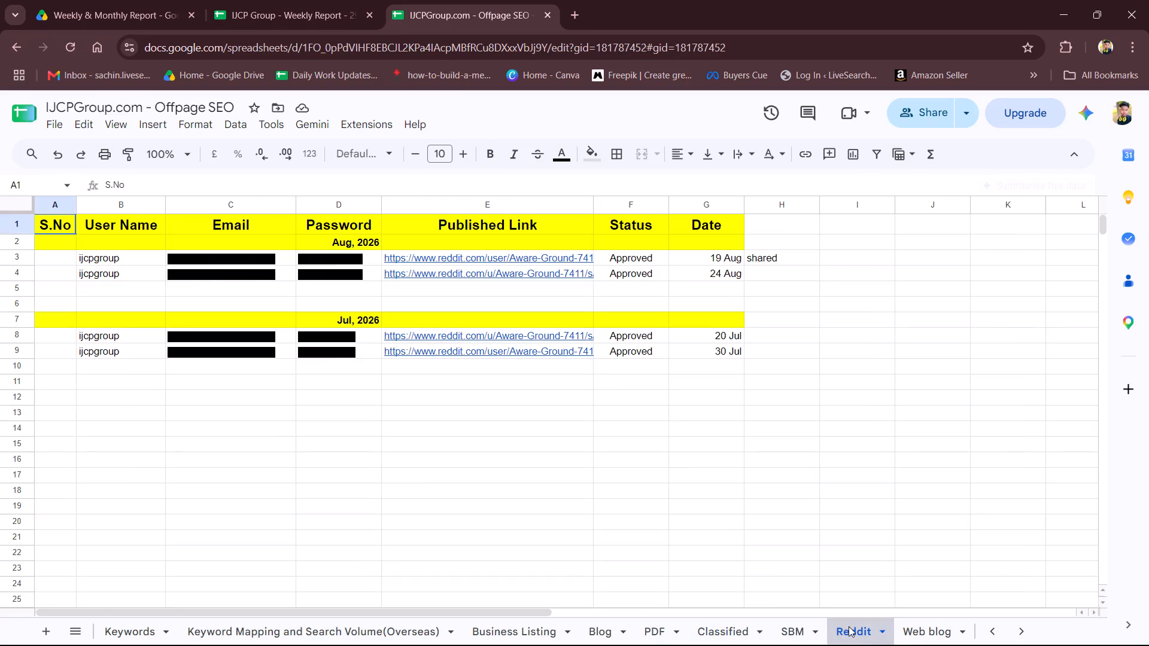
scroll(849, 626, "left", 3)
left_click(831, 633)
scroll(831, 633, "left", 1)
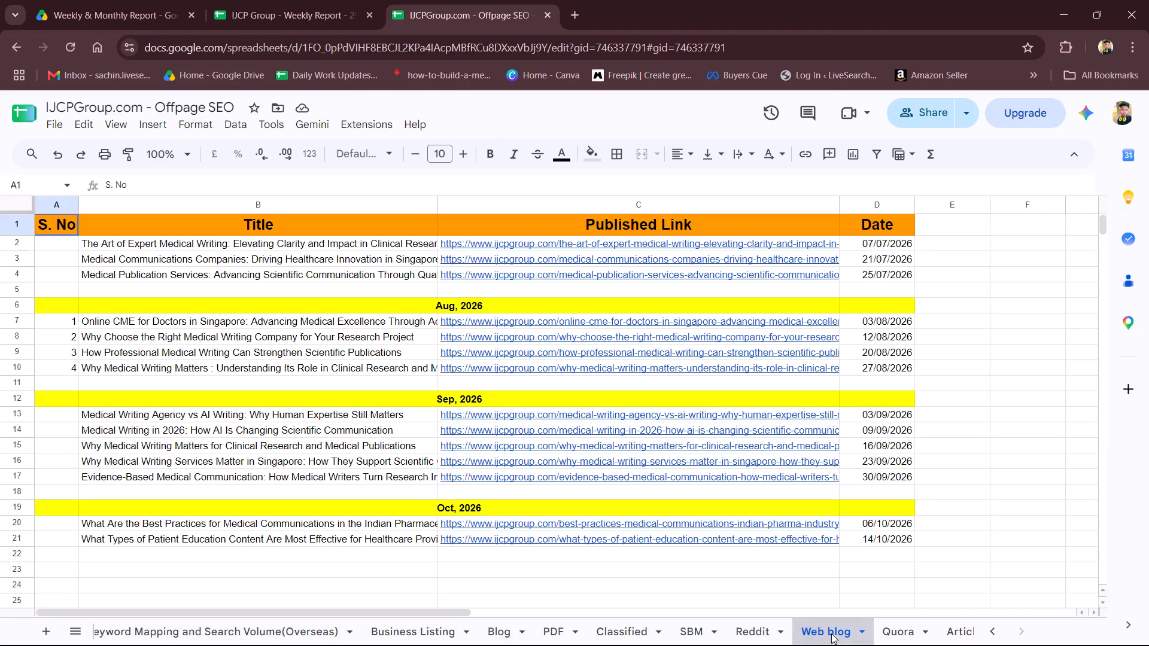
scroll(831, 633, "left", 1)
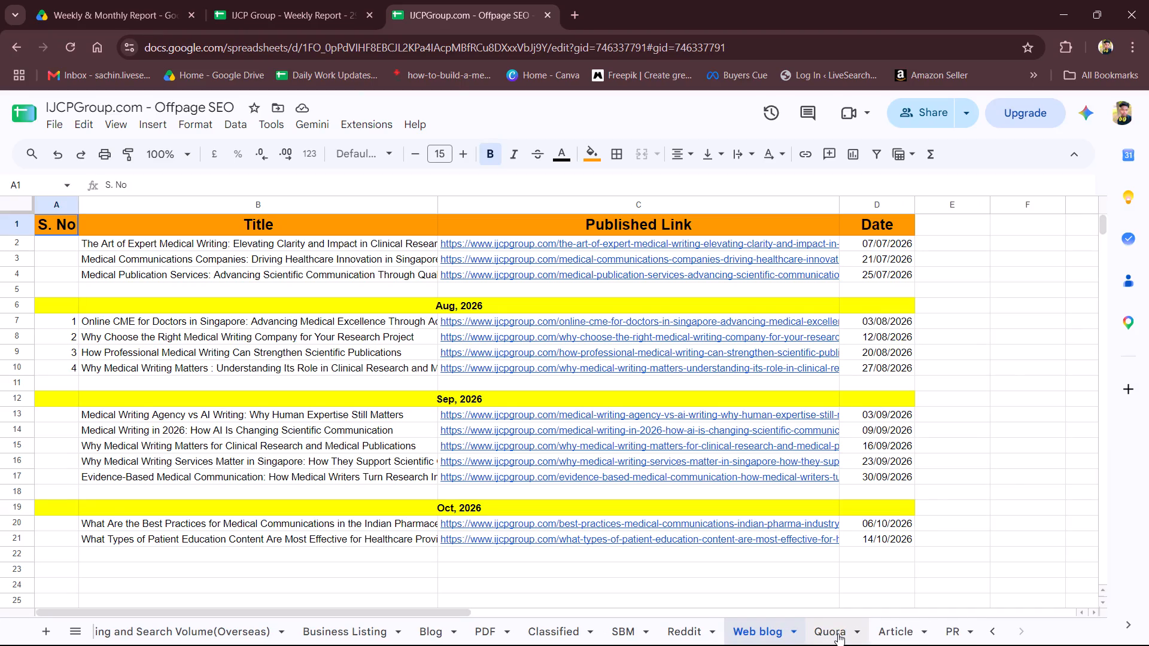
left_click(838, 633)
left_click(761, 638)
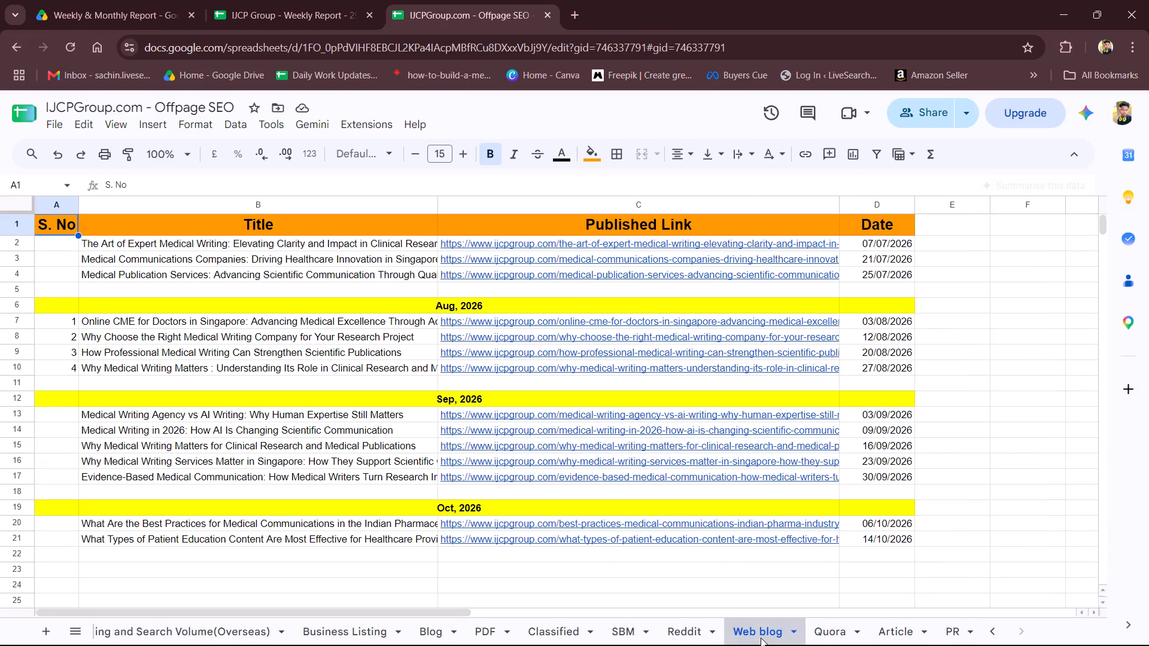
left_click(822, 634)
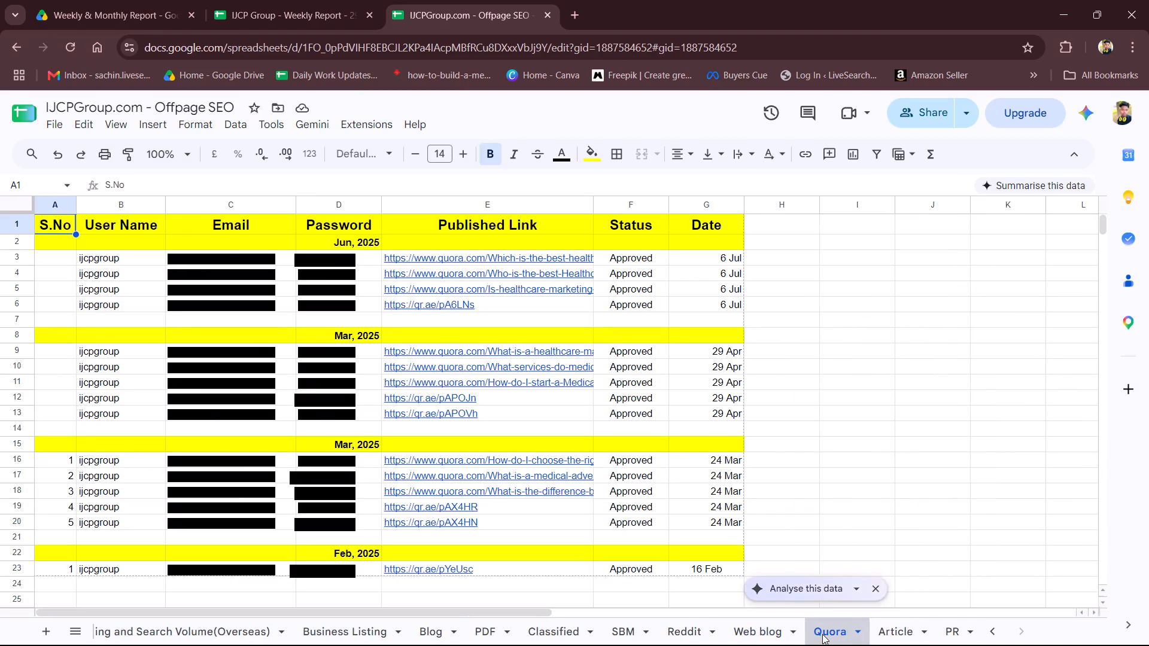
scroll(822, 634, "left", 2)
left_click(905, 632)
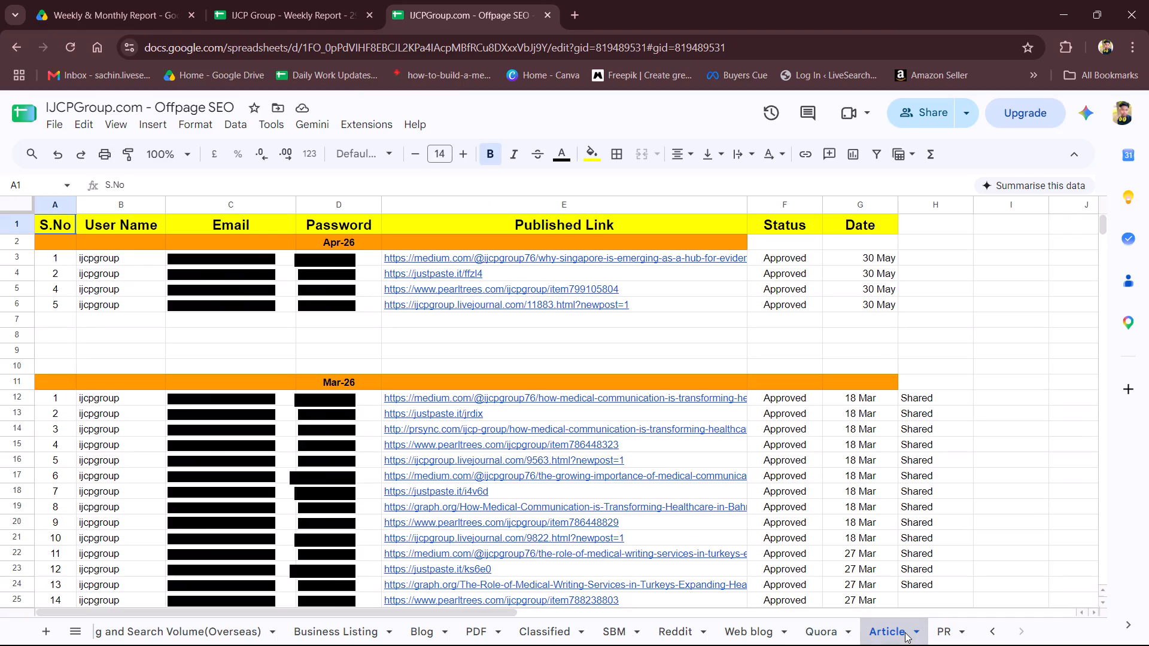
scroll(905, 632, "left", 1)
left_click(940, 630)
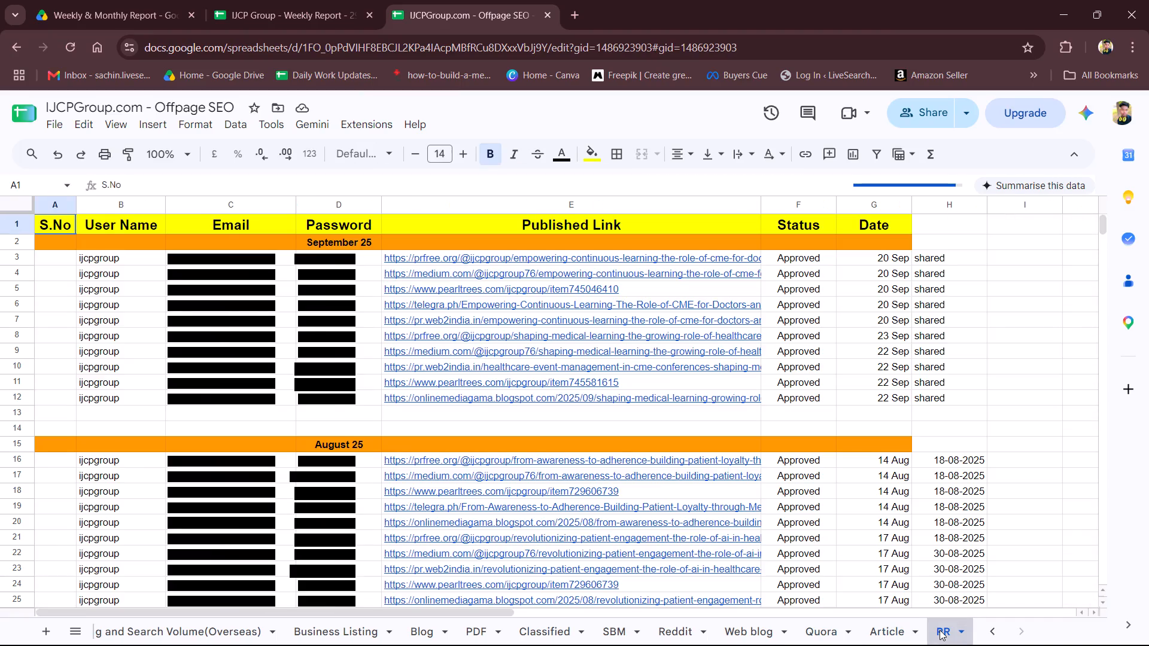
scroll(840, 632, "right", 6)
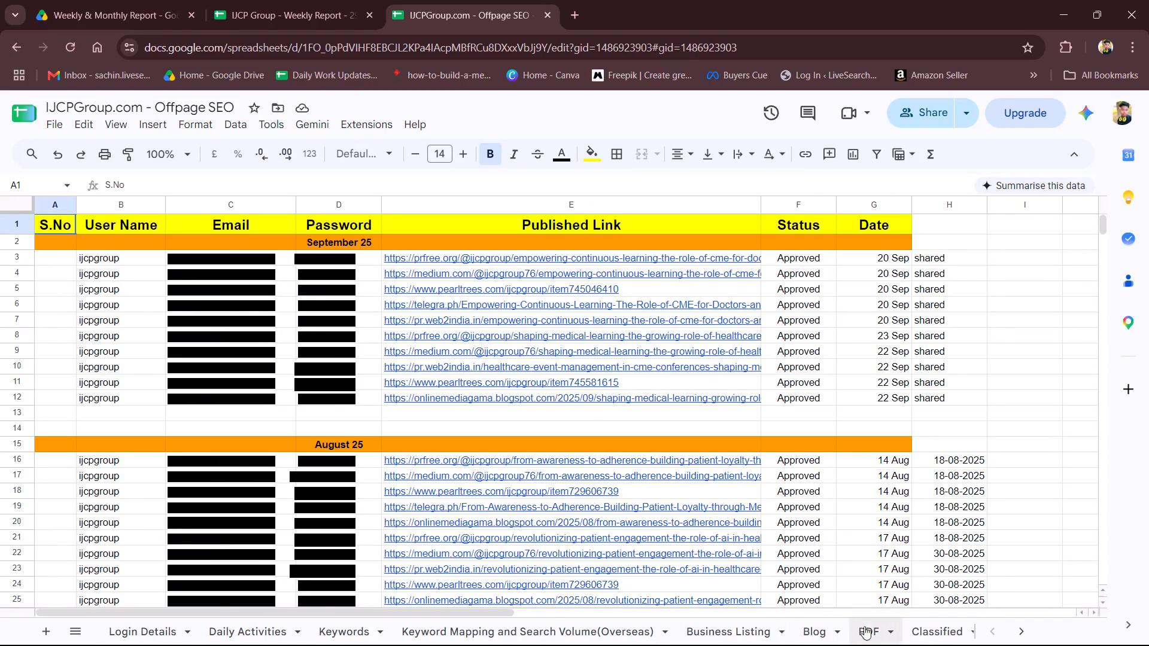
Find the weekly report's first PDF link in the Offpage SEO PDF sheet and mark the 28 Oct entries 8 to 10 as "shared".
left_click(870, 628)
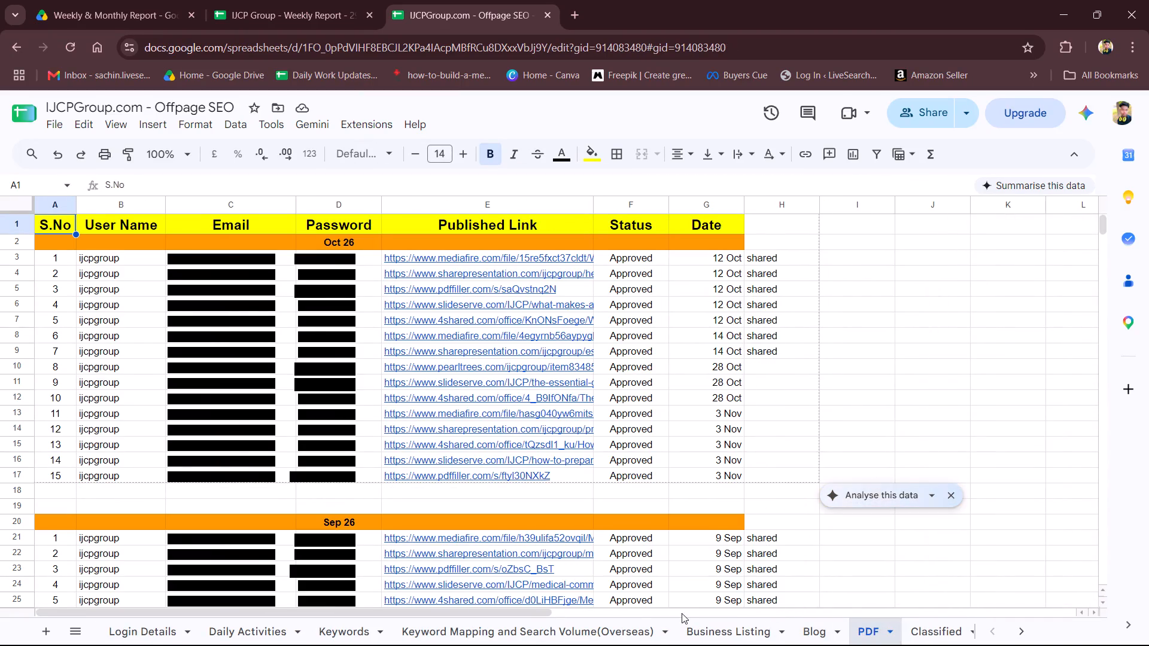
left_click(275, 0)
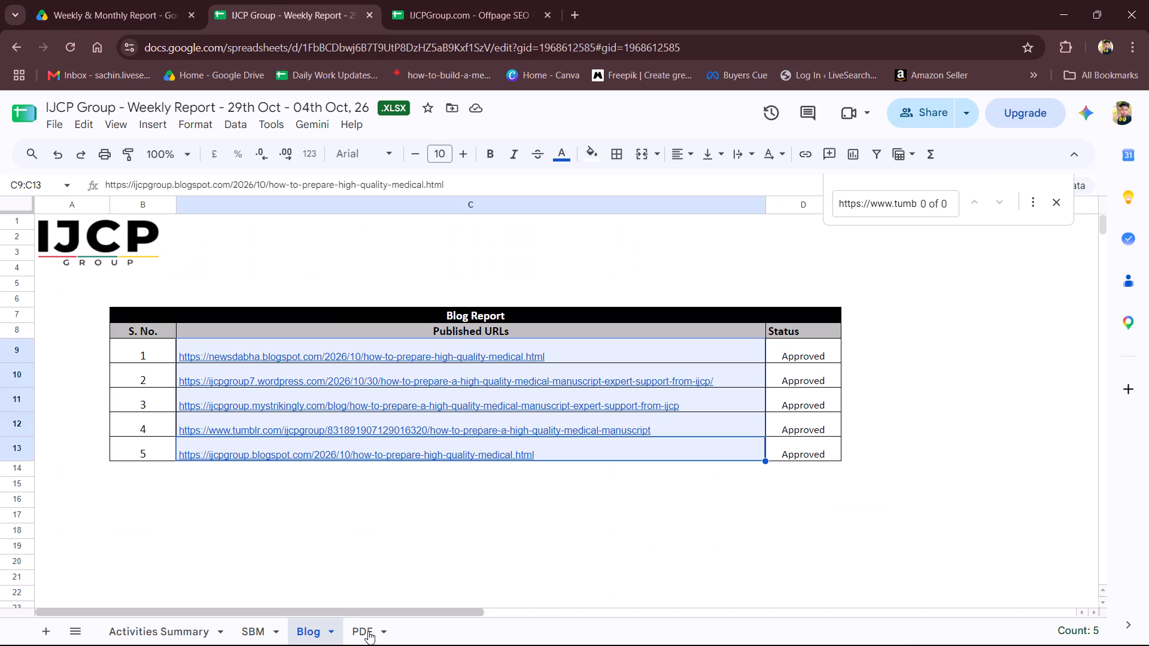
left_click(364, 639)
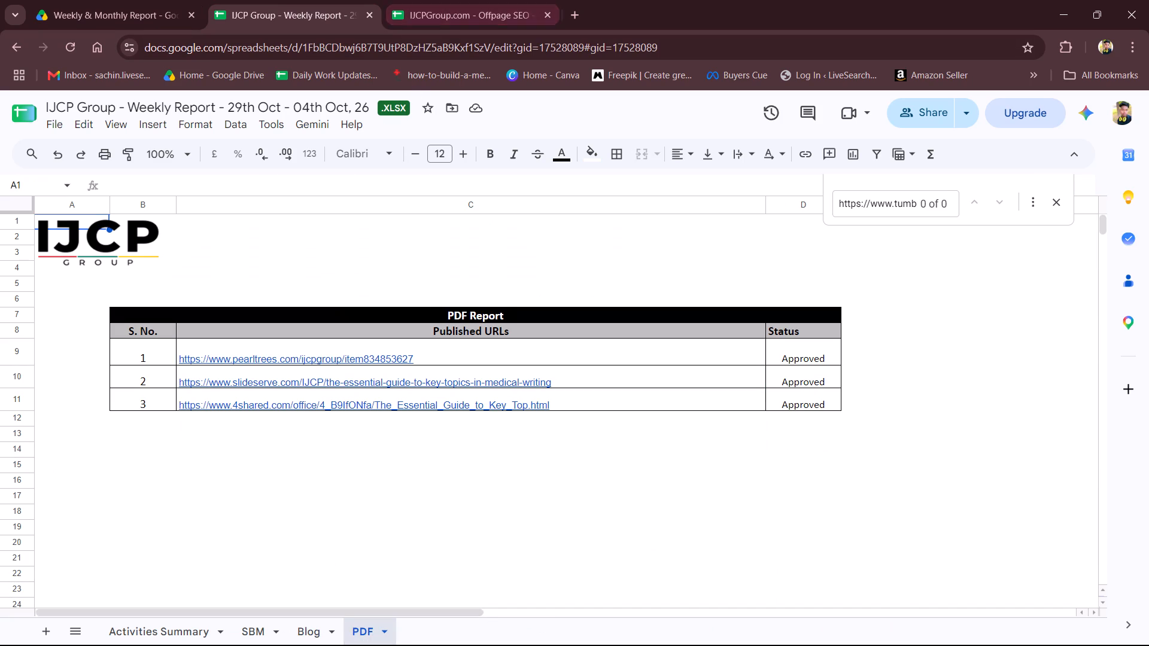
left_click(346, 359)
key("ctrl+c")
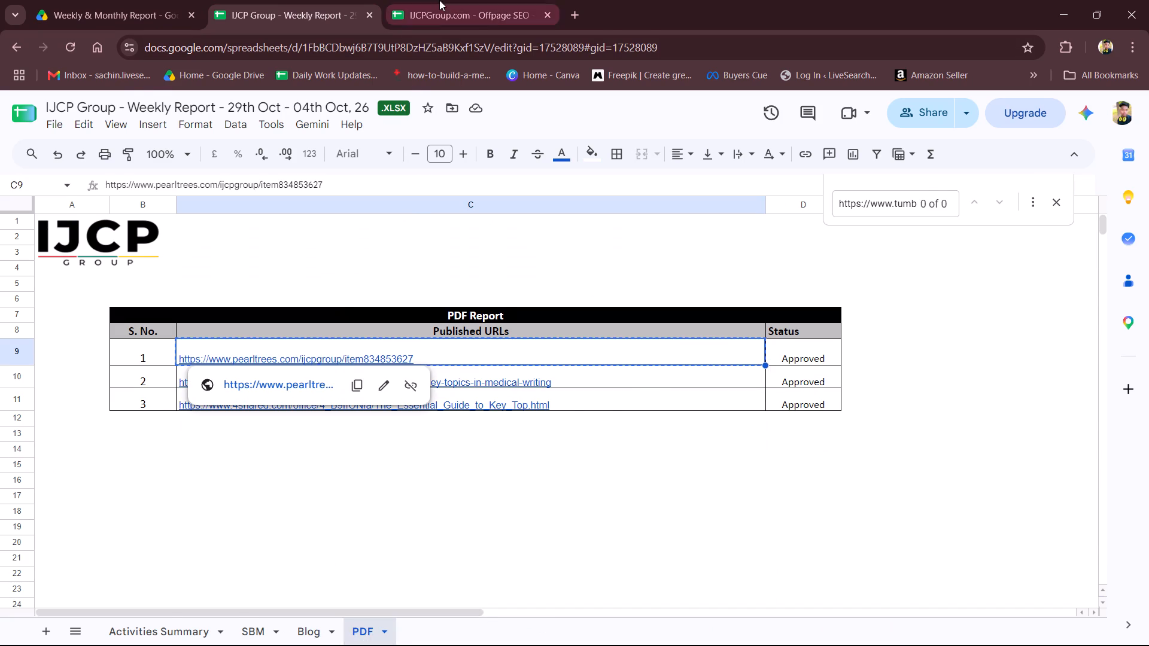
left_click(439, 0)
key("ctrl+f")
key("ctrl+v")
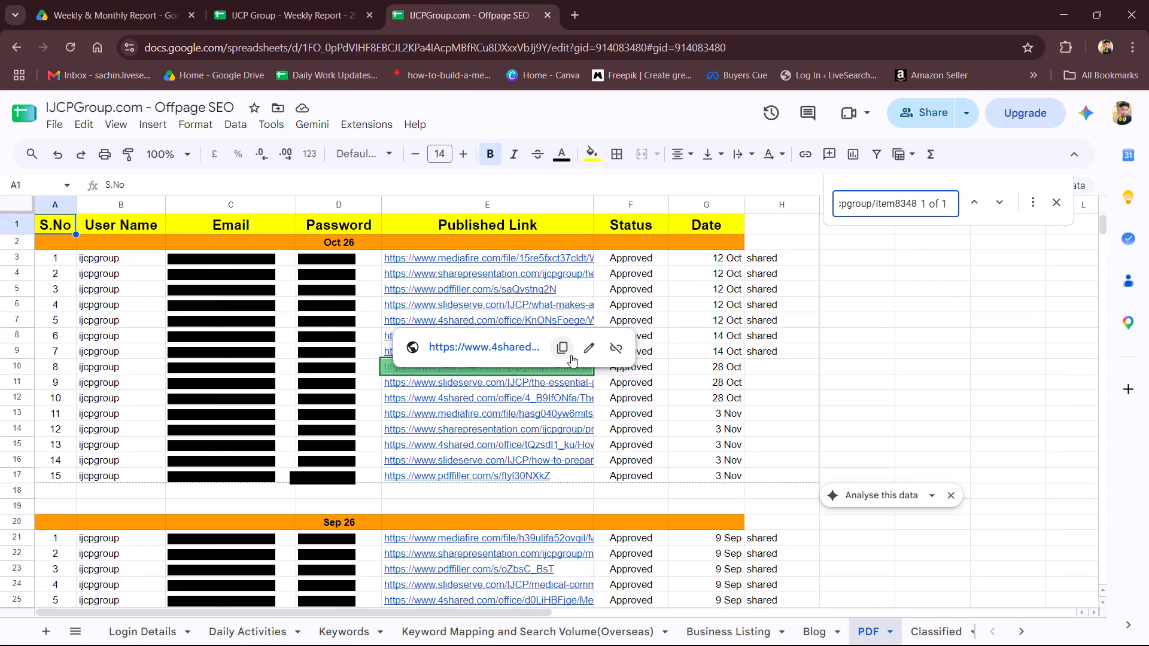
left_click(767, 349)
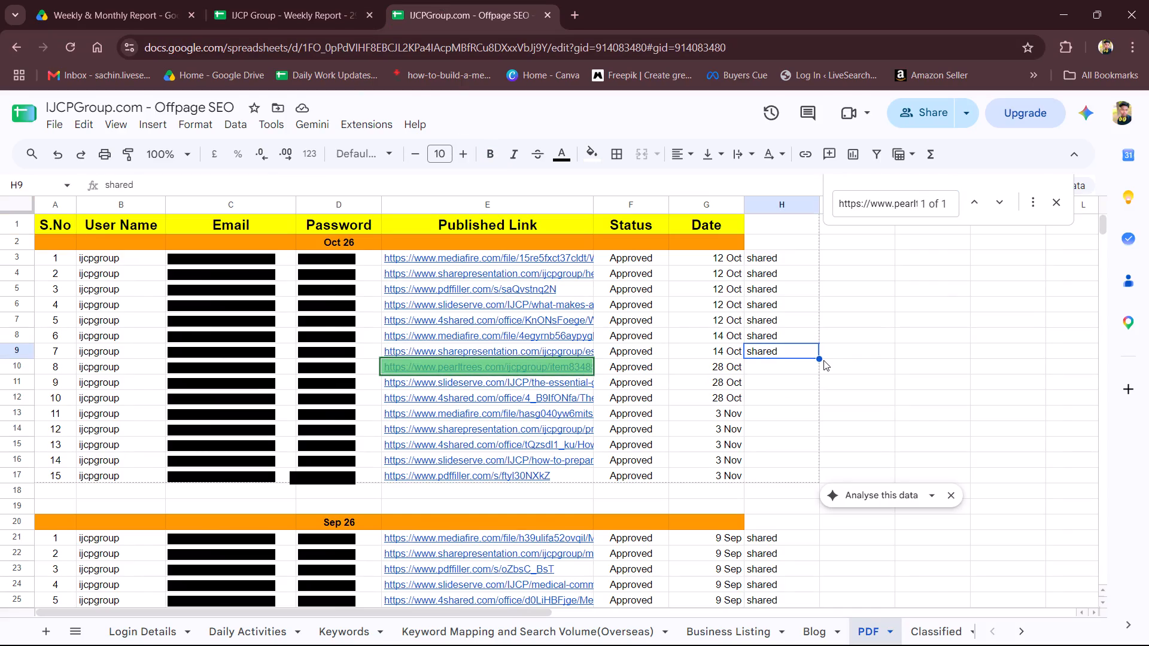
left_click_drag(821, 359, 821, 398)
Copy the five 3 Nov links, entries 11 to 15, into the weekly report's PDF Report table from C9 to C13.
left_click(554, 423)
left_click(554, 413)
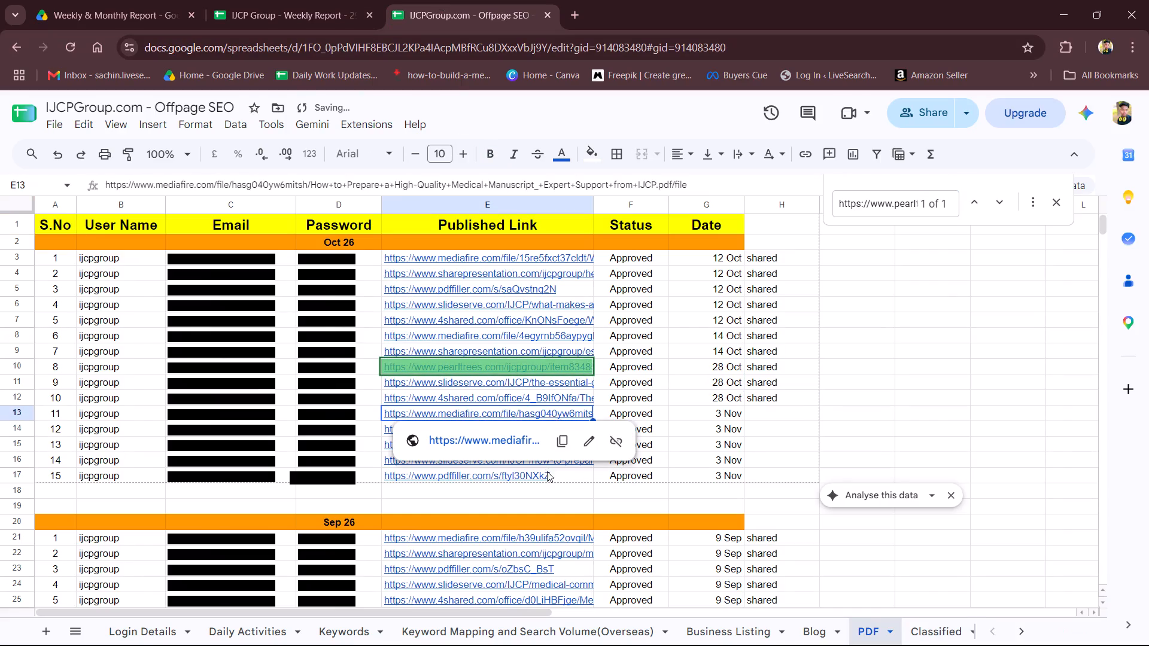
left_click(547, 473, "shift")
key("ctrl+c")
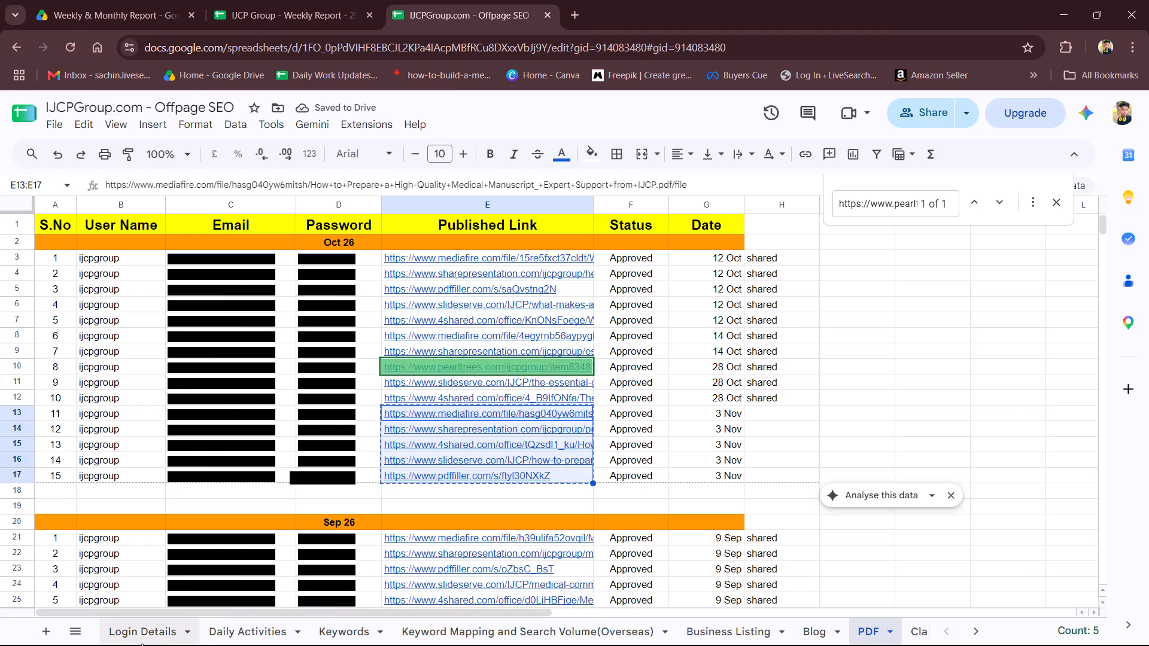
left_click(236, 0)
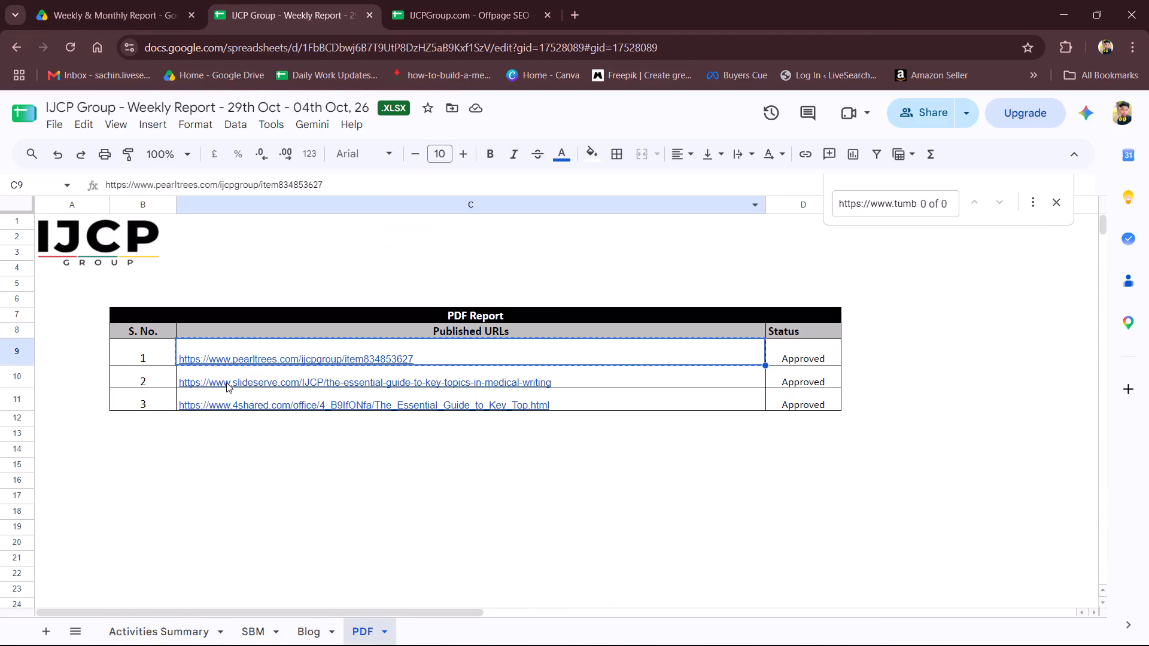
left_click(251, 442, "shift")
key("ctrl+v")
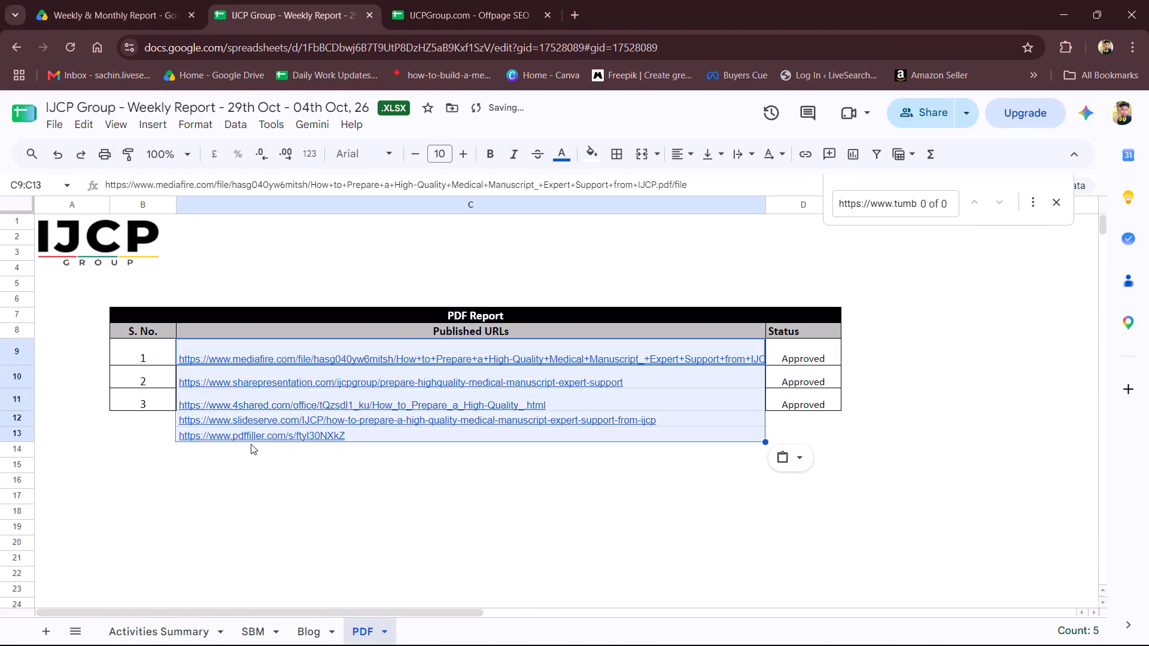
Apply all borders to the five published URL cells, C9 to C13, in the PDF Report table.
left_click(612, 151)
left_click(615, 188)
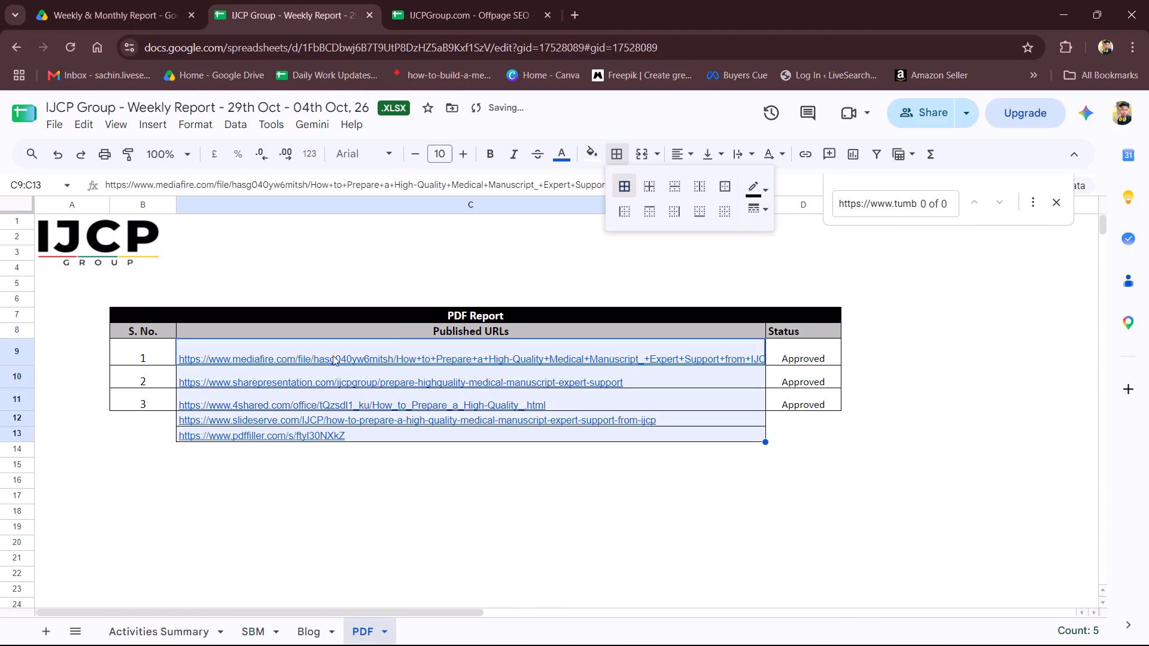
Give rows 9 to 14 of the PDF sheet one uniform, taller row height.
left_click(20, 351, "shift")
left_click(22, 449, "shift")
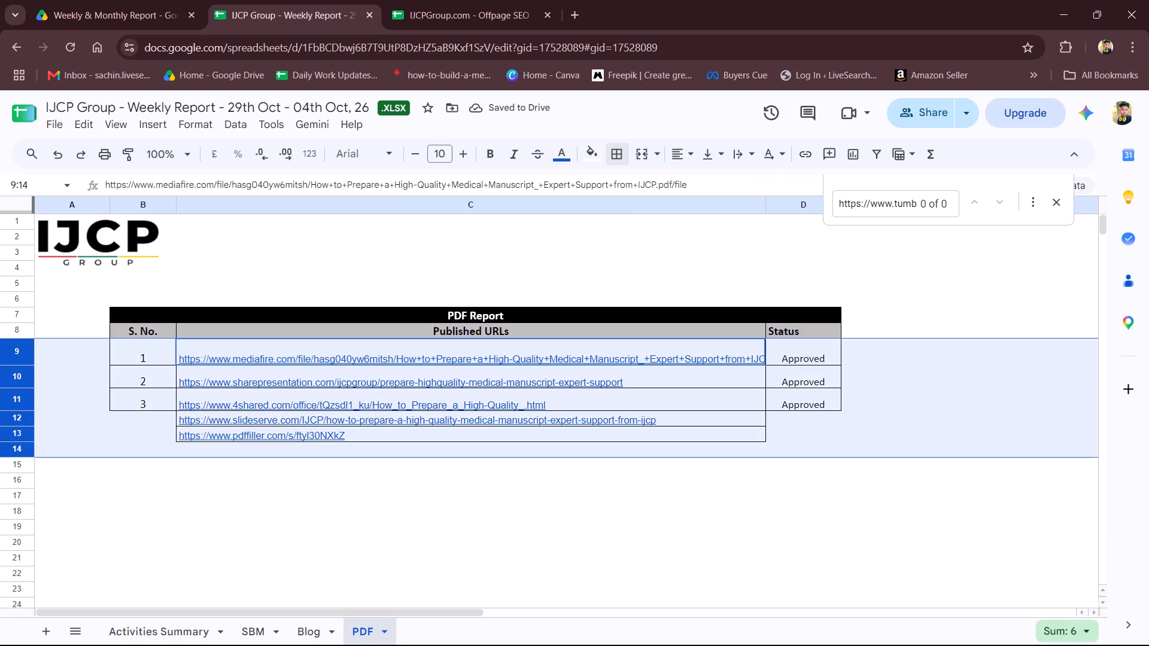
left_click_drag(16, 410, 18, 404)
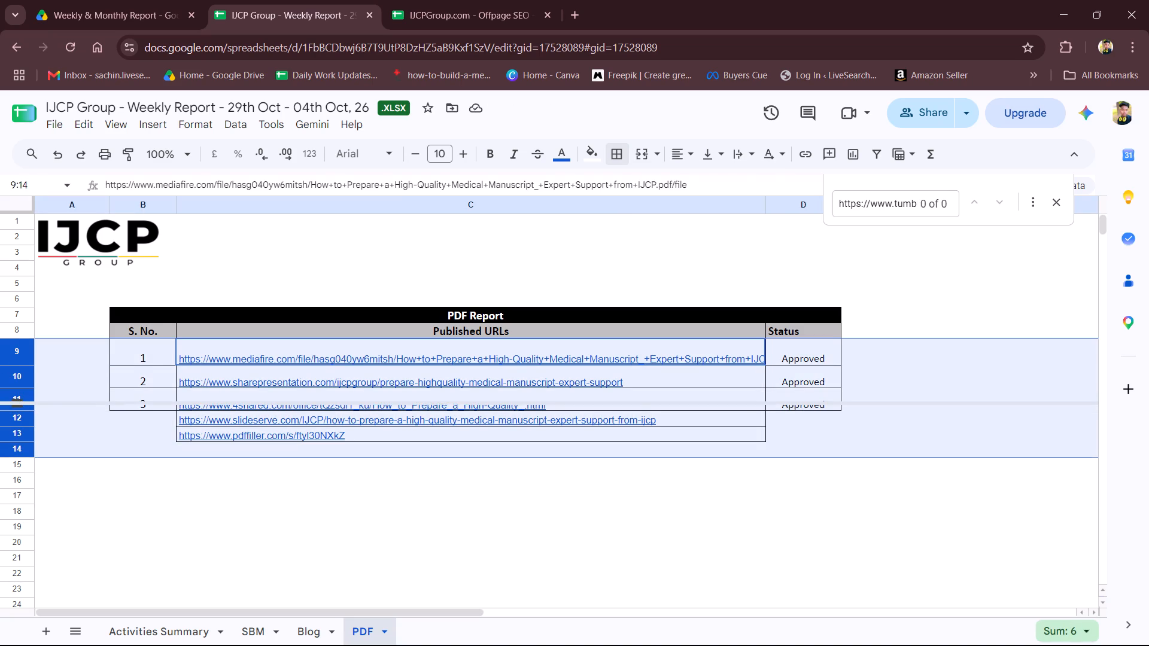
left_click_drag(17, 404, 15, 415)
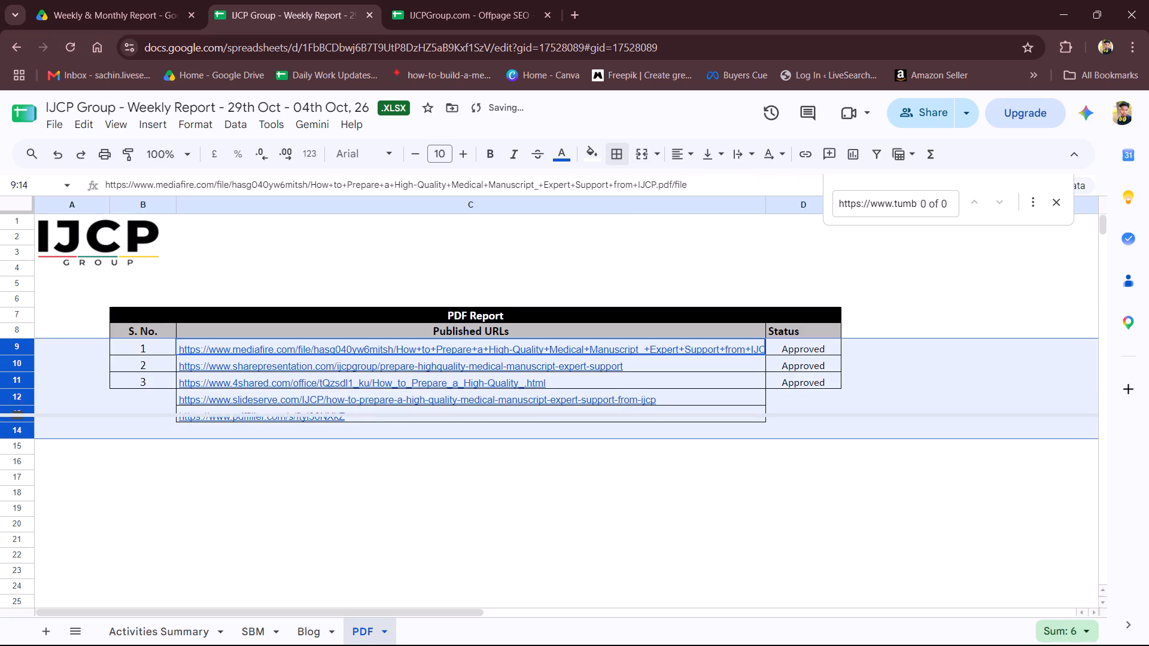
left_click_drag(15, 415, 14, 416)
Continue the S. No. column of the PDF Report table with 4 and 5 in rows 12 and 13.
left_click(125, 452)
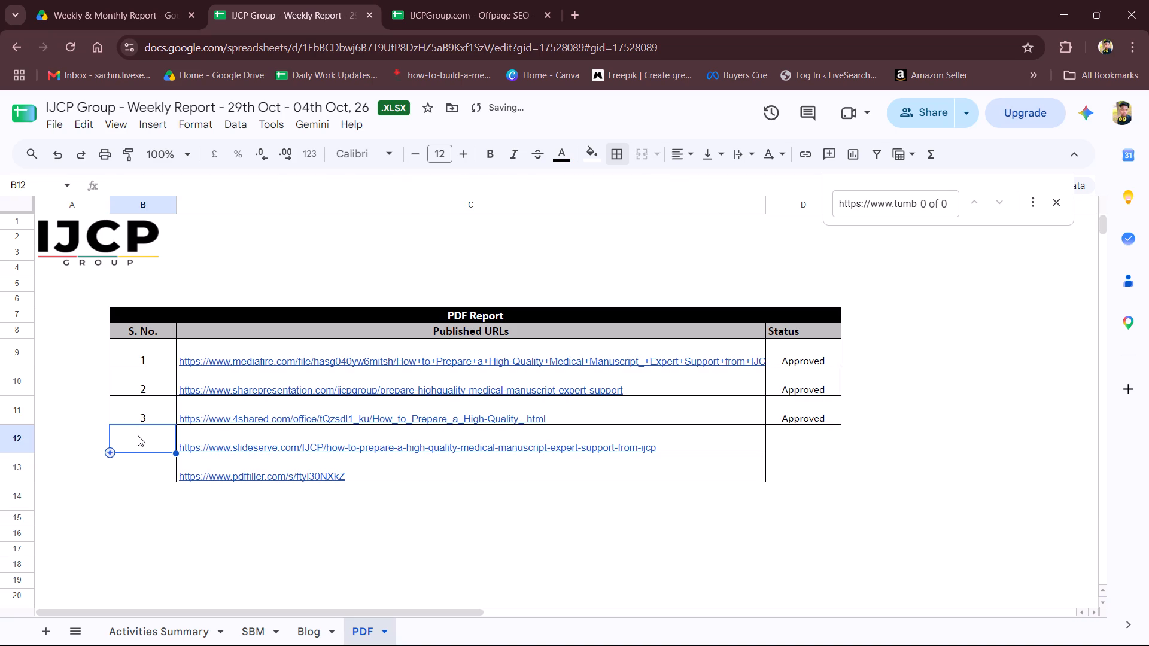
left_click(135, 386)
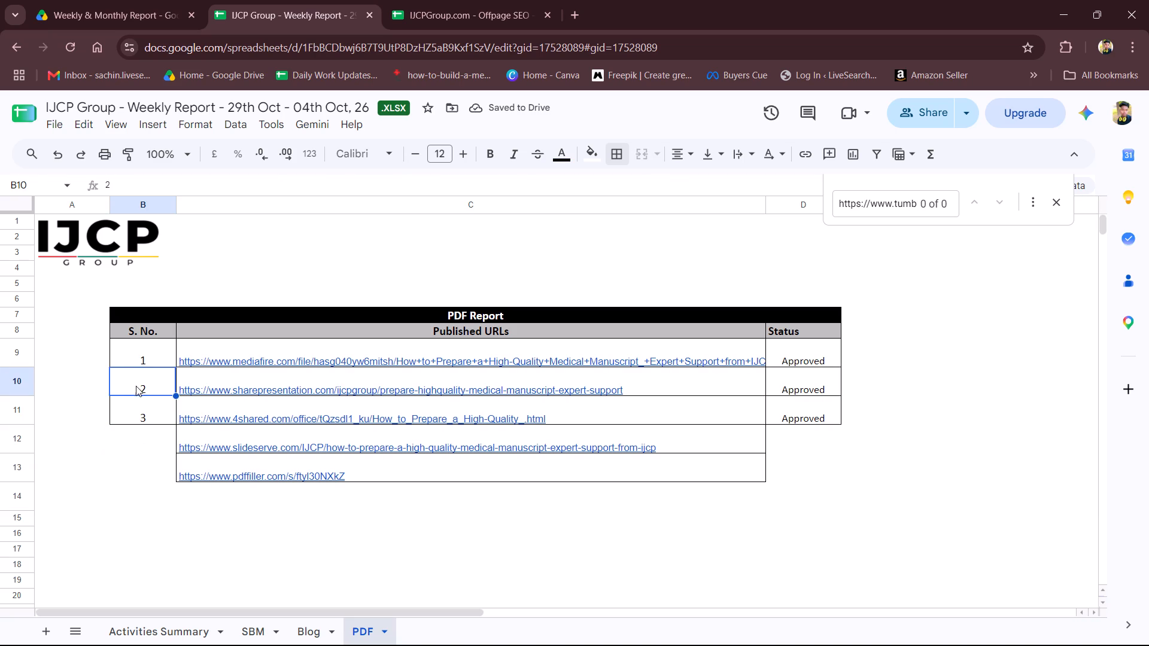
left_click(142, 408, "shift")
left_click_drag(175, 424, 175, 460)
Fill the status "Approved" down to rows 12 and 13 of the PDF Report table.
double_click(813, 414)
left_click(793, 439)
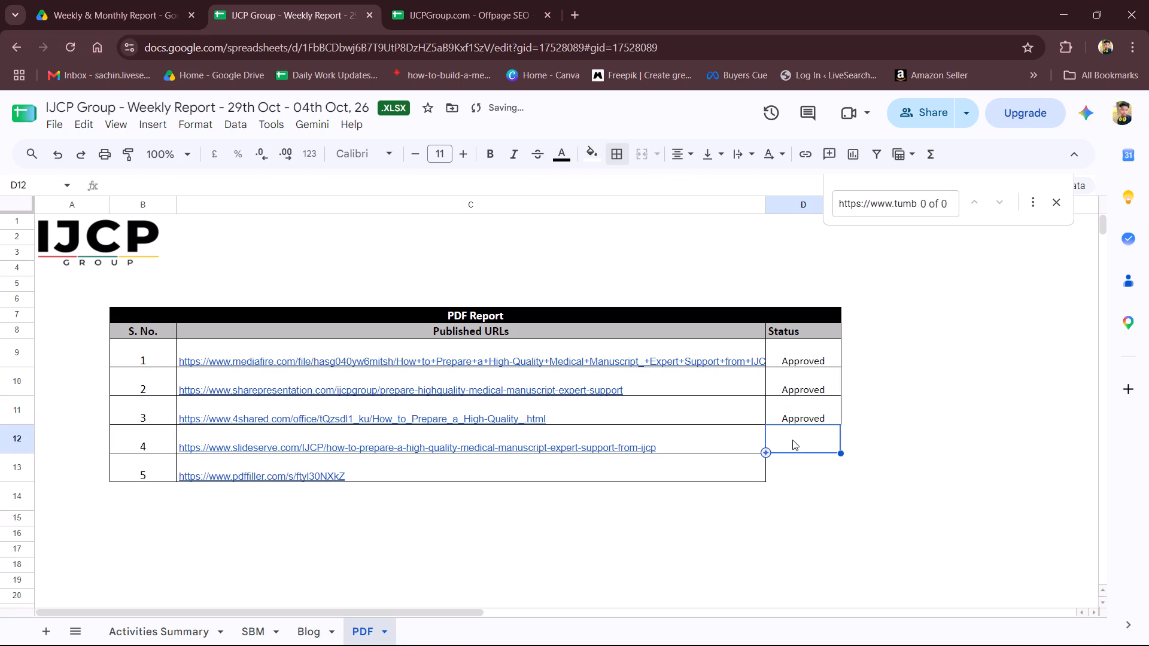
left_click(793, 416)
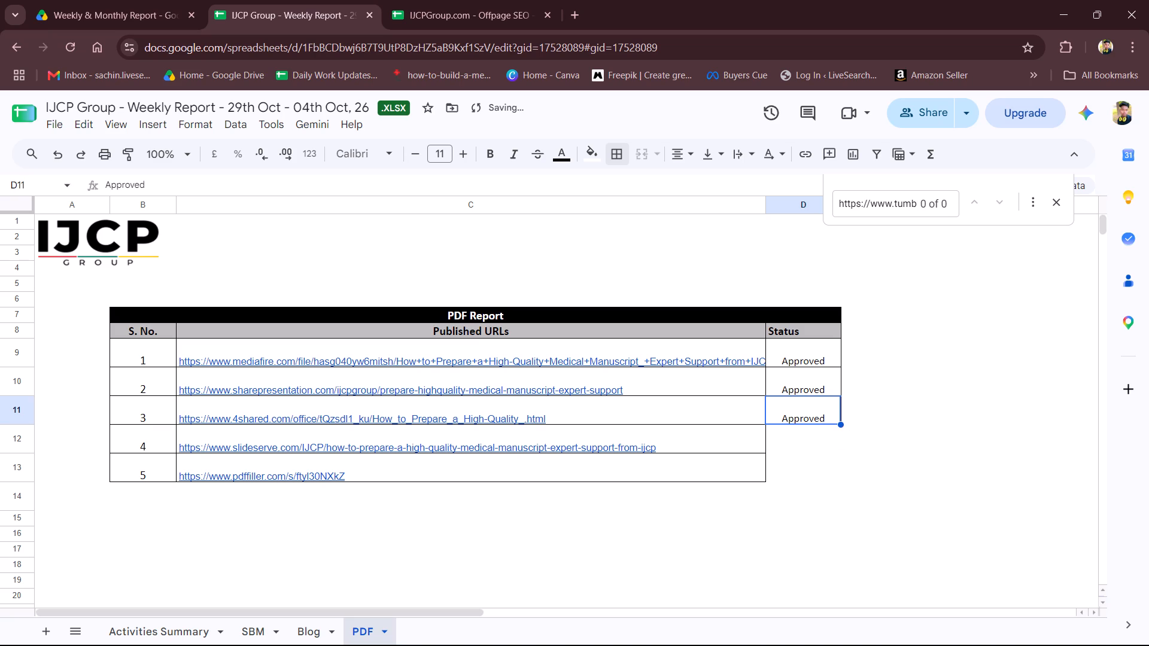
left_click(838, 422)
left_click_drag(838, 422, 846, 464)
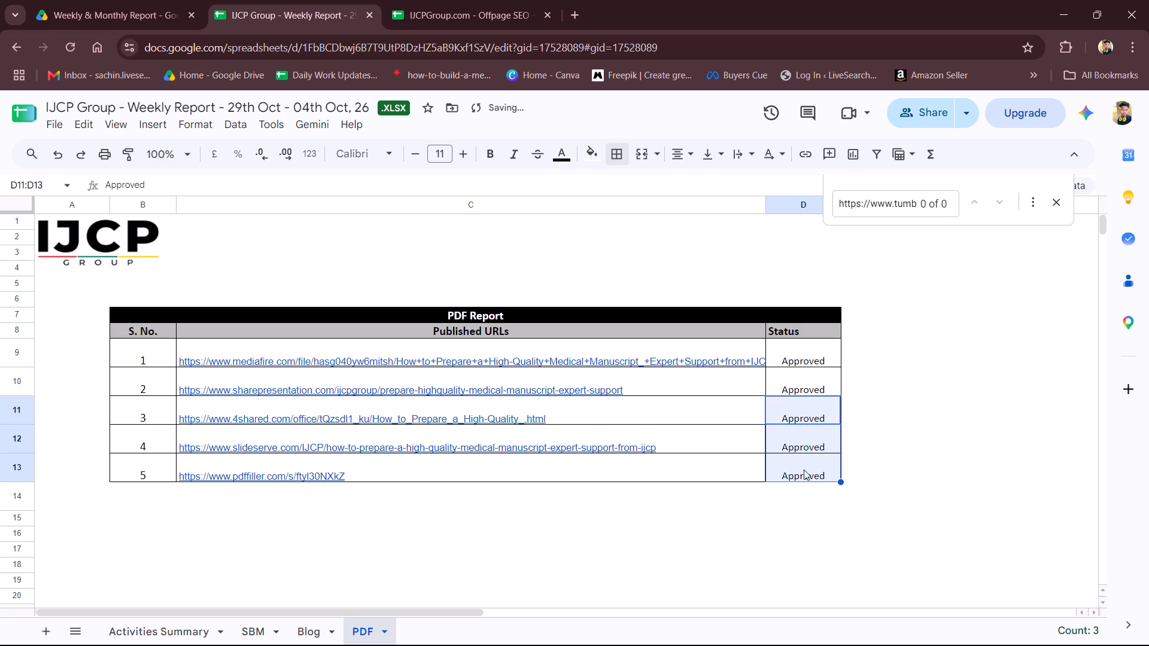
left_click(357, 528)
Switch to the Offpage SEO spreadsheet and mark the 3 Nov PDF entries 11 to 15 as "shared" in column H.
left_click(452, 0)
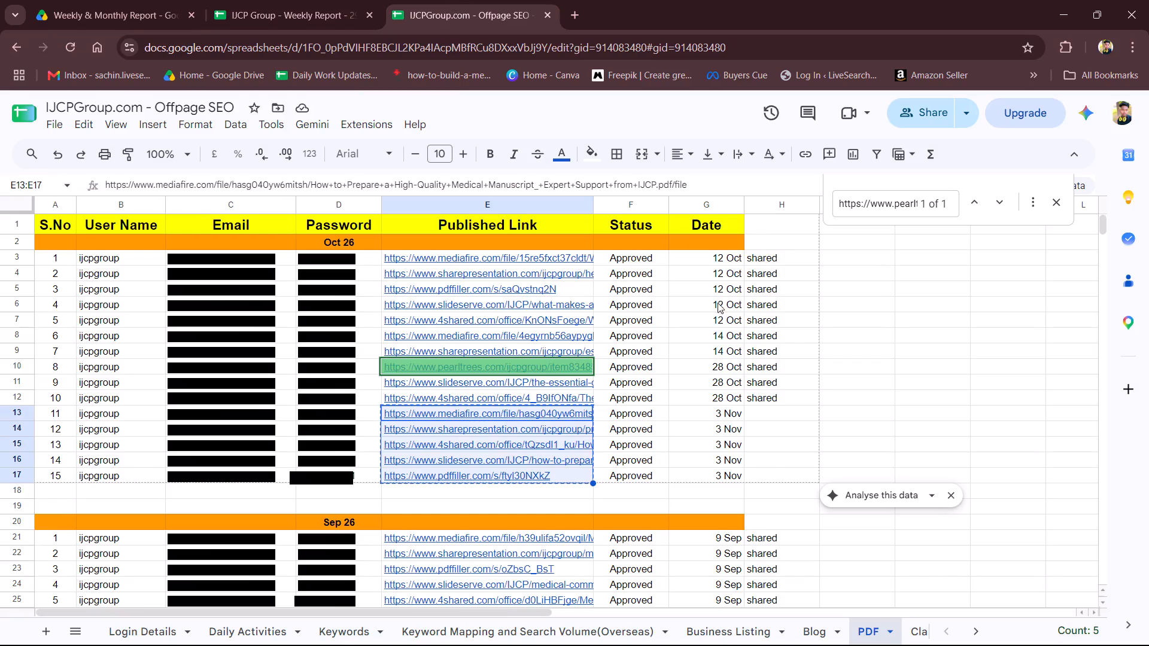
left_click(749, 393)
left_click_drag(821, 404, 828, 482)
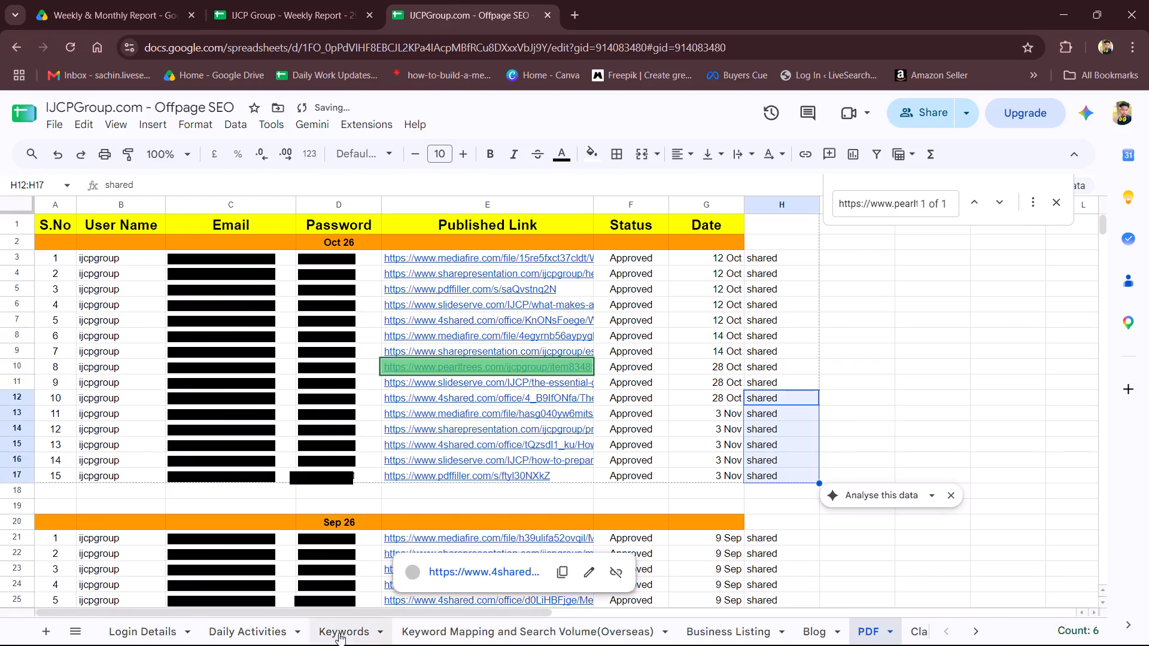
Check Offpage SEO's Daily Activities, keyword and Business Listing sheets for links missing from the weekly report's Blog and SBM sheets.
left_click(240, 635)
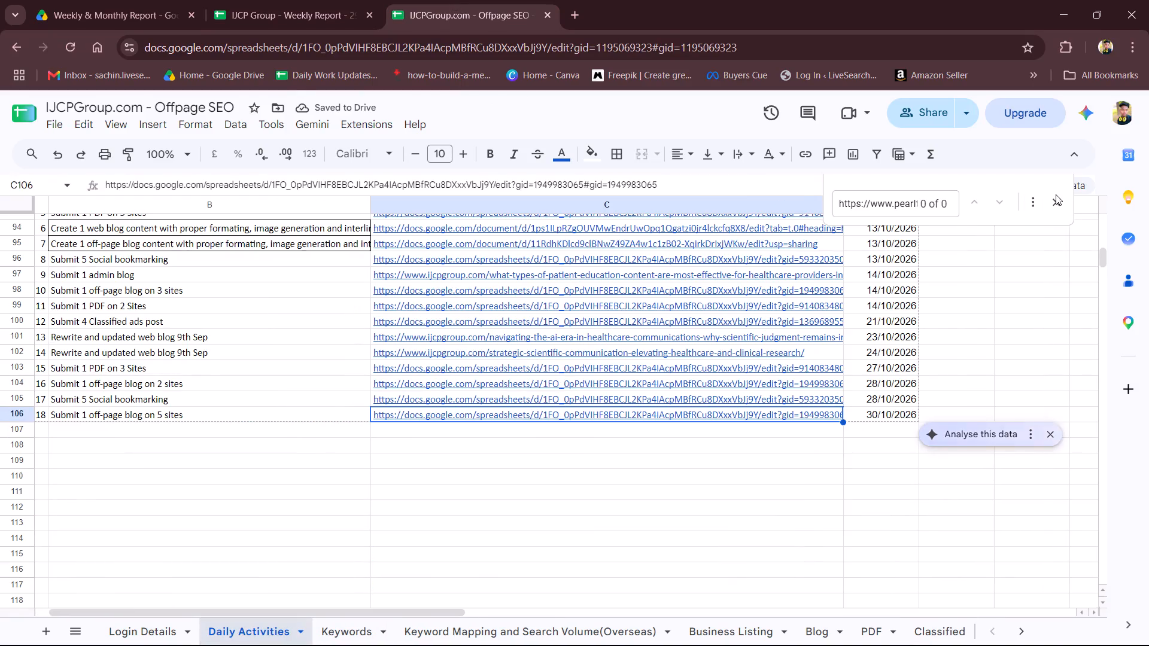
double_click(1055, 202)
left_click(345, 635)
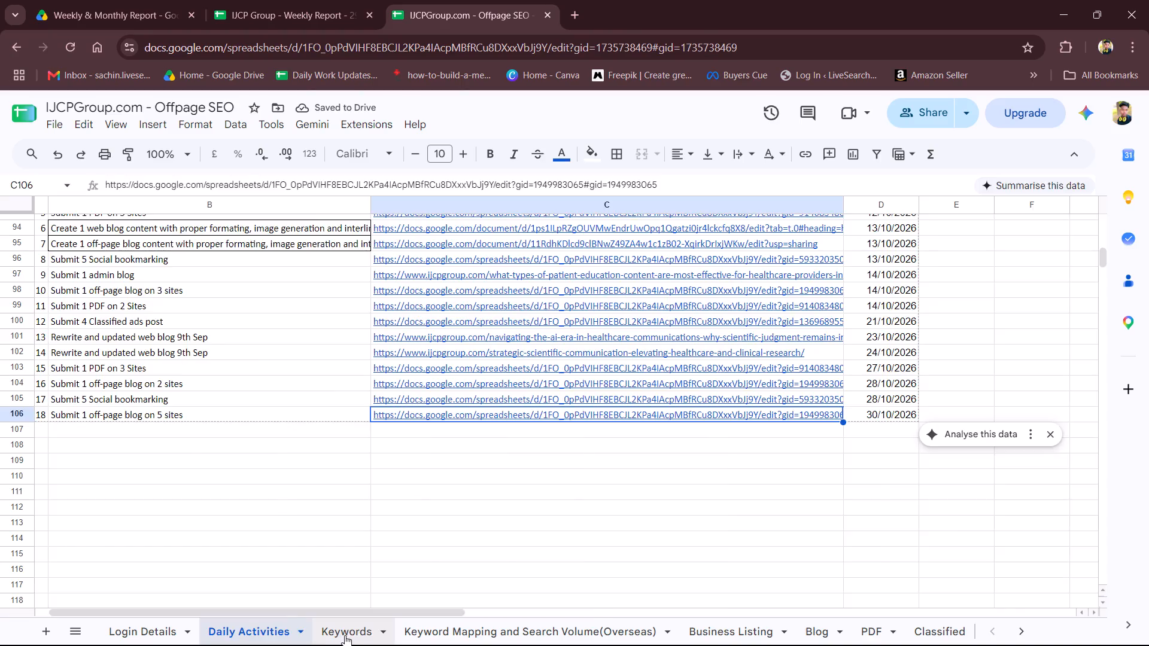
left_click_drag(463, 642, 468, 645)
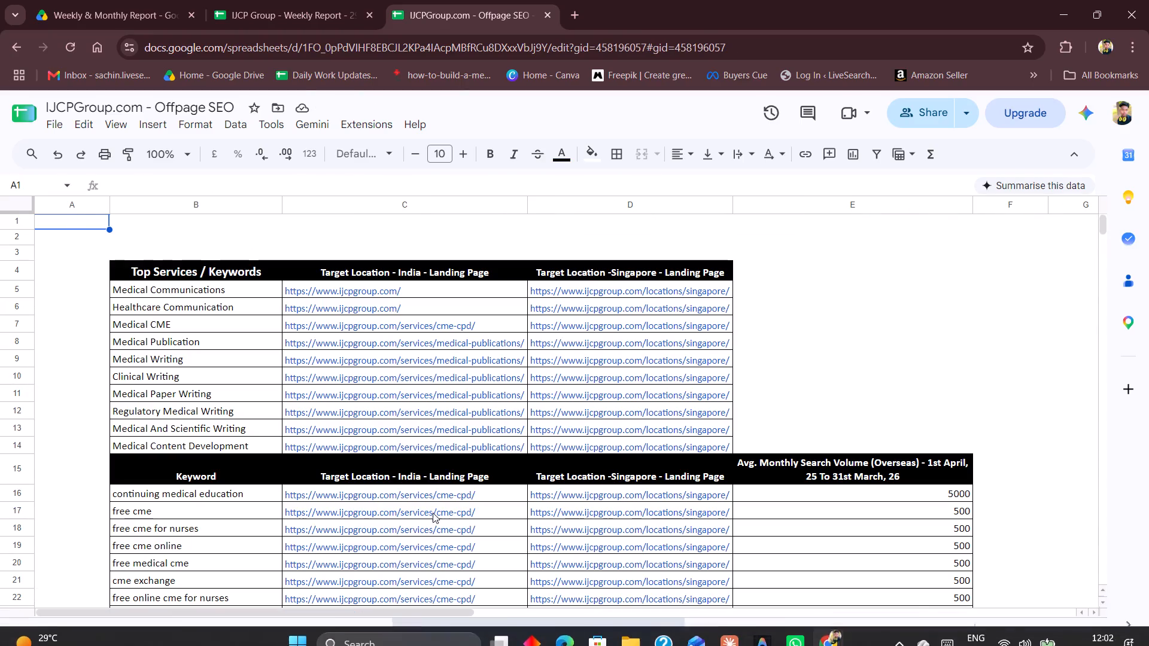
left_click(751, 629)
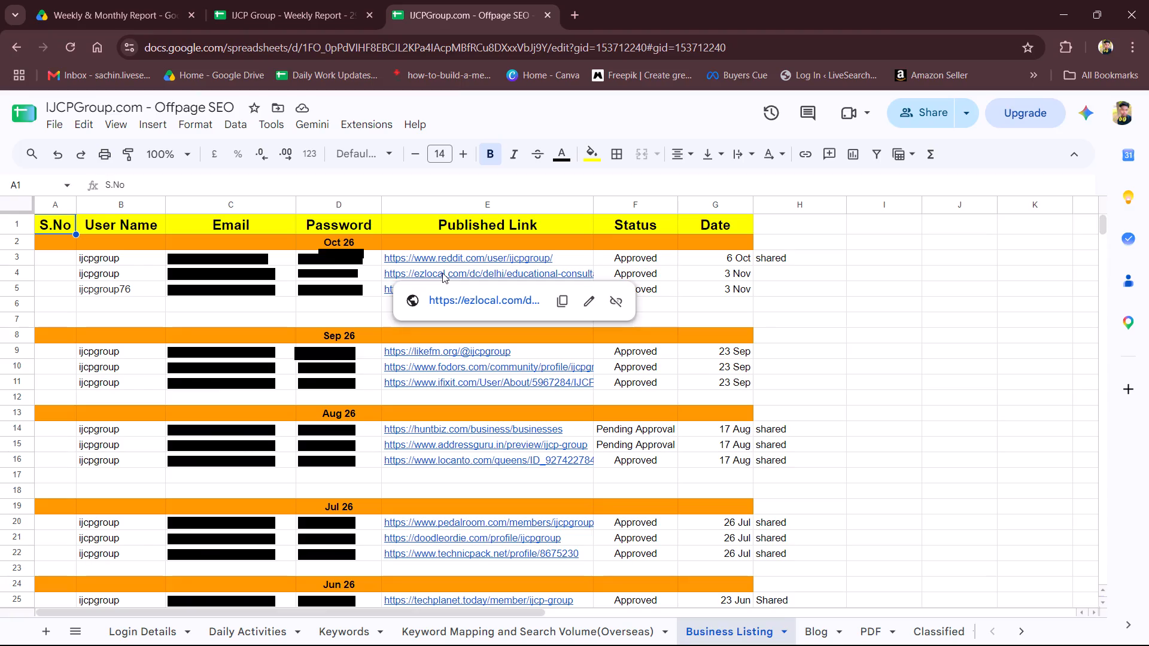
left_click(304, 0)
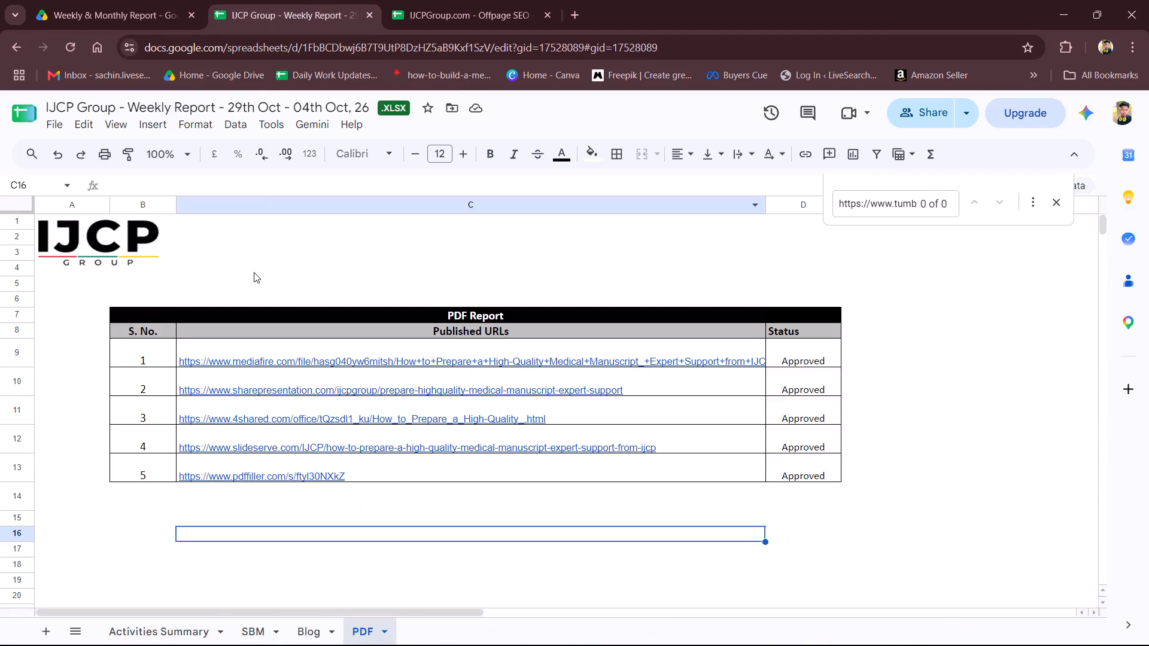
left_click(309, 630)
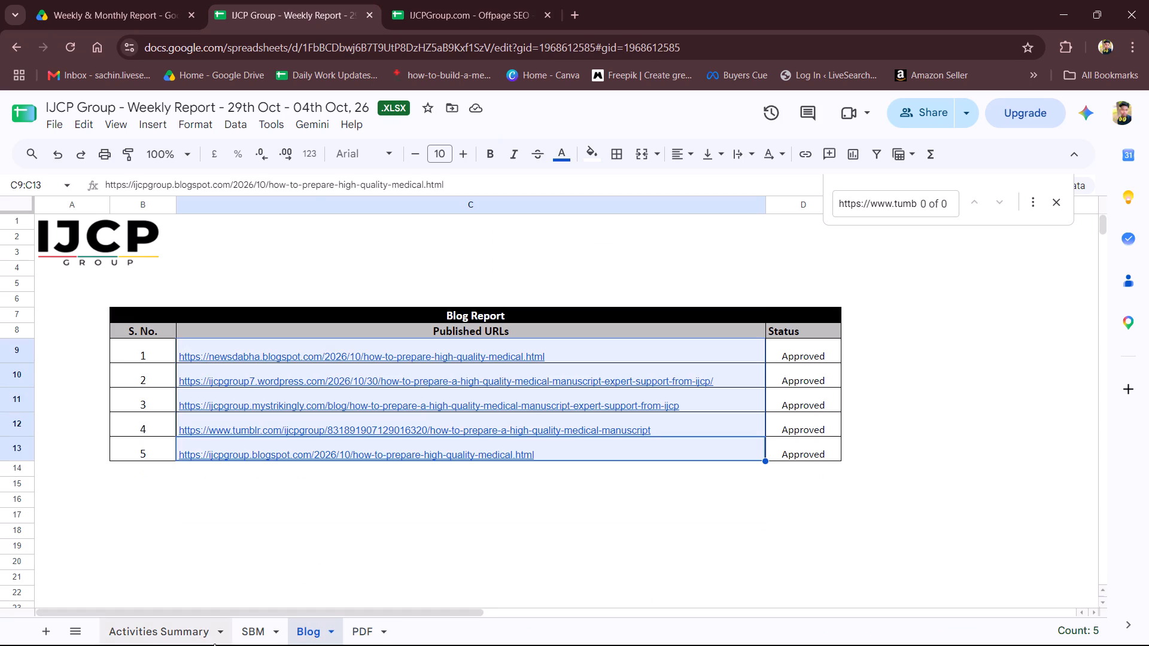
left_click(260, 636)
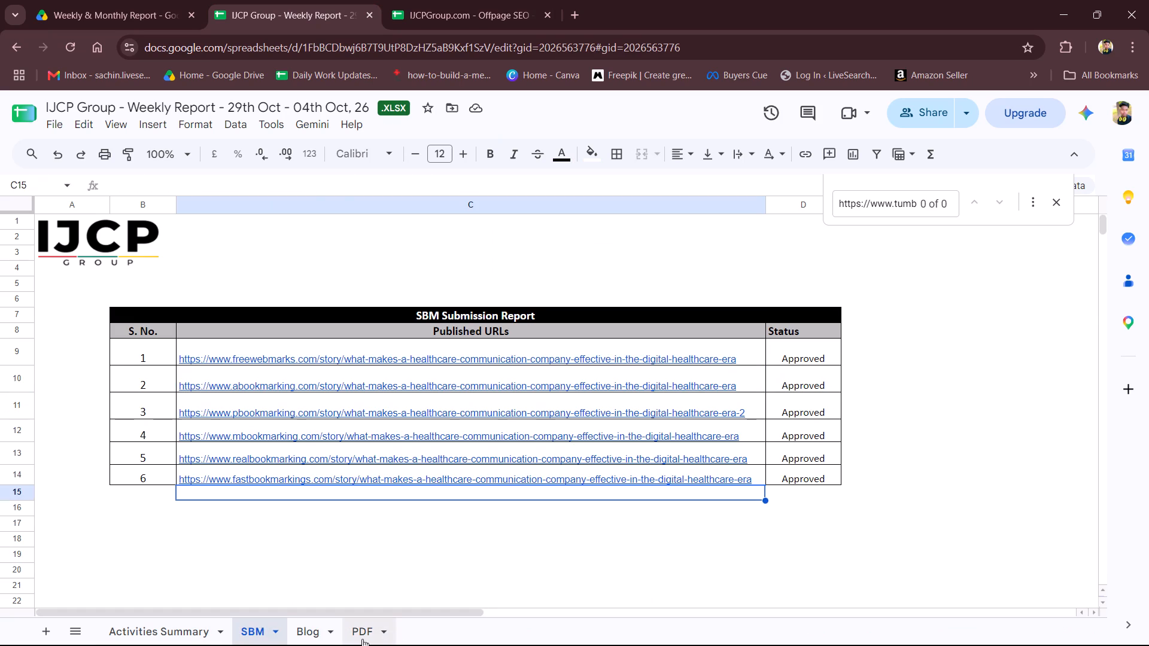
Duplicate the PDF sheet in the weekly report.
left_click(352, 639)
right_click(359, 634)
left_click(392, 426)
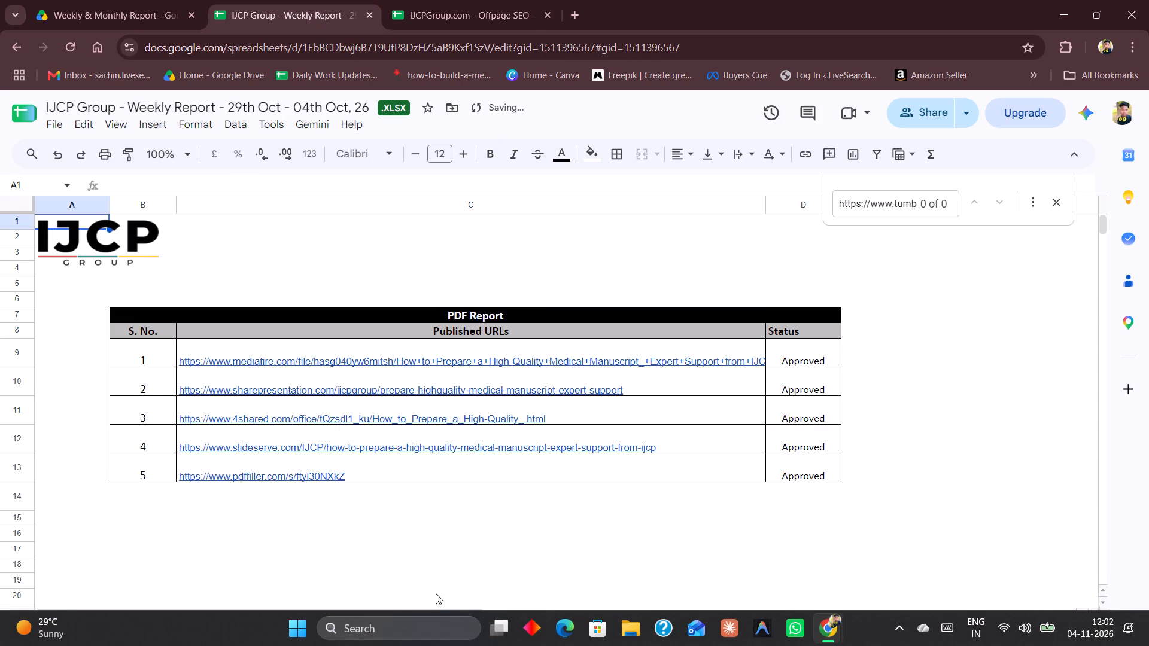
Rename the duplicated PDF sheet as Business Listing.
double_click(431, 635)
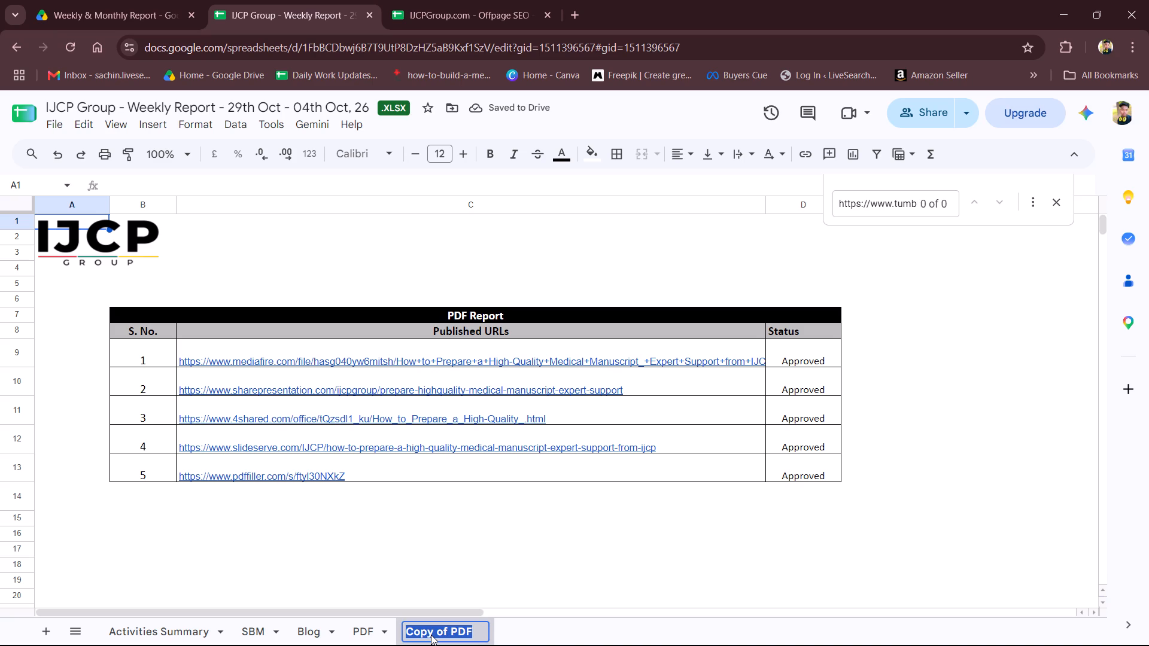
type("Business Lins")
key("BackSpace")
type("ting")
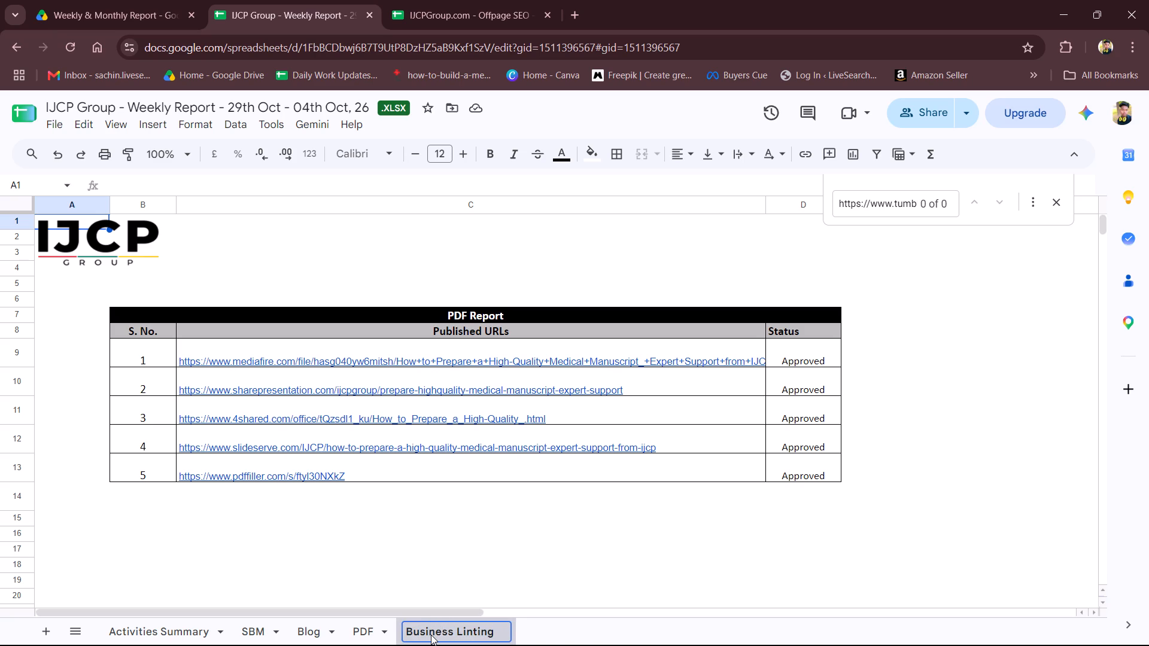
key("ctrl+shift+Left")
key("ctrl+shift+Left")
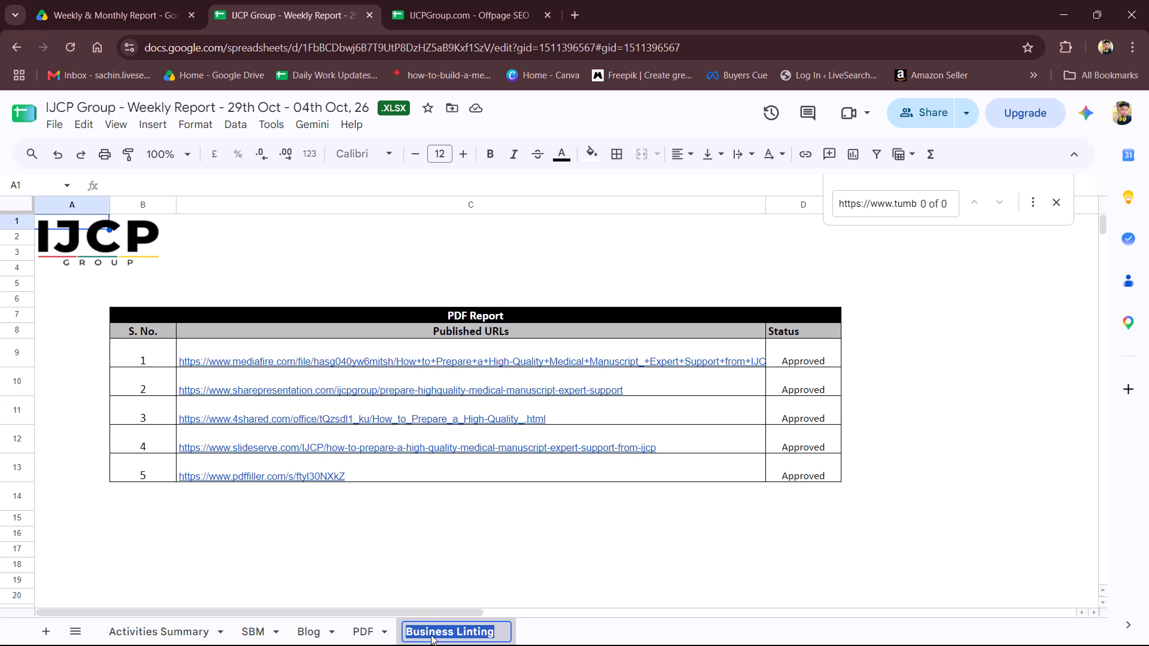
key("Right")
key("Left")
key("Left")
key("Left")
key("Left")
key("BackSpace")
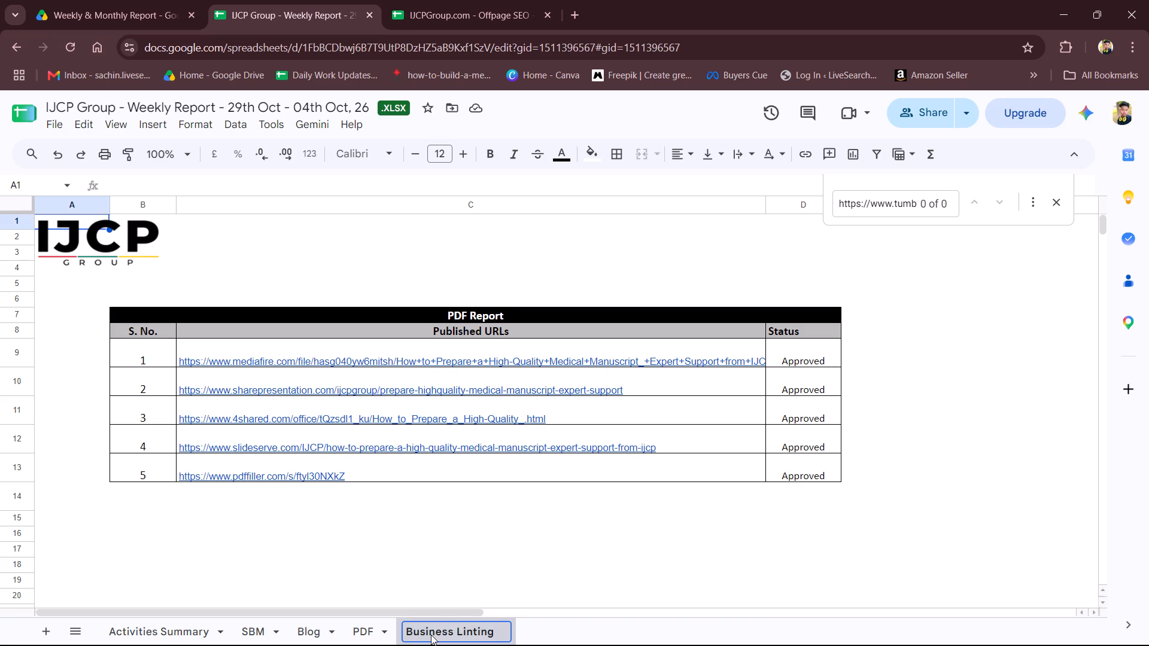
key("s")
key("ctrl+Right")
Change the table title on the duplicated sheet from PDF to "Business Listing Report", reusing the sheet's name.
key("ctrl+shift+Left")
key("ctrl+shift+Left")
key("ctrl+c")
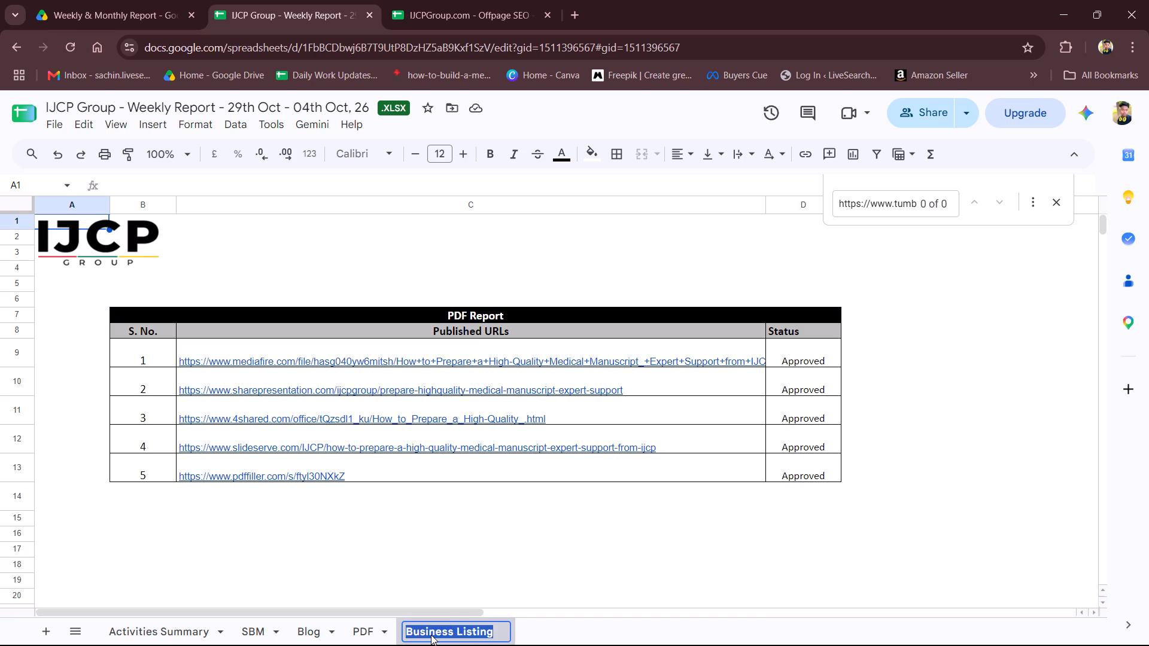
left_click(458, 315)
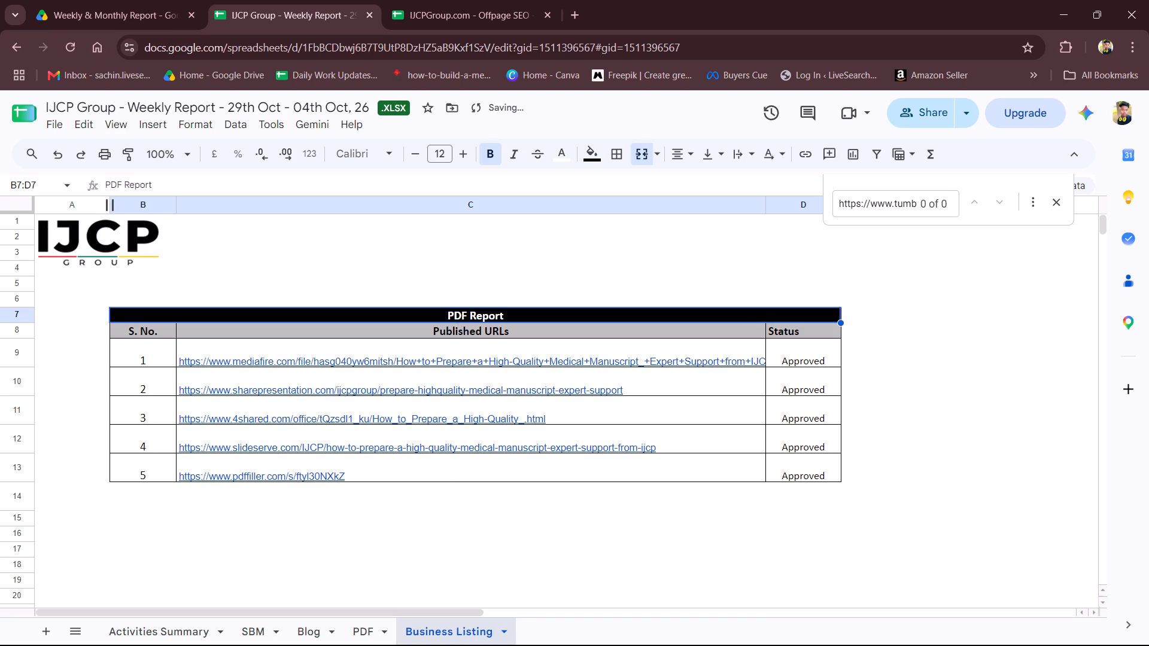
left_click_drag(122, 184, 69, 181)
key("ctrl+v")
left_click(214, 504)
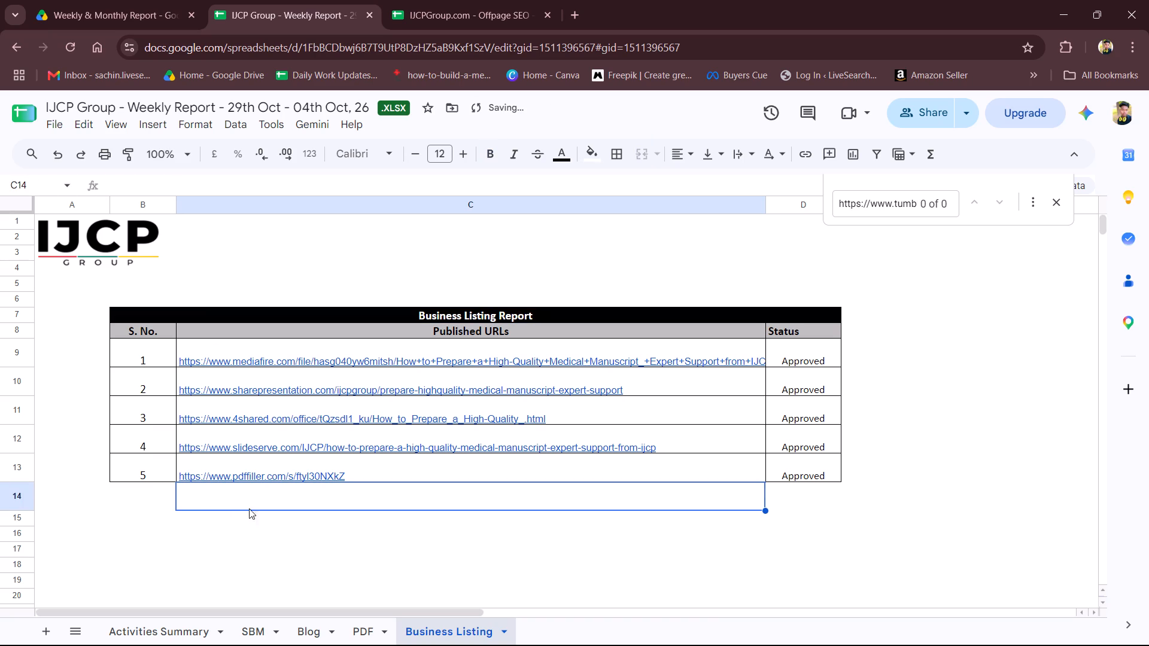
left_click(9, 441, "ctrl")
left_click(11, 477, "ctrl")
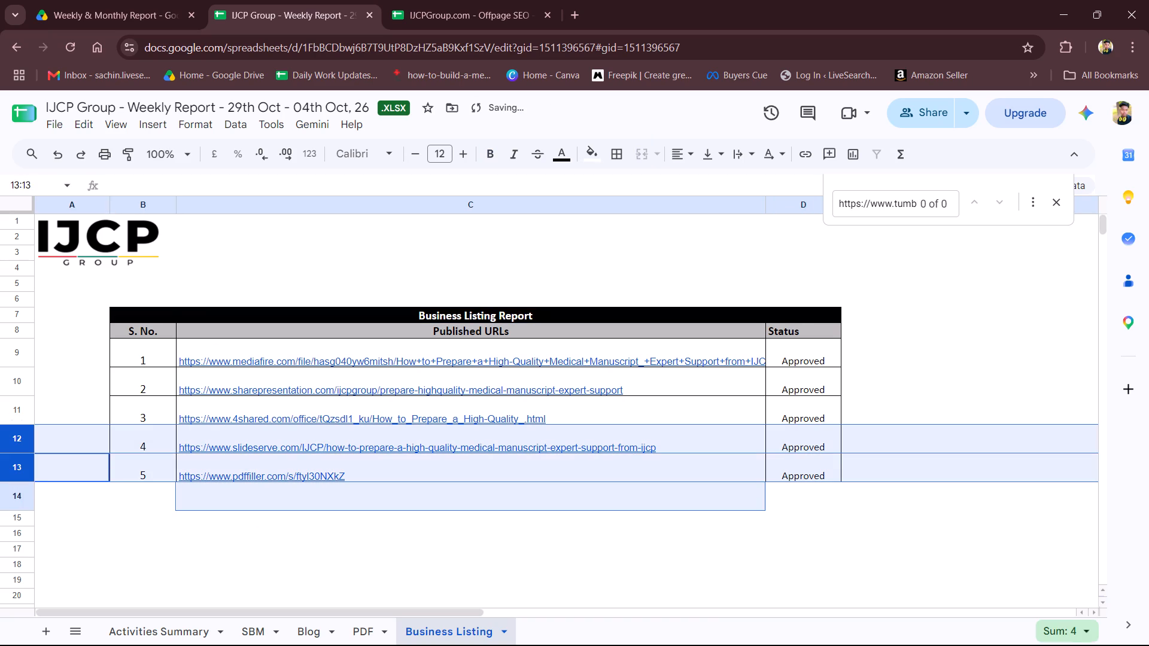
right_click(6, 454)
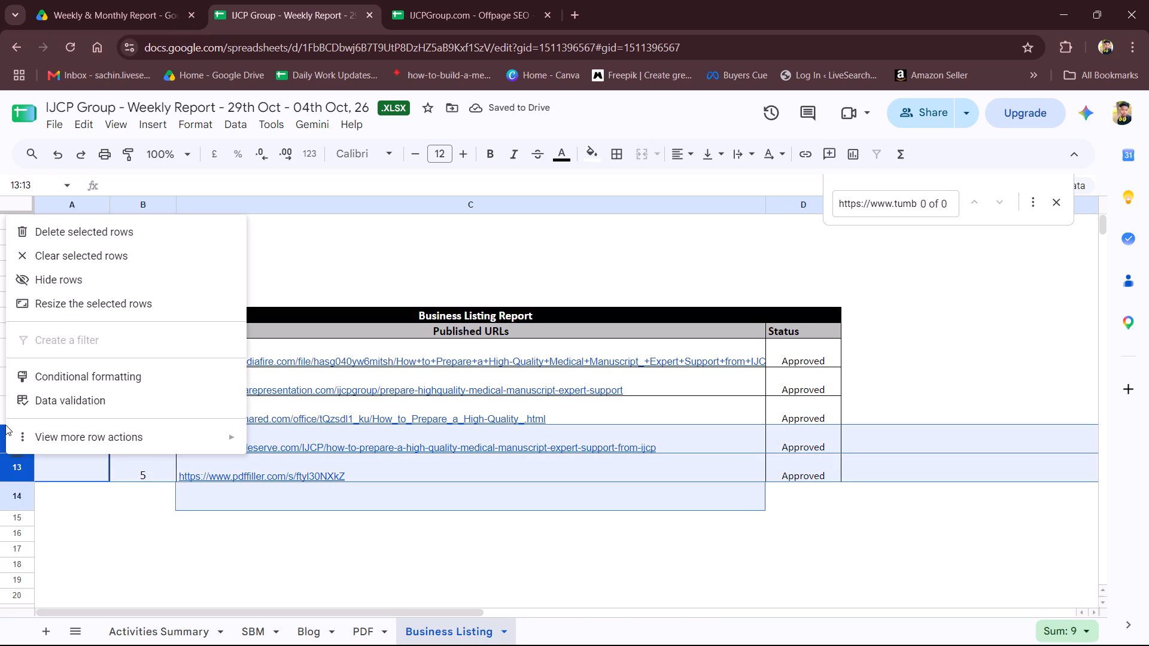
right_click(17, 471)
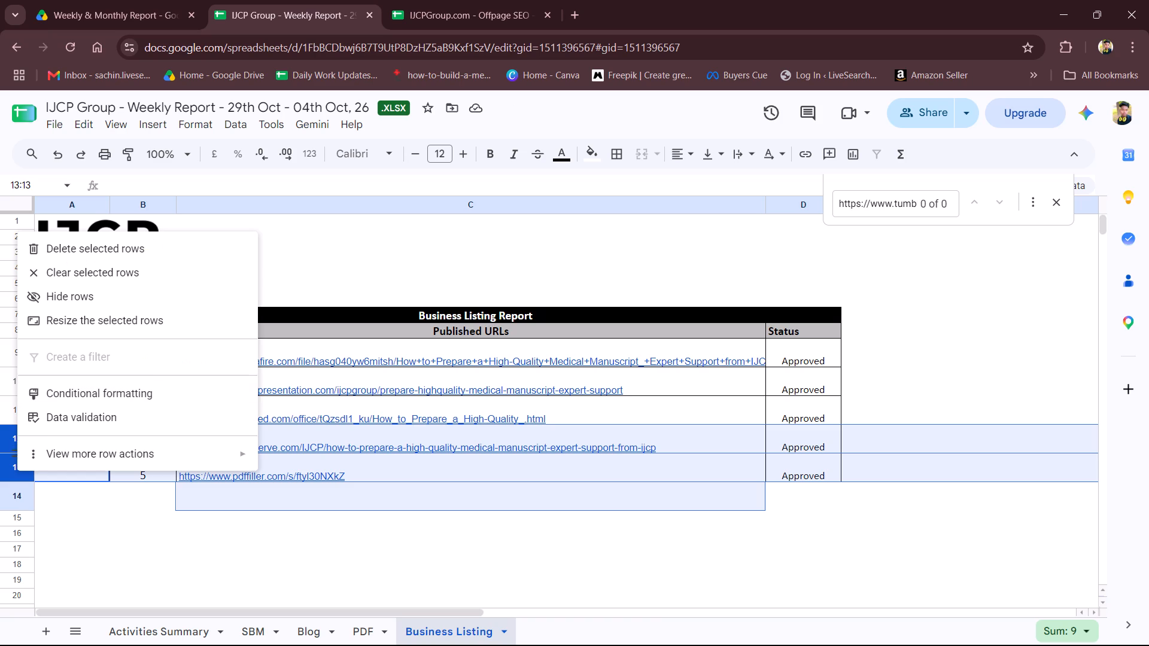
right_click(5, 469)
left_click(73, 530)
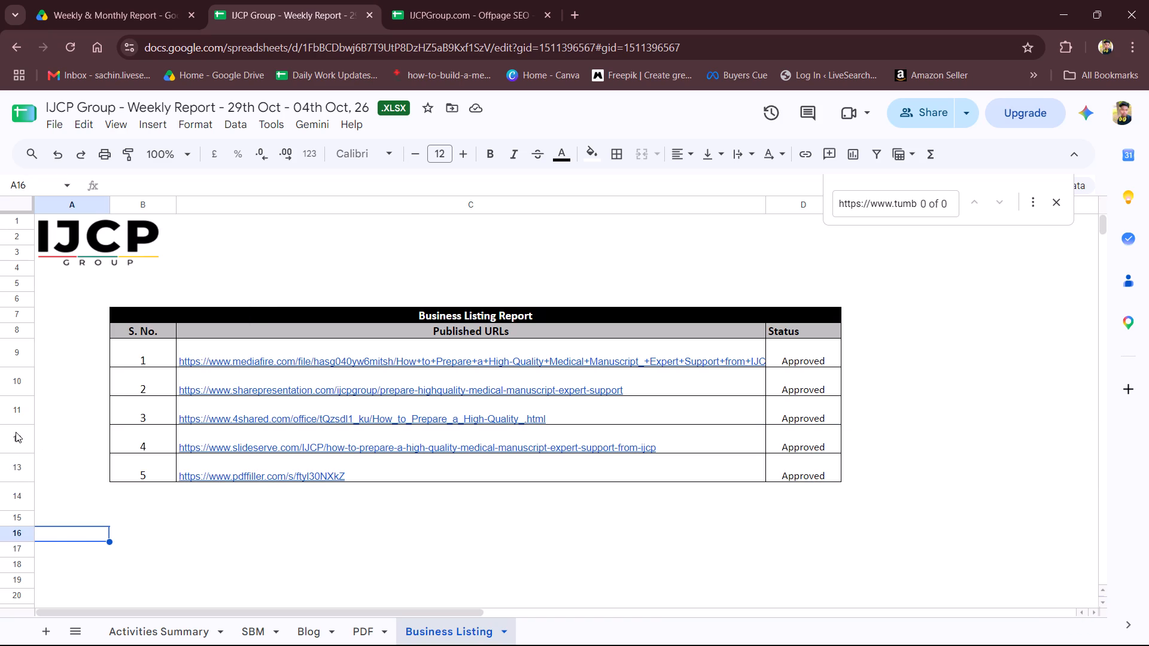
Delete rows 12 and 13, holding entries 4 and 5, from the Business Listing Report table.
left_click(16, 432)
left_click(12, 466, "ctrl")
right_click(13, 463)
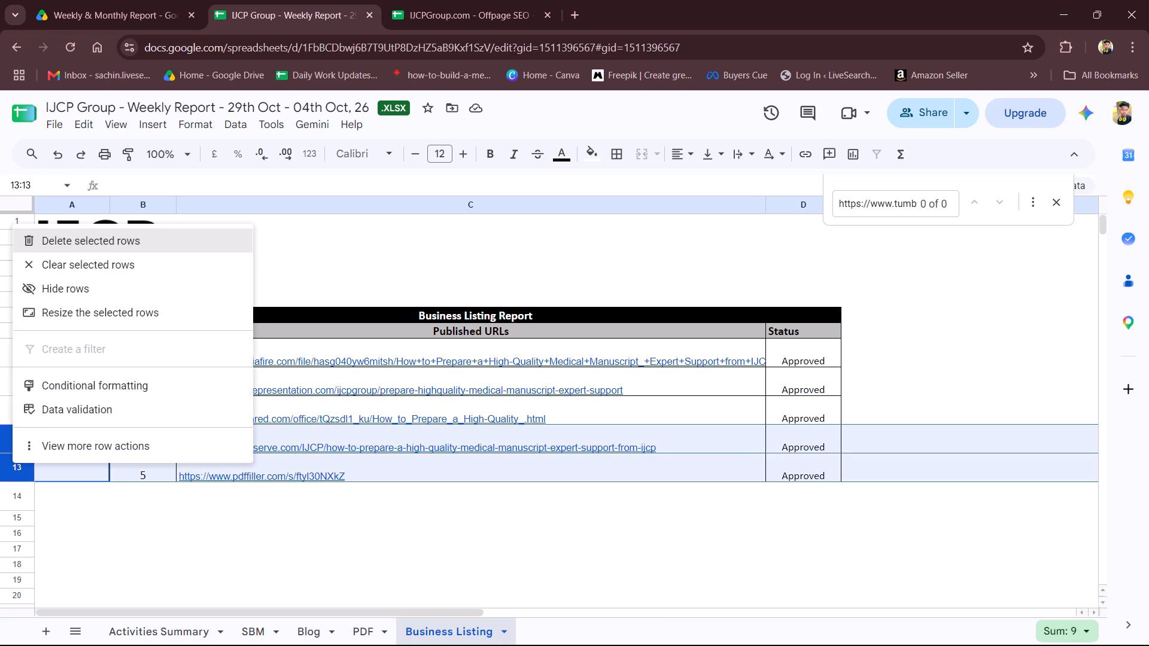
left_click(52, 242)
left_click(248, 529)
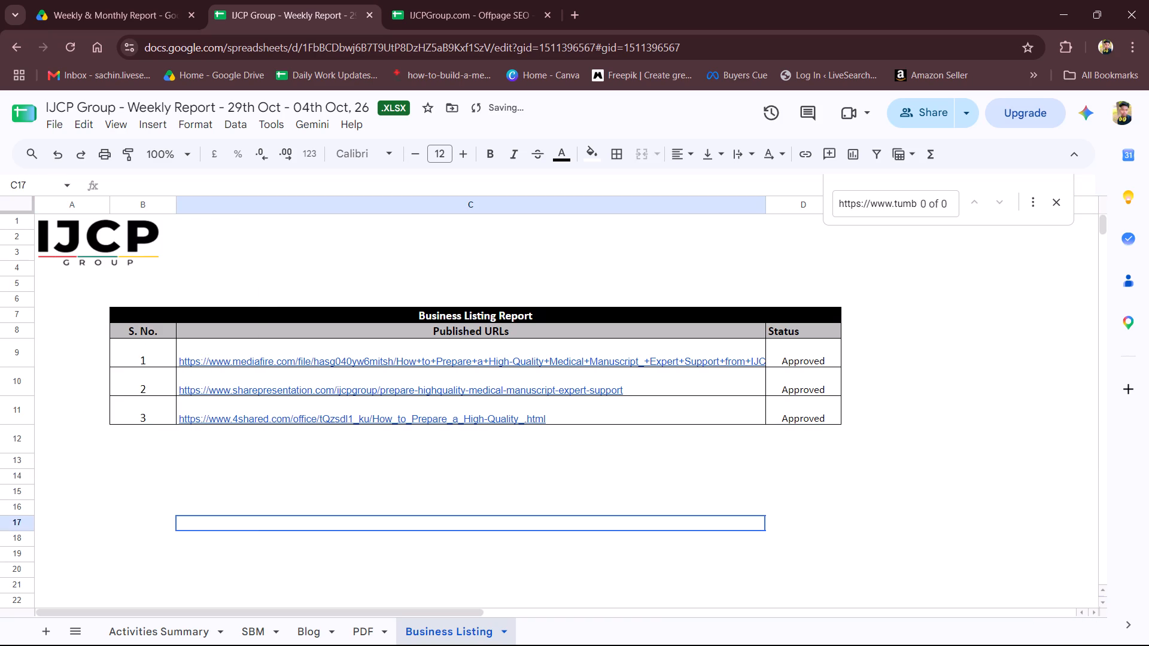
Switch to the Offpage SEO spreadsheet and copy the two 3 Nov published links from its Business Listing sheet.
left_click(420, 0)
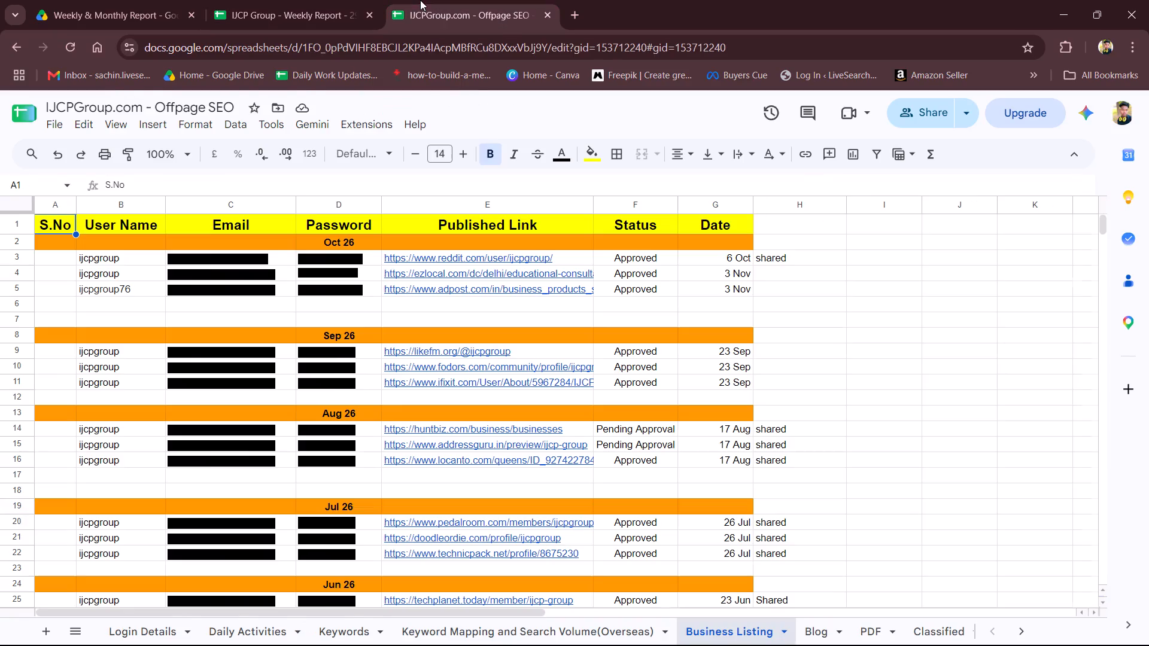
left_click(507, 275)
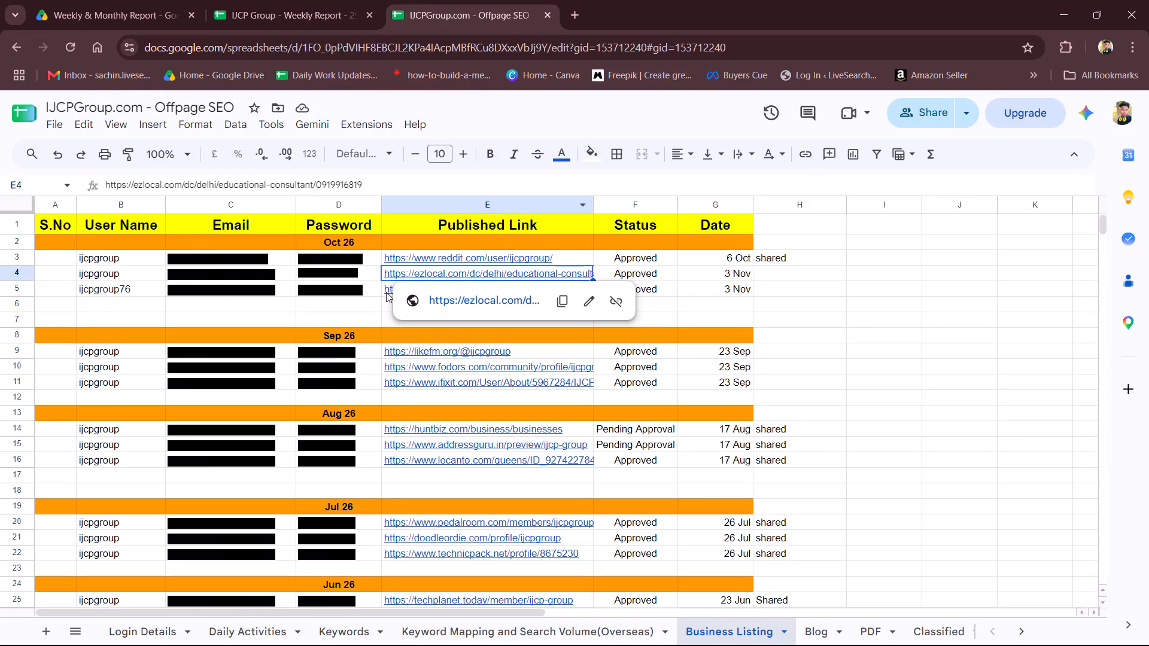
left_click(386, 292, "shift")
key("ctrl+c")
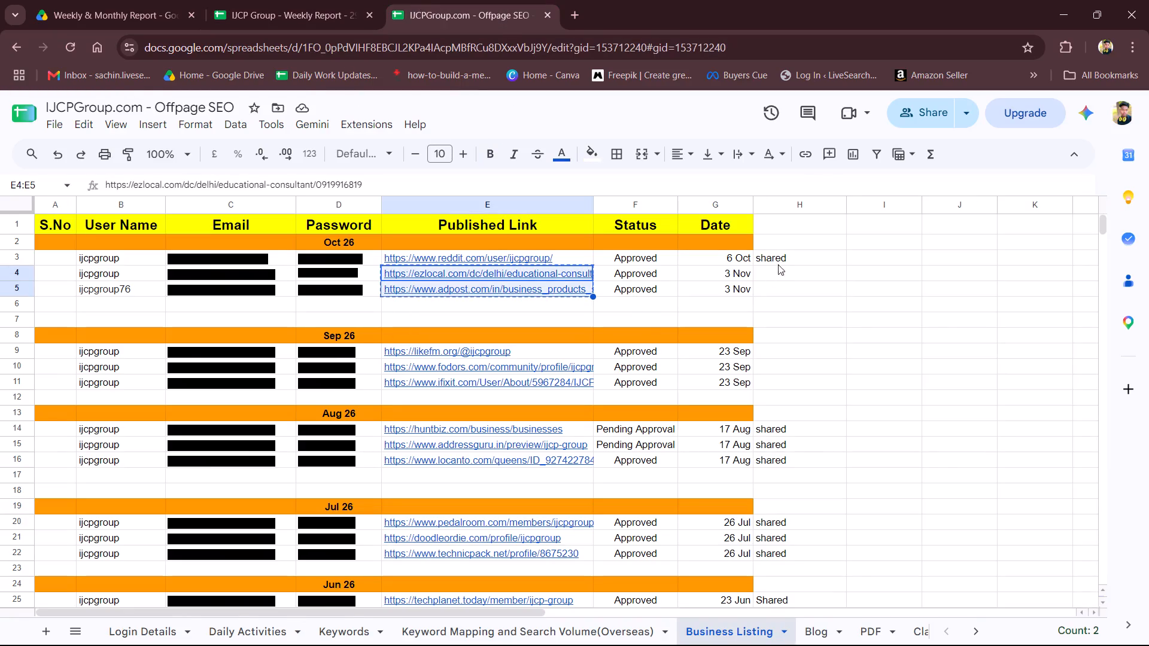
Mark the two 3 Nov Business Listing entries as "shared" in column H by extending the 6 Oct entry's mark.
left_click(782, 258)
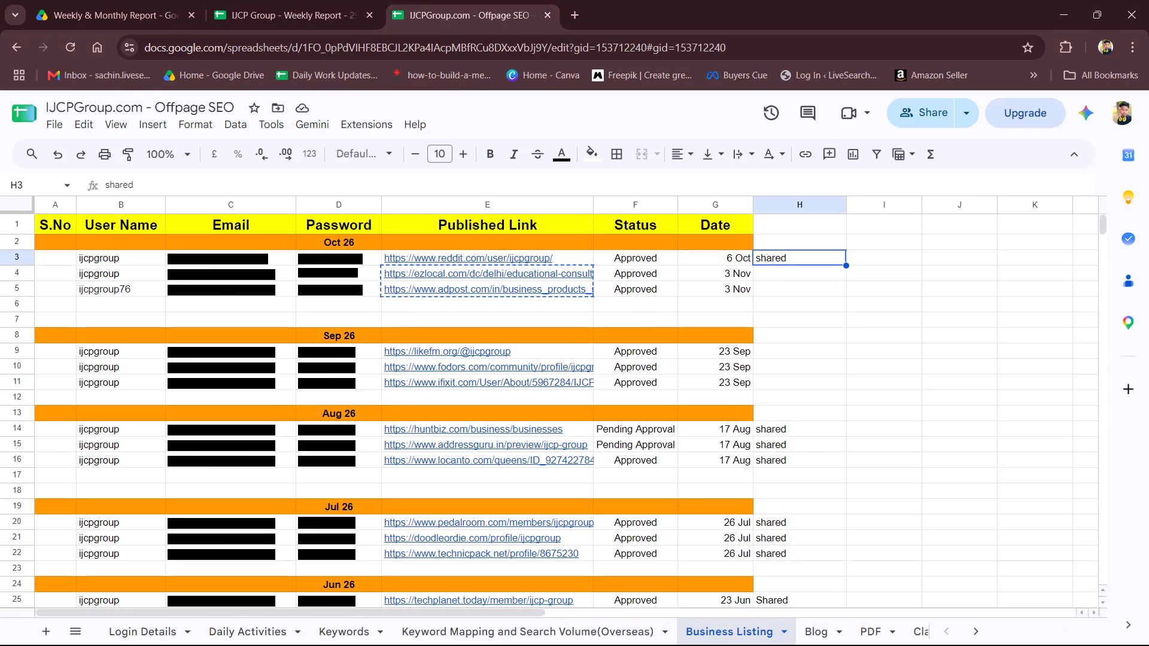
left_click_drag(849, 266, 847, 286)
Return to the weekly report and replace the Business Listing sheet's three PDF links with the two copied links, starting at C9.
left_click(254, 0)
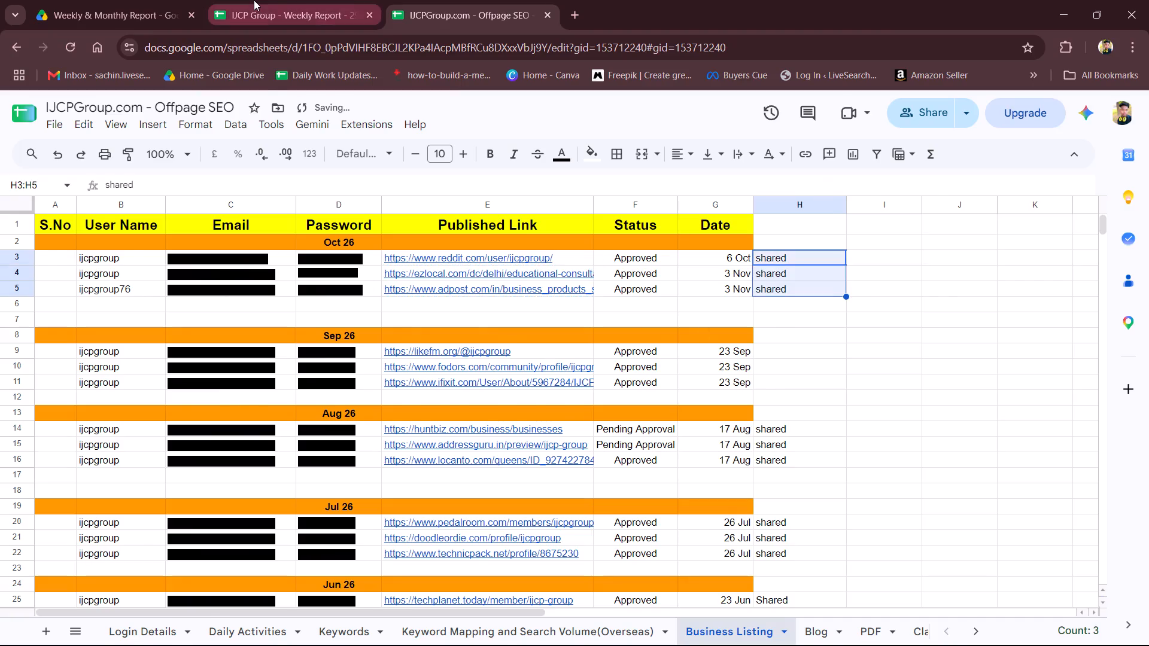
left_click_drag(218, 362, 219, 374)
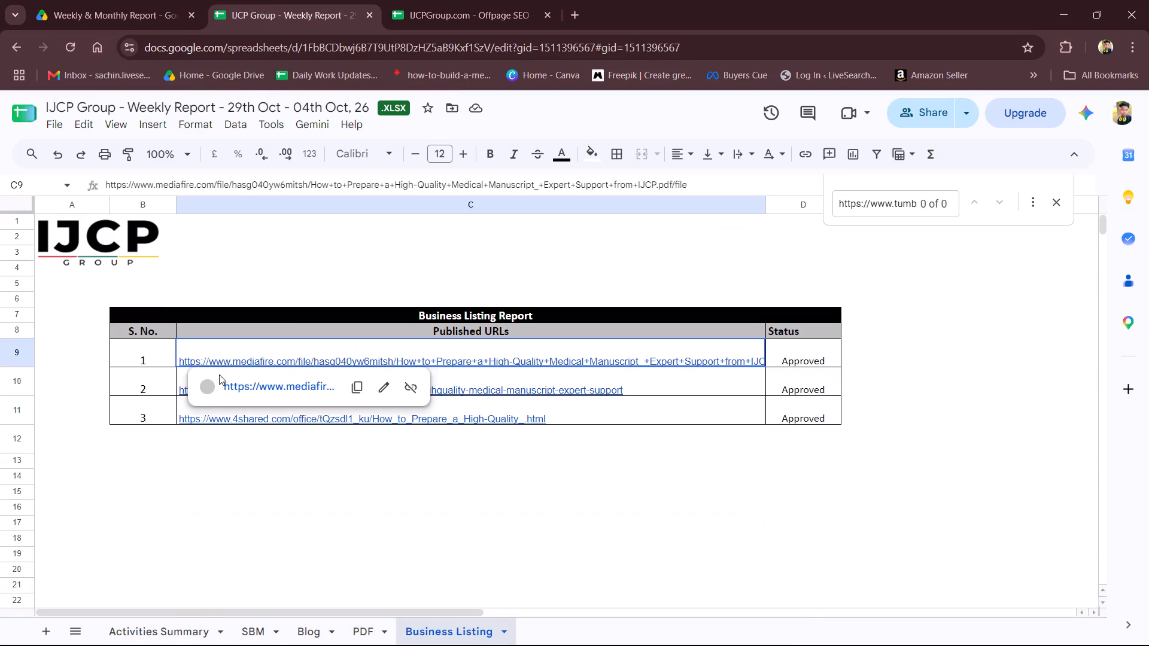
left_click_drag(219, 374, 220, 420)
key("BackSpace")
key("ctrl+v")
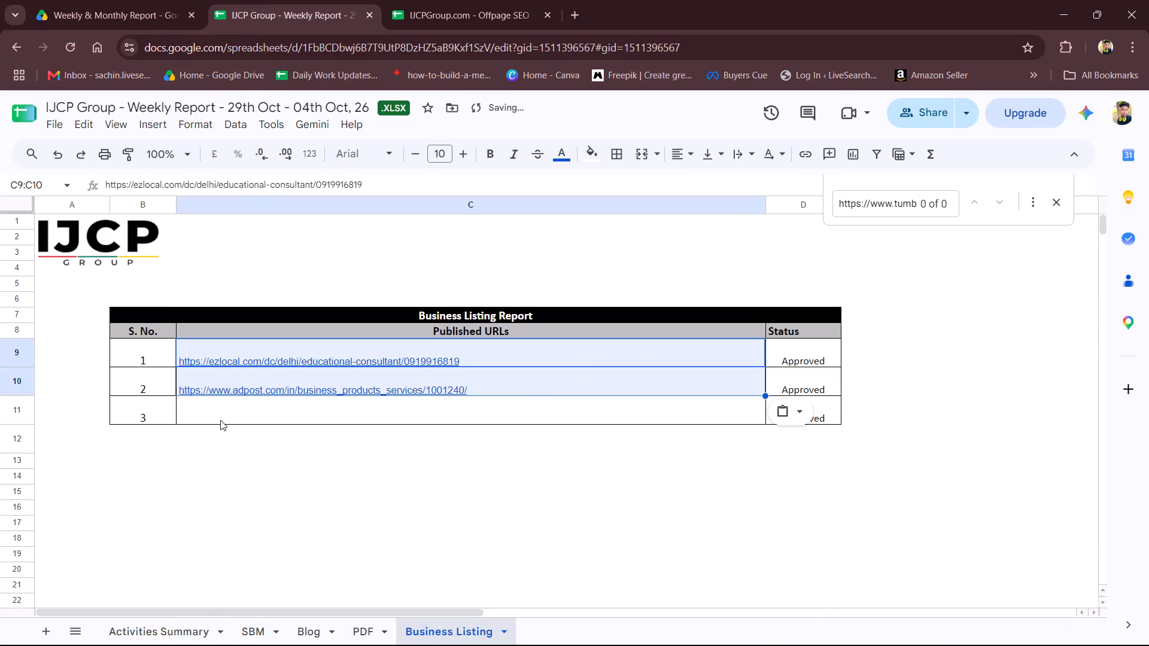
Delete the row of entry 3 from the Business Listing Report table.
left_click(0, 418)
right_click(8, 415)
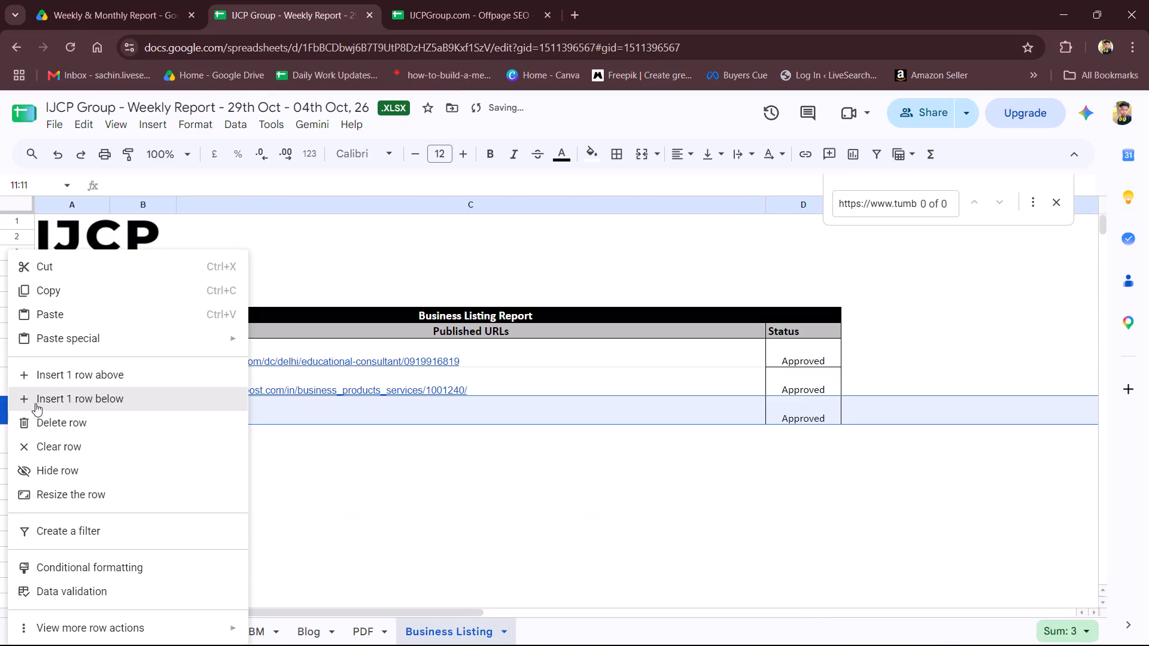
left_click(81, 418)
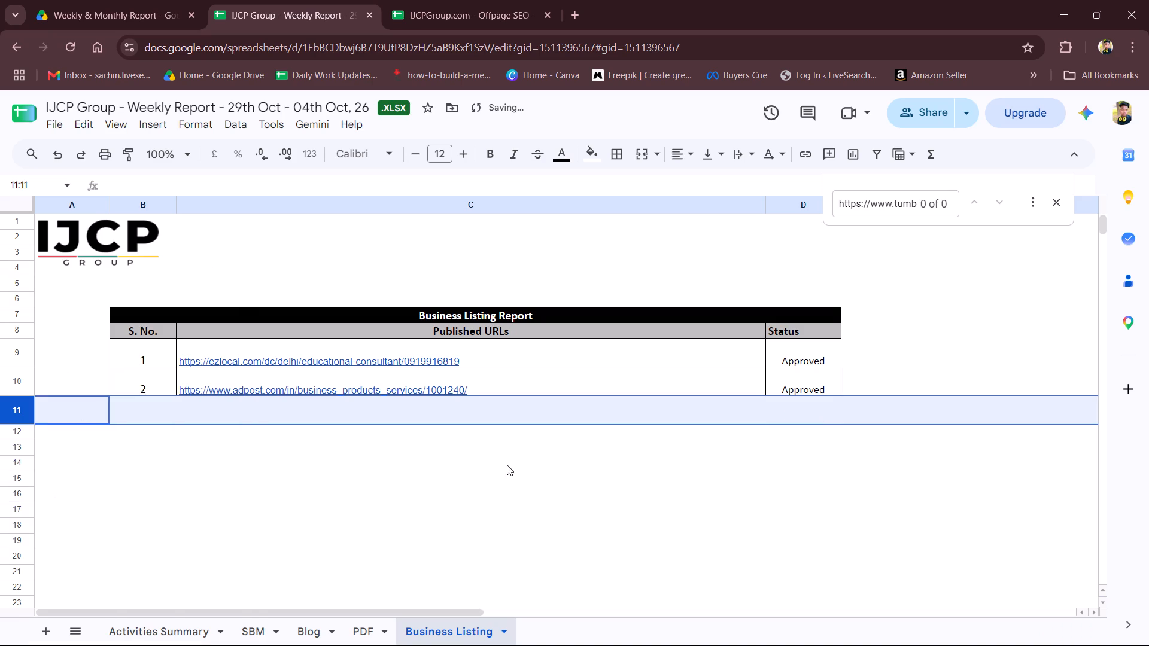
left_click(507, 465)
Apply all borders to the two published URL cells C9:C10.
left_click(528, 351)
left_click(529, 376, "shift")
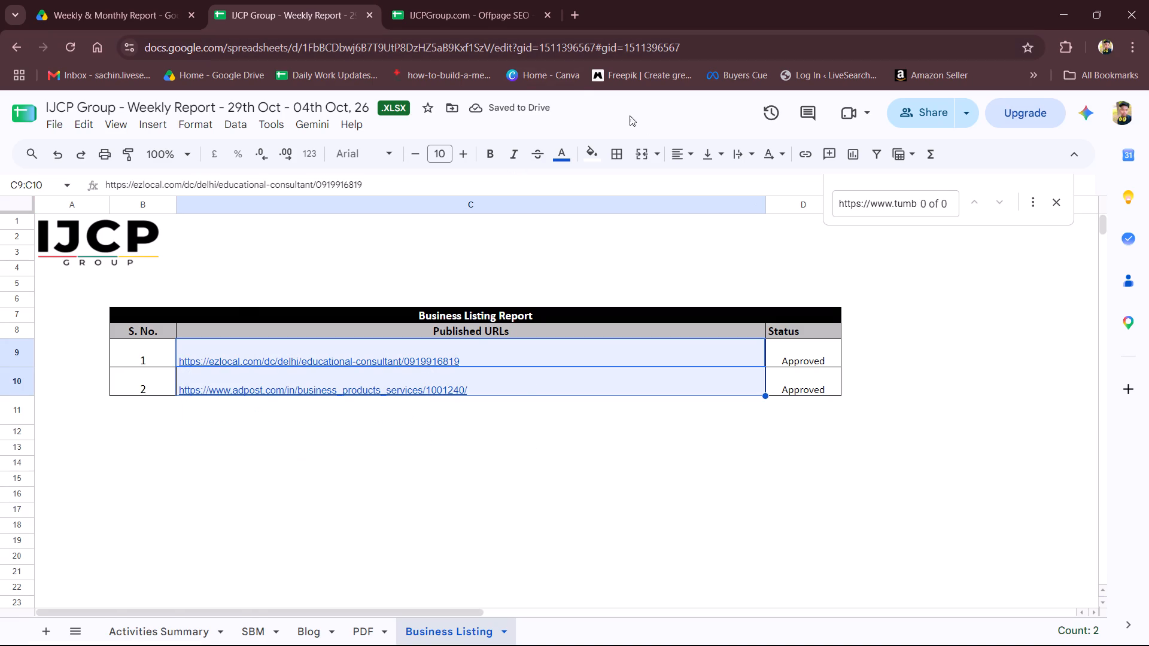
left_click(621, 157)
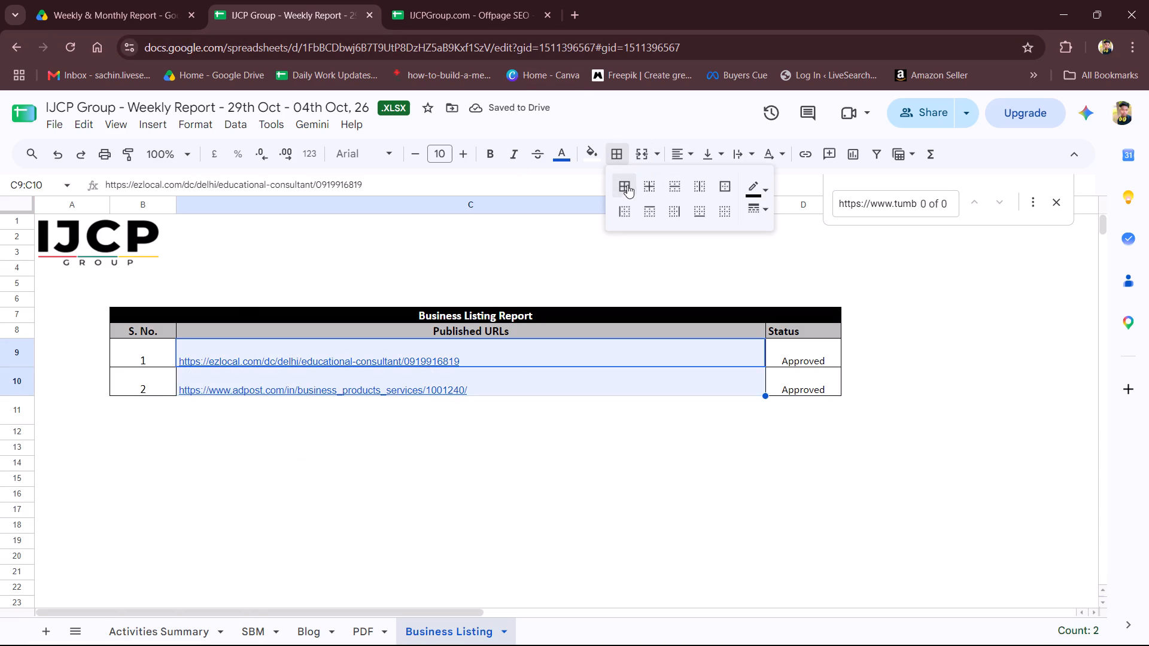
left_click(627, 187)
Add "Business Listing" below PDF in cell C25 of the Activities Summary, copying the text from the sheet's name.
left_click(144, 630)
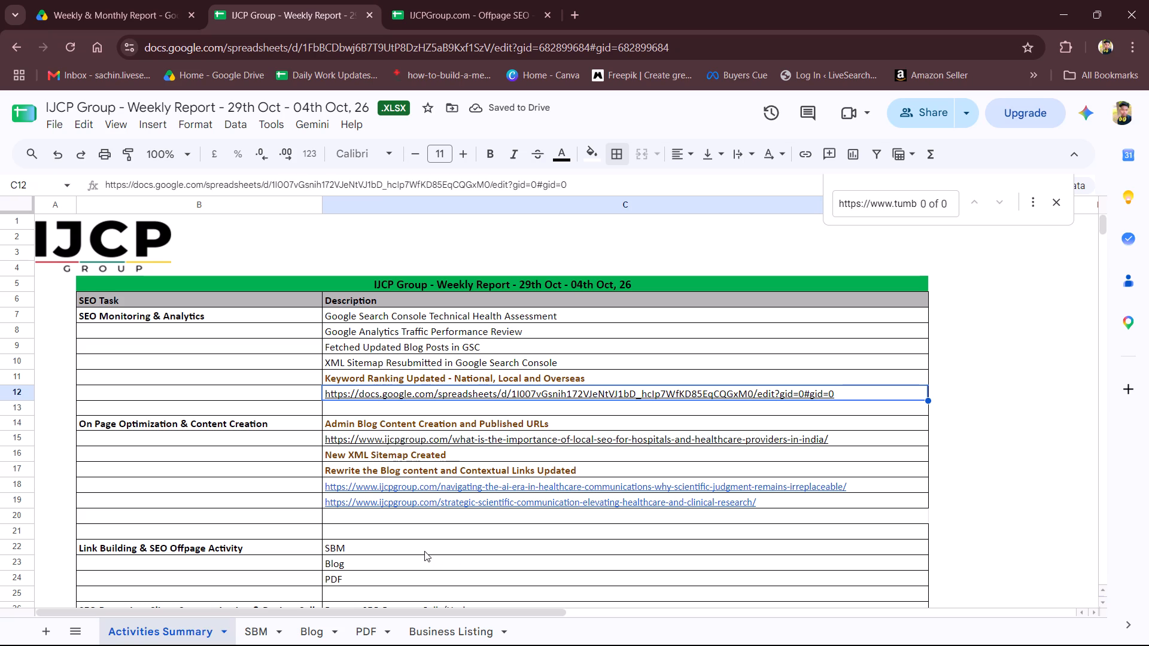
scroll(422, 547, "down", 1)
triple_click(431, 633)
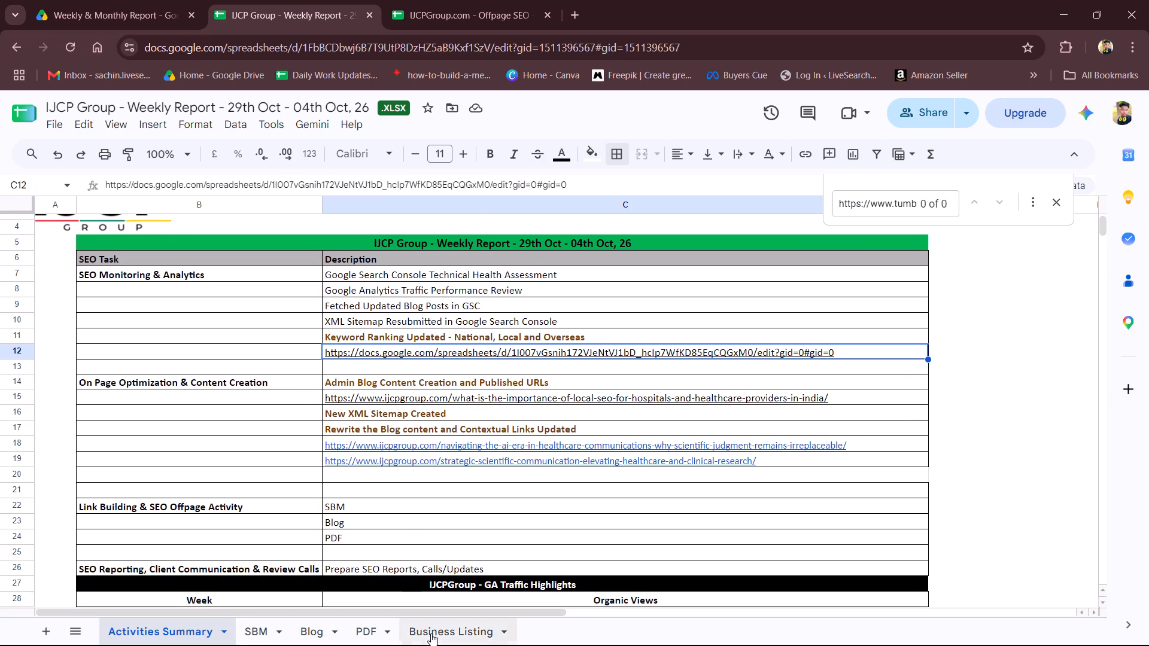
key("ctrl+c")
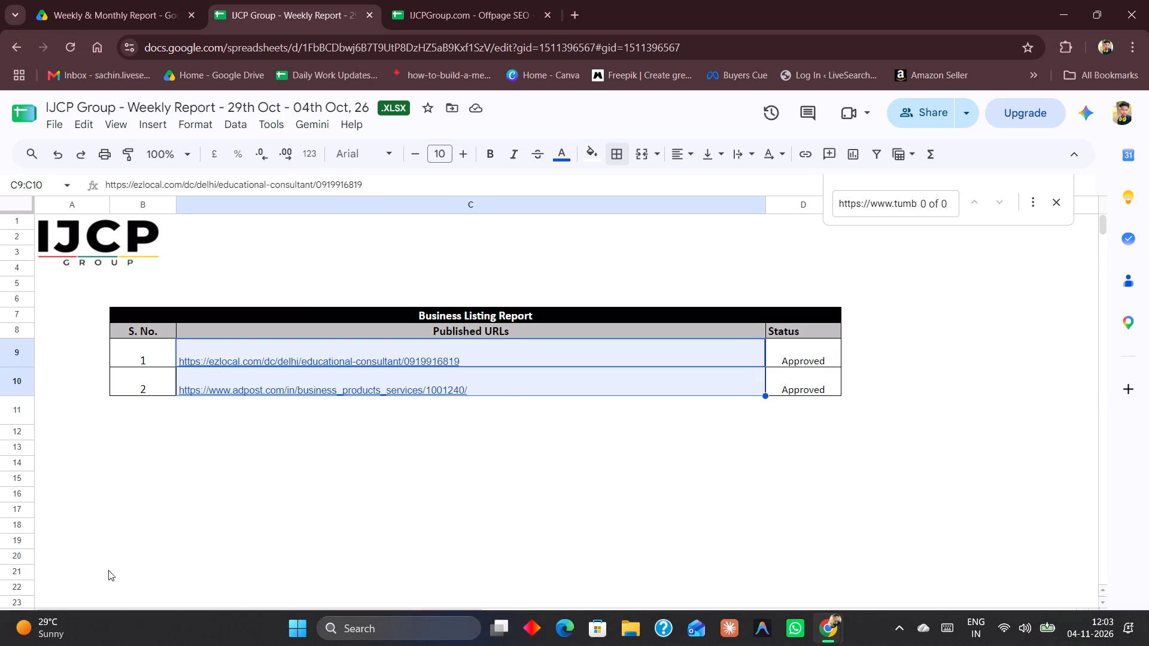
left_click(128, 628)
left_click(357, 553)
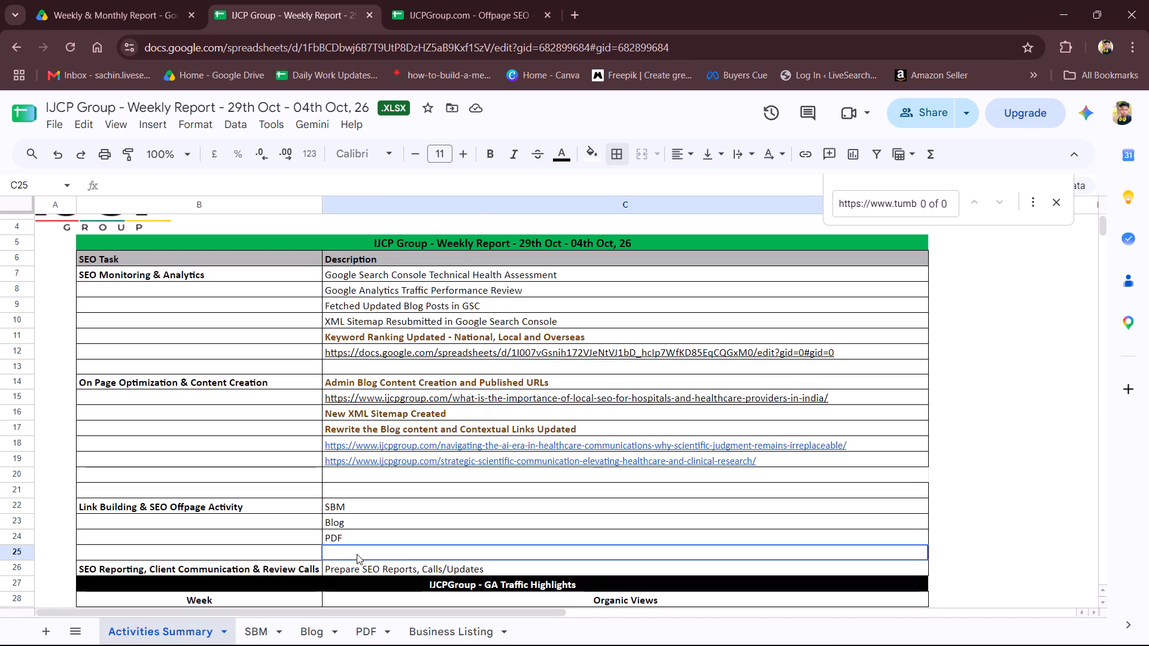
key("ctrl+v")
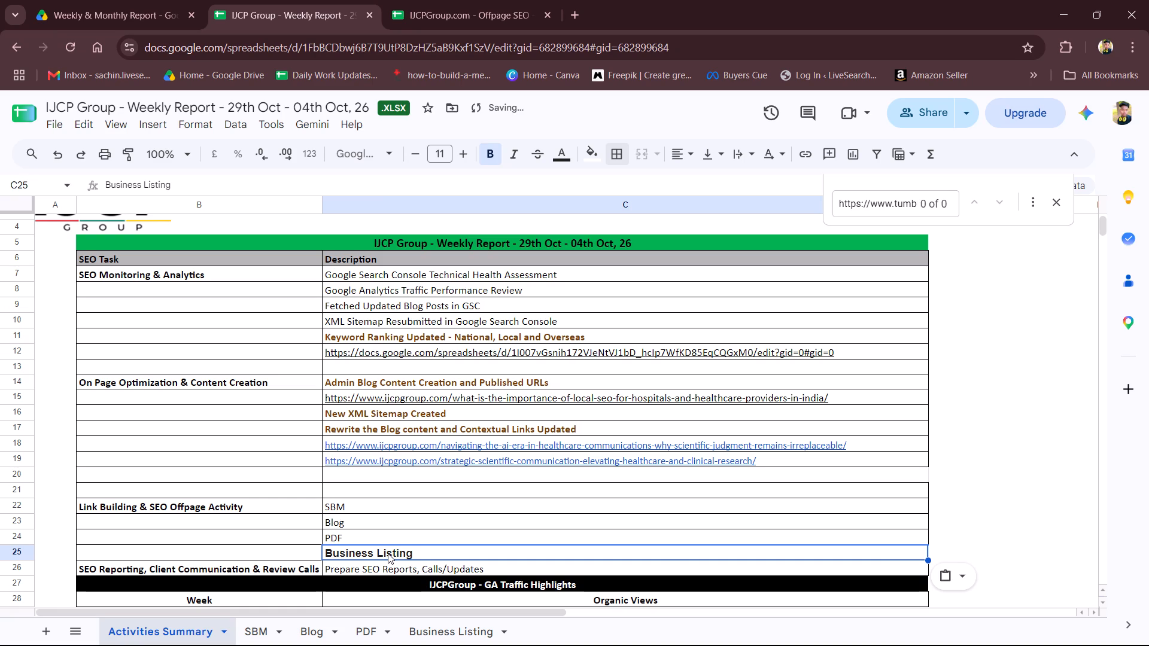
Remove the bold from the Business Listing entry in C25 and set its font to Calibri, matching the entries above.
key("ctrl+b")
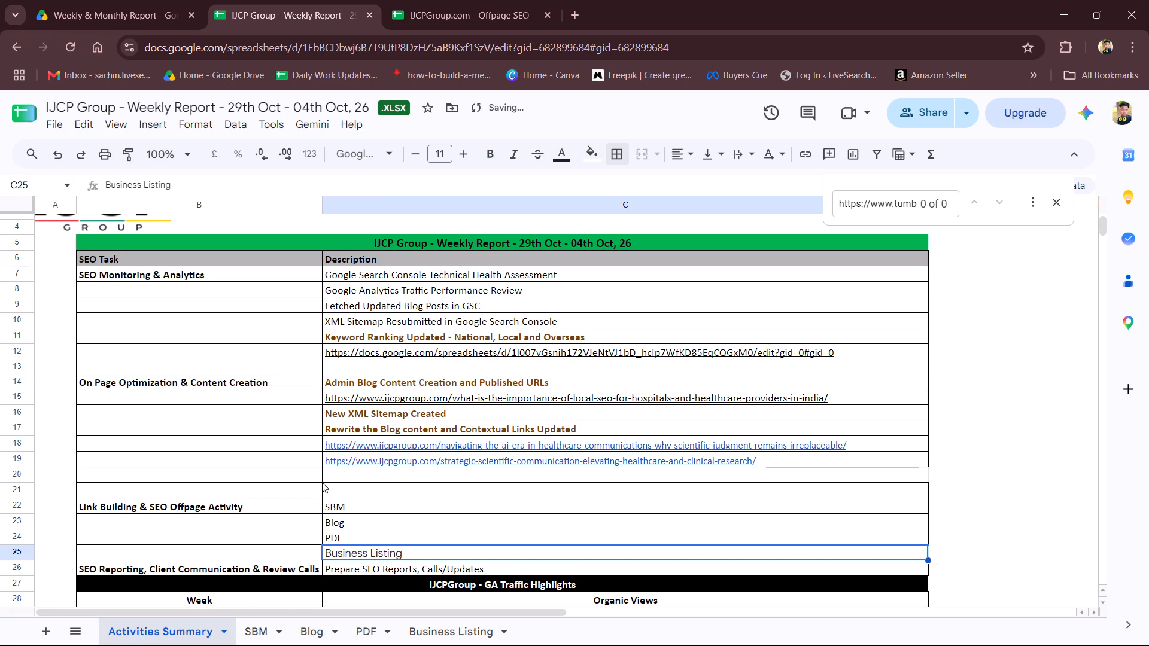
double_click(365, 520)
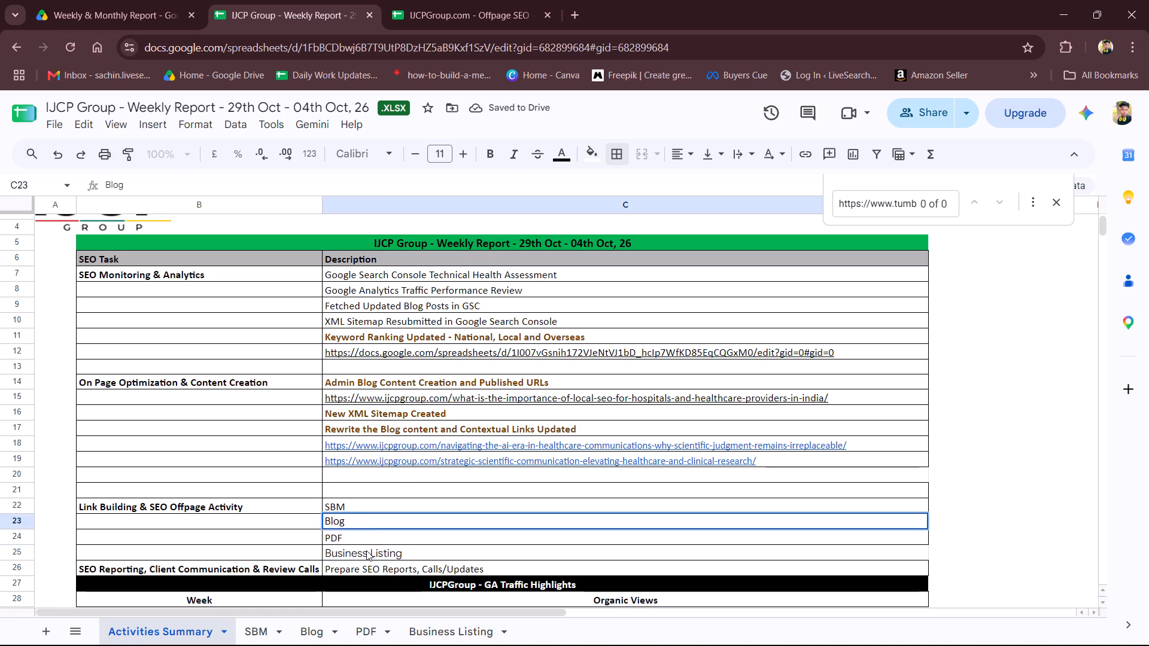
left_click(366, 550)
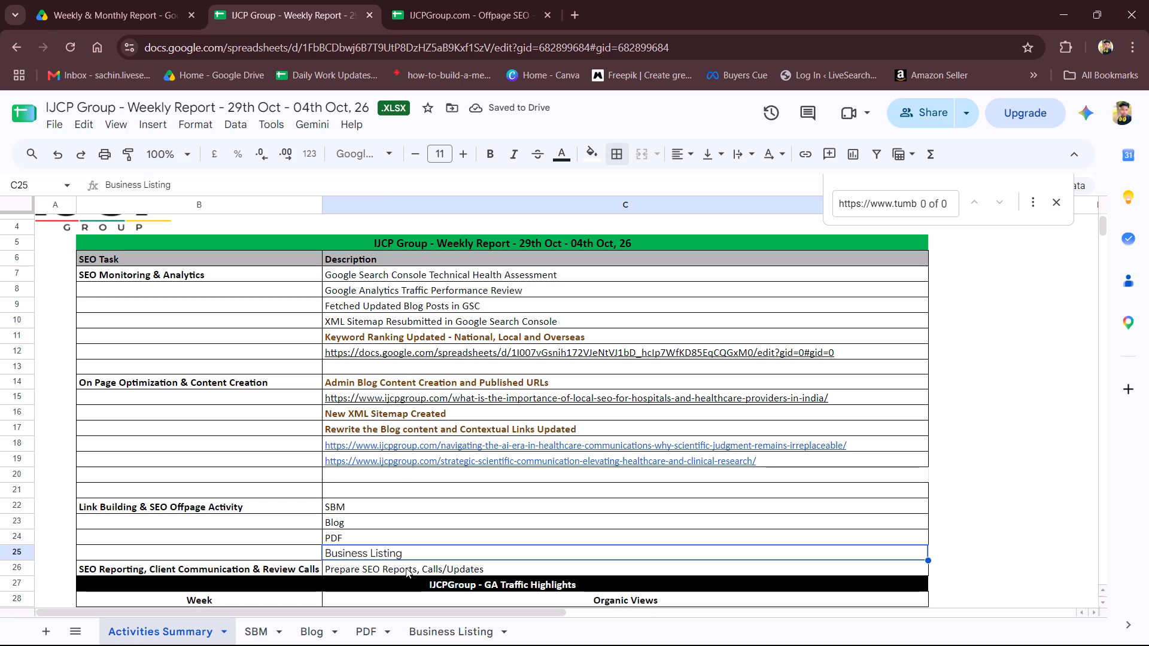
left_click(363, 539)
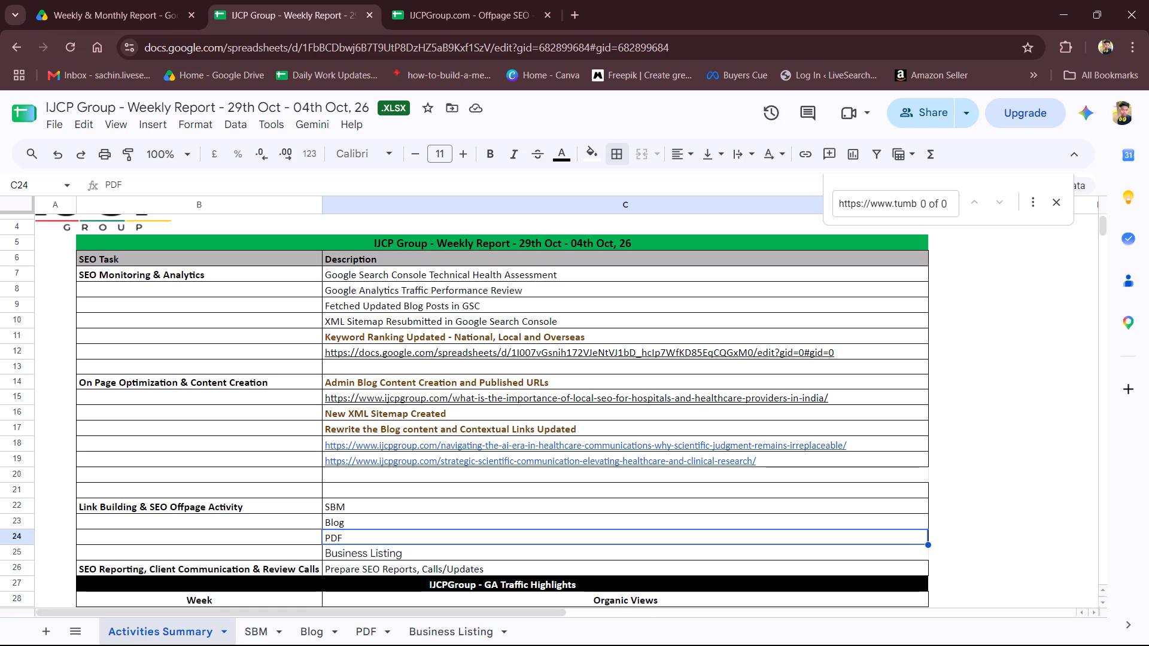
left_click(355, 563)
left_click(357, 554)
left_click(373, 150)
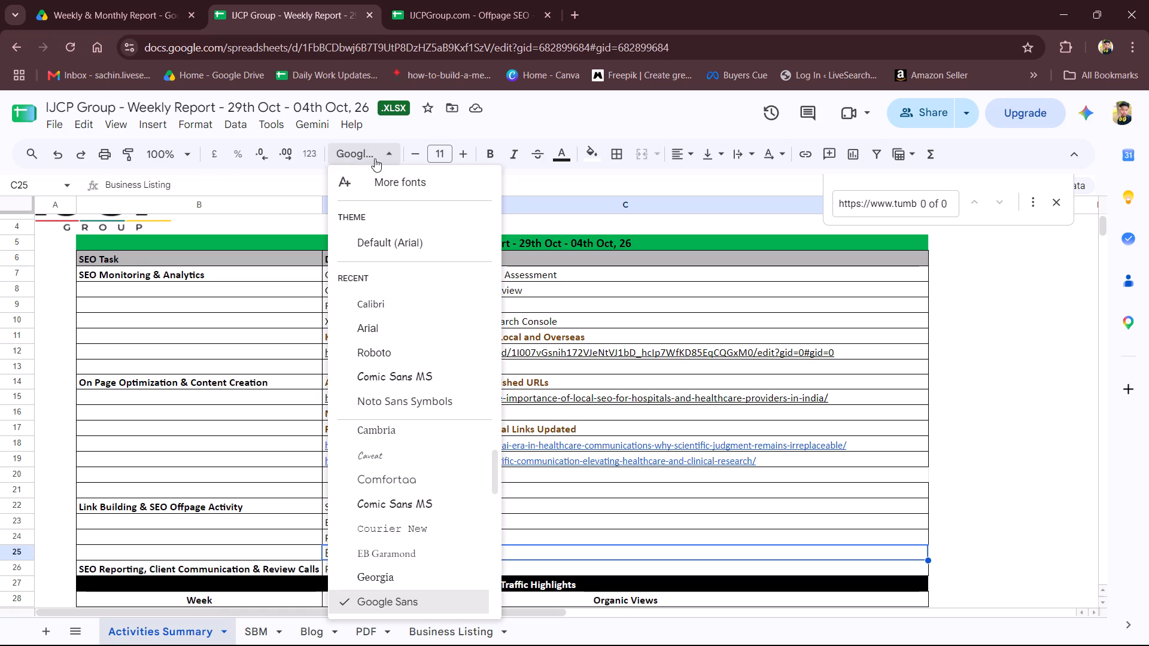
left_click(380, 247)
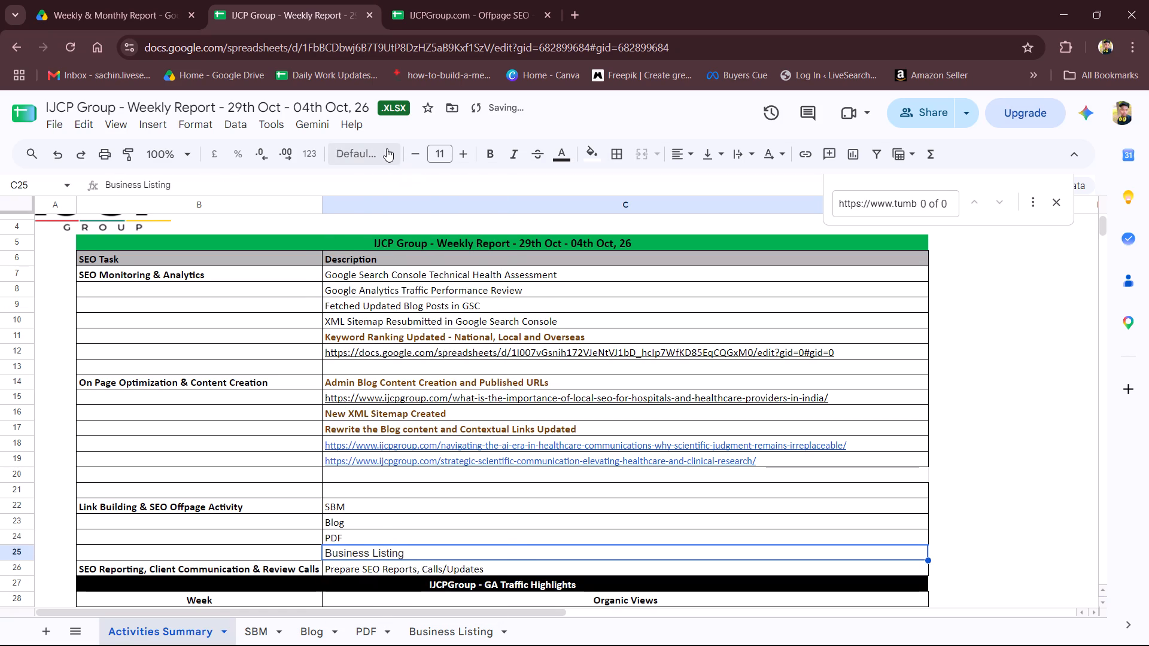
left_click(386, 149)
left_click(372, 332)
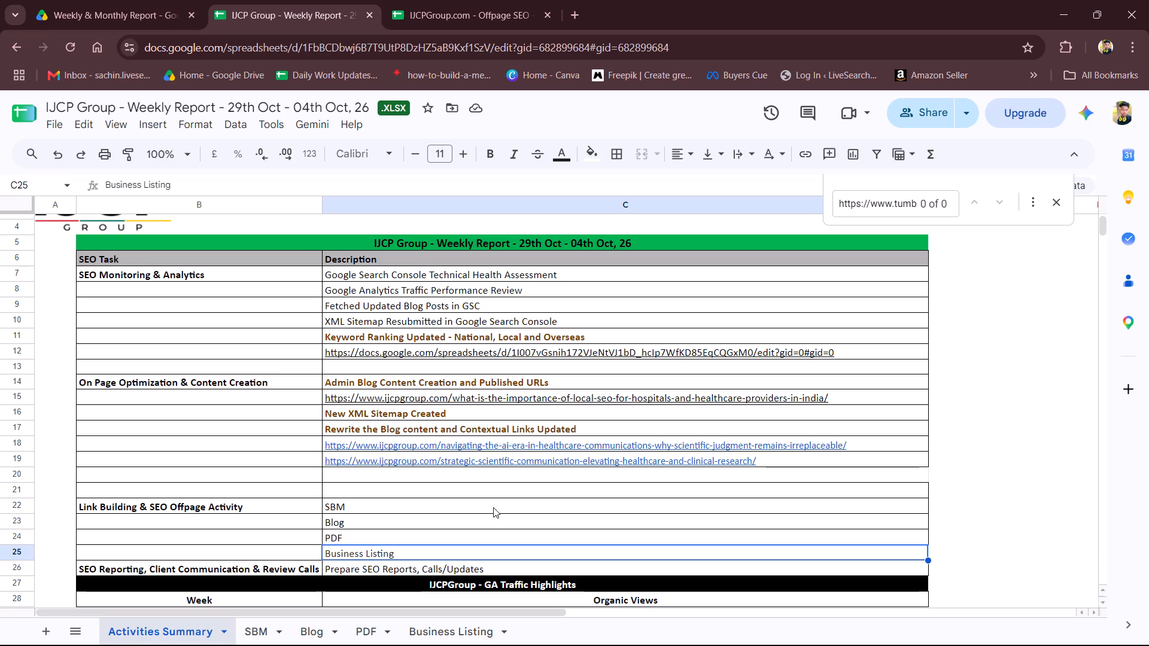
Check the latest posts on the ijcpgroup.com blogs page and return to the weekly report.
key("ctrl+t")
key("i")
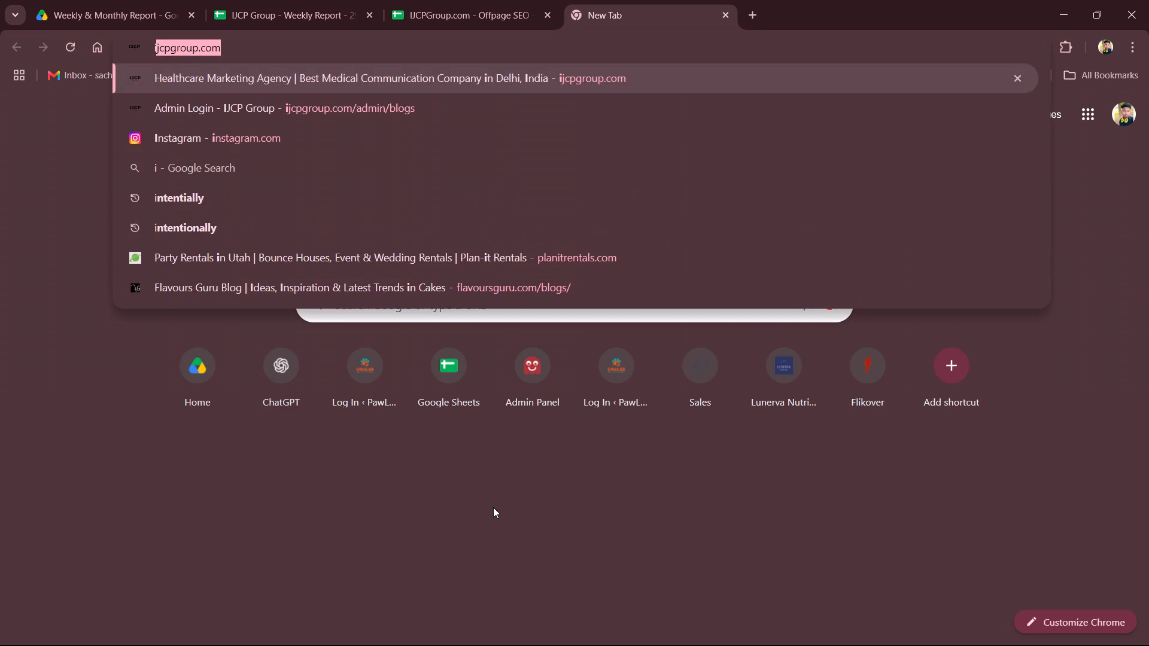
key("Right")
key("Return")
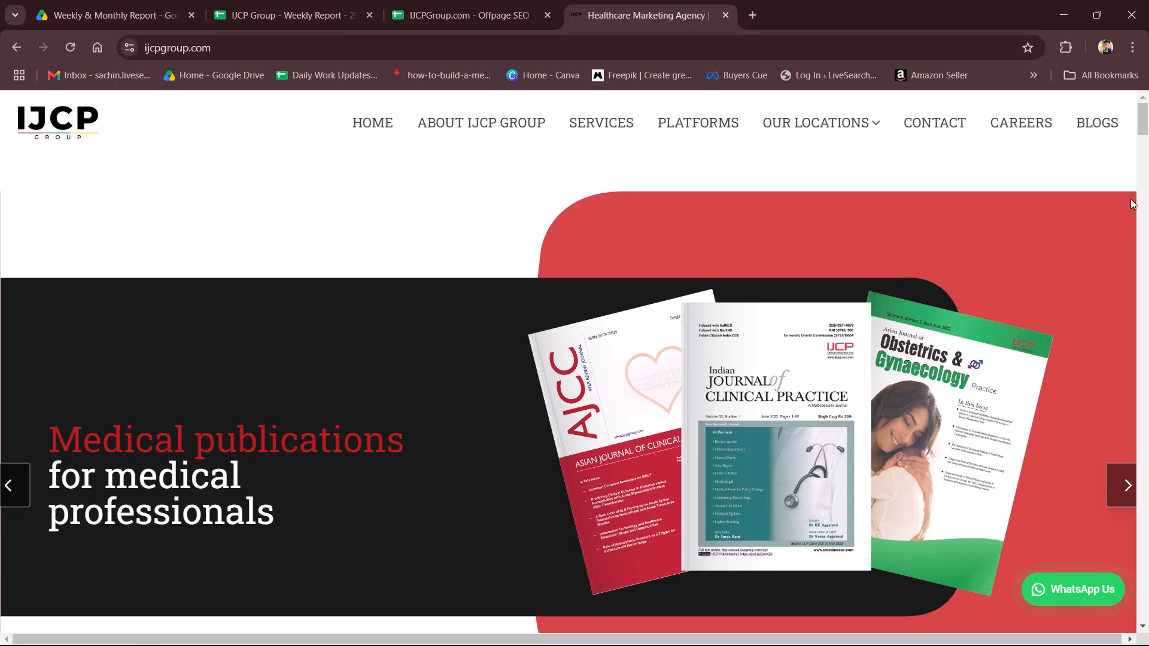
left_click(1087, 119)
scroll(618, 380, "down", 3)
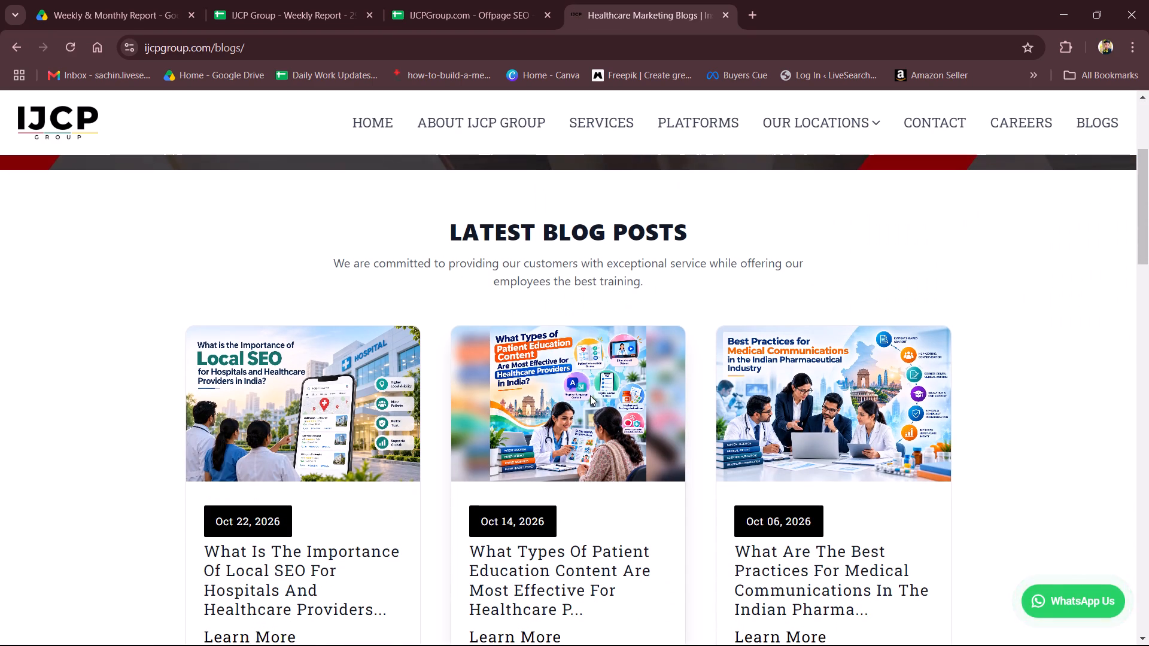
key("ctrl+w")
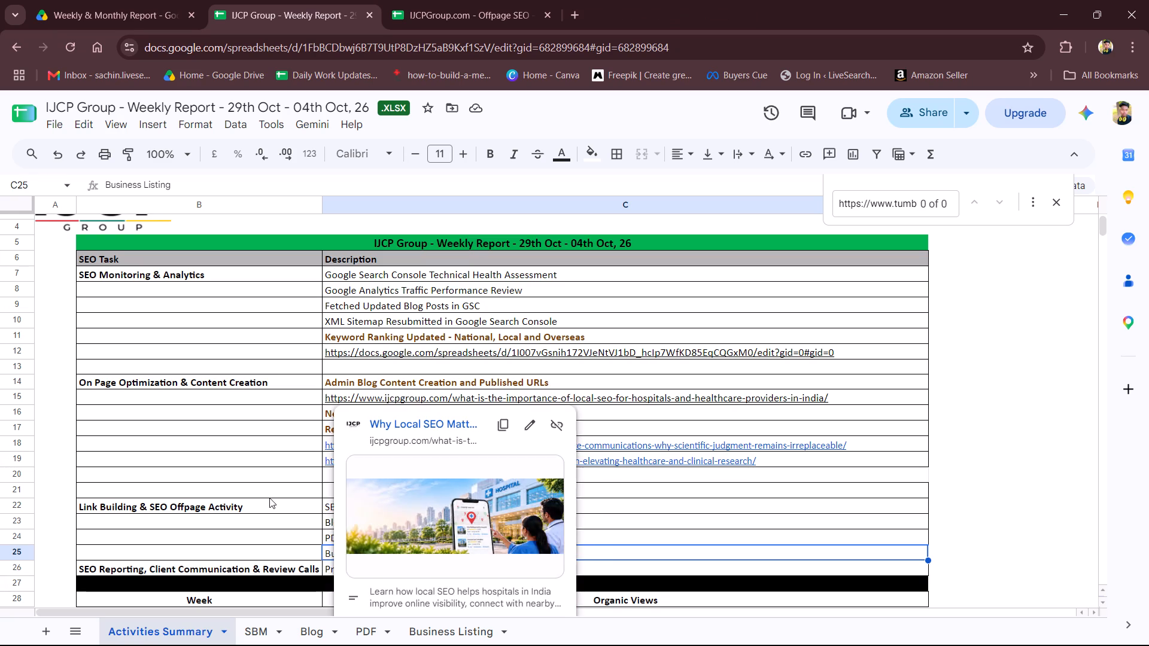
left_click(269, 496)
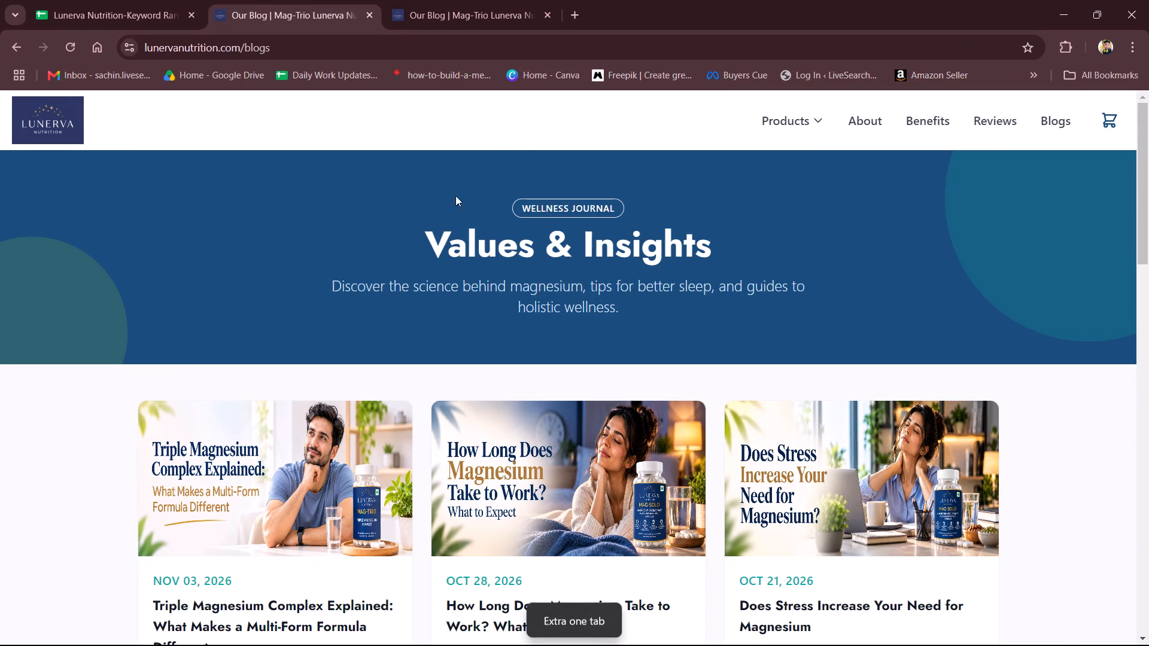
Switch to the IJCP master keyword ranking workbook and insert a blank column before the 28th Oct, 26 column in Main Ranking.
key("alt+Tab")
key("alt+Tab")
key("alt+Tab")
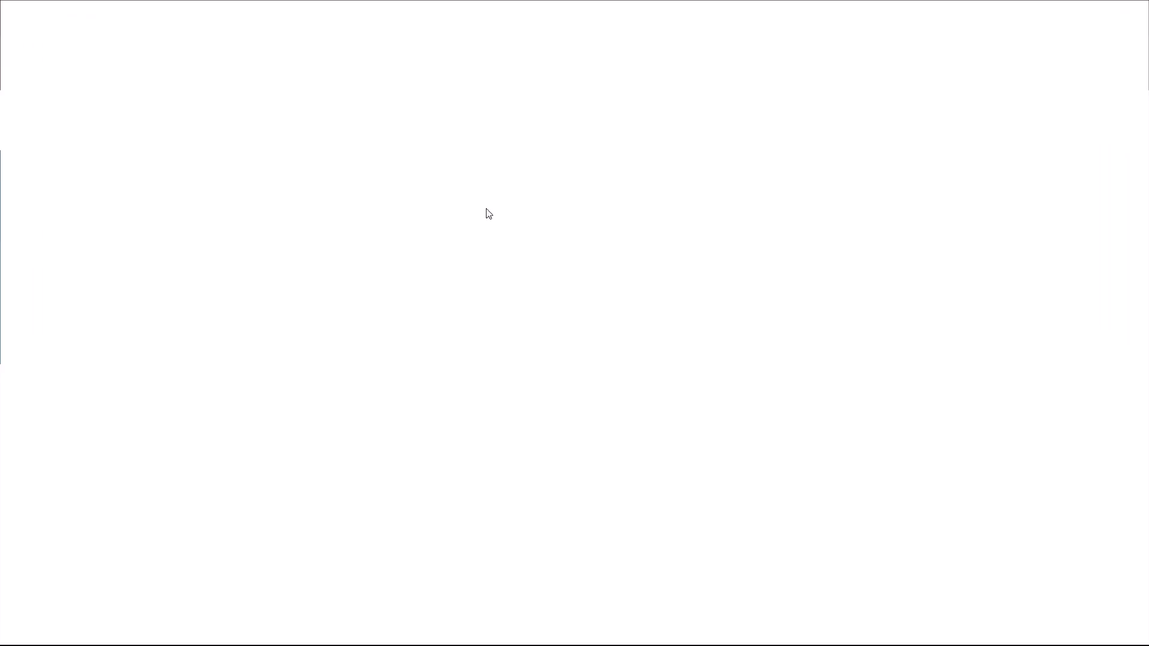
scroll(567, 401, "down", 4)
scroll(574, 382, "up", 5)
scroll(574, 382, "down", 5)
scroll(574, 382, "right", 8)
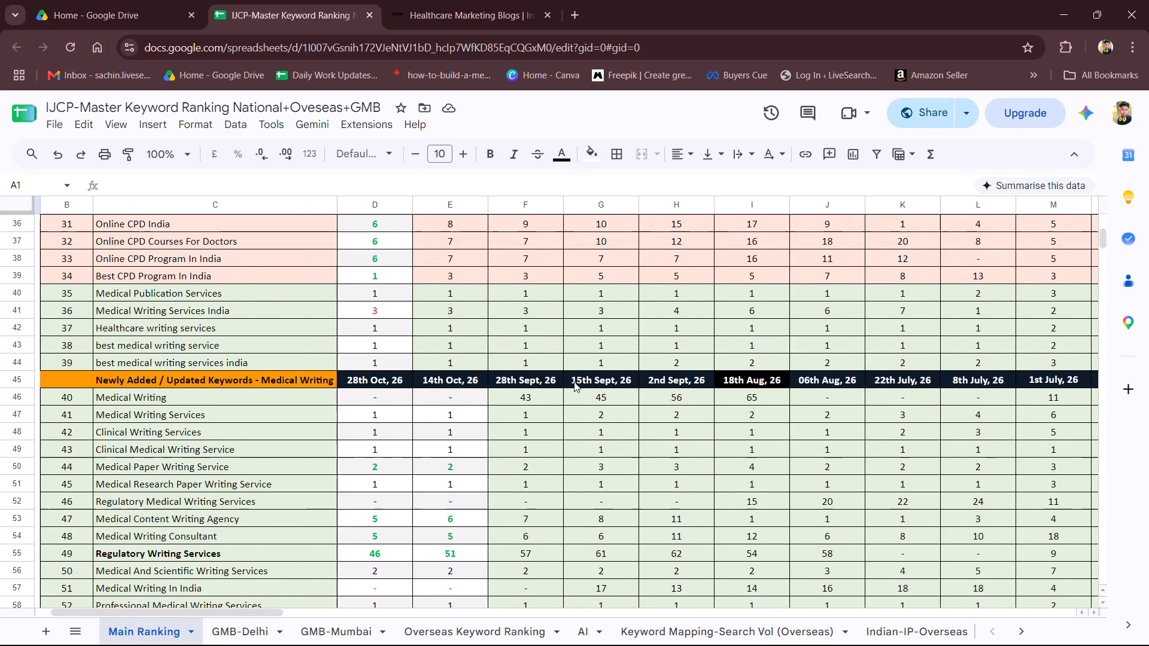
scroll(574, 382, "down", 5)
scroll(574, 382, "up", 11)
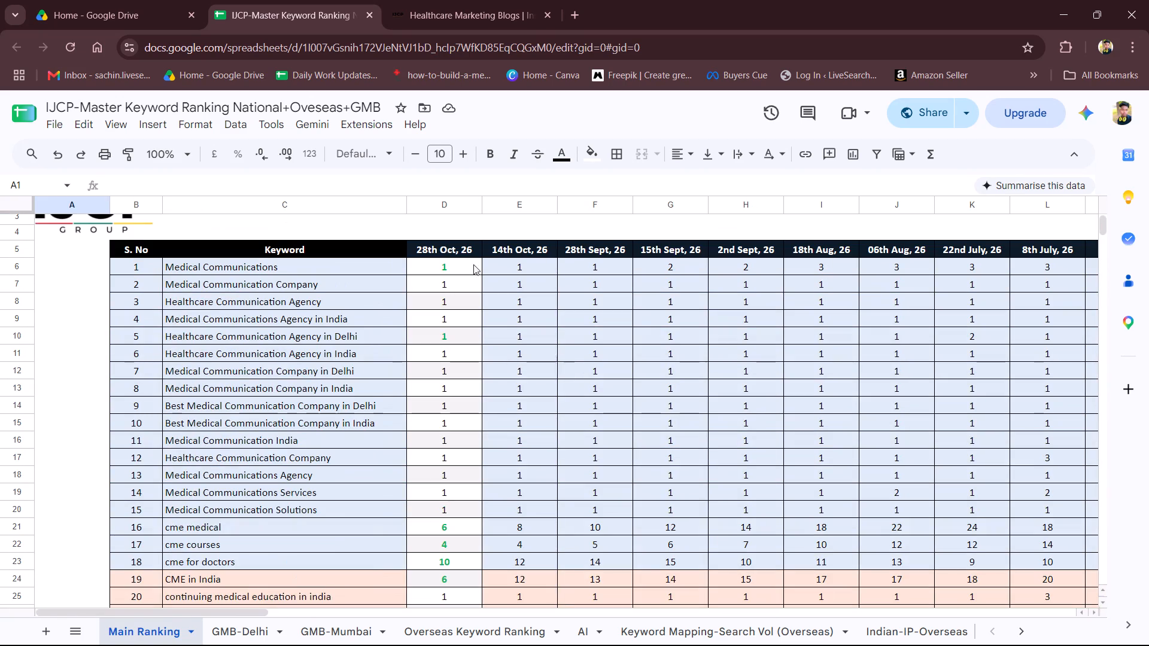
left_click(440, 198)
right_click(440, 202)
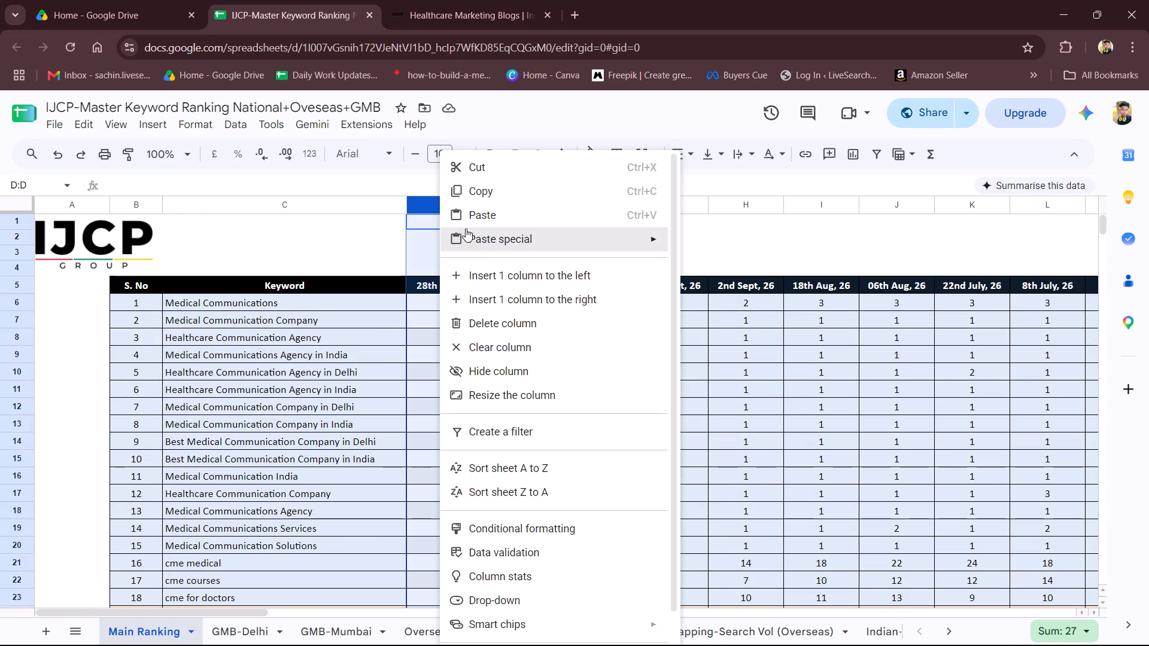
left_click(501, 270)
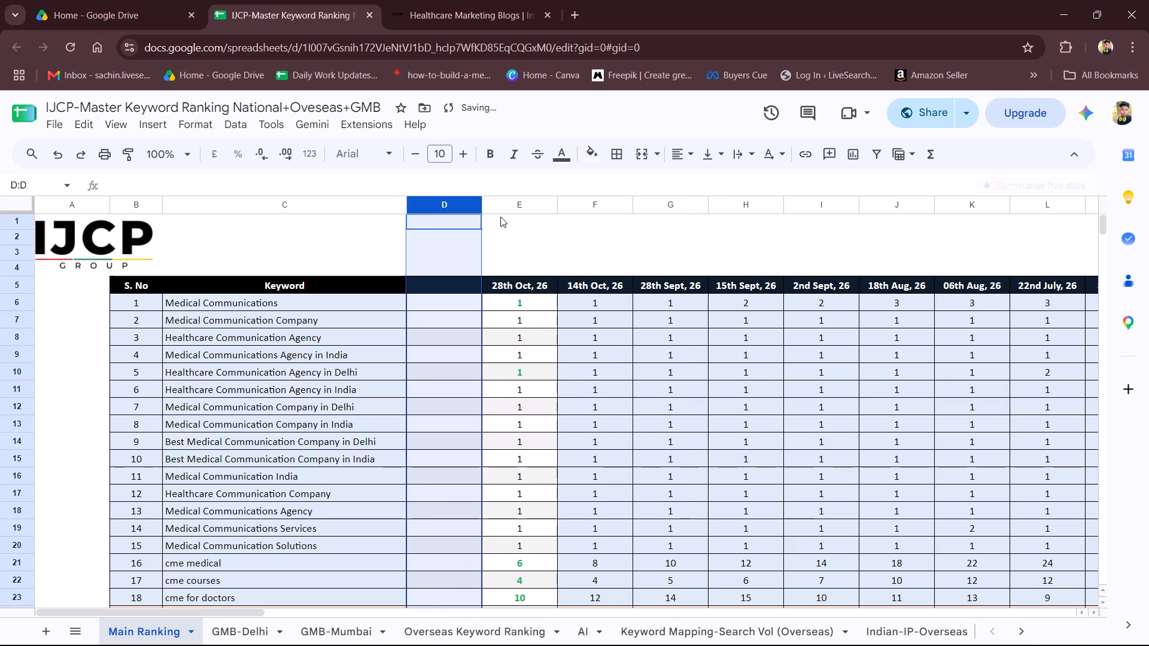
Copy the 28th Oct, 26 ranking column into the new column D and open its date header D5 for editing.
left_click(503, 208)
right_click(503, 208)
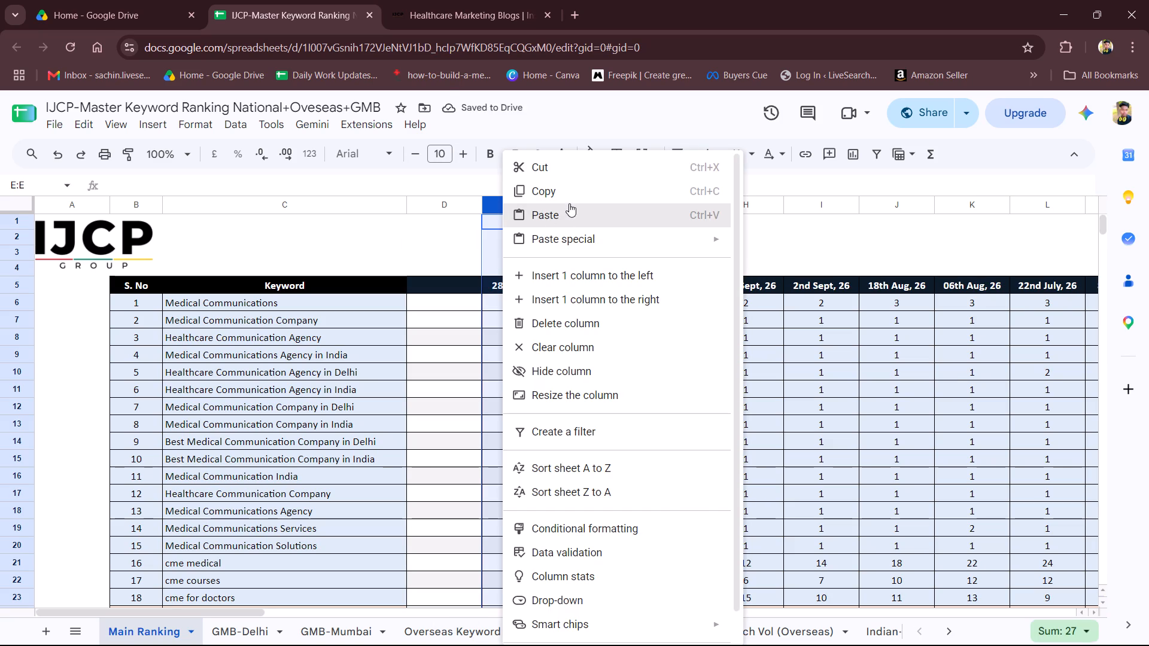
left_click(566, 199)
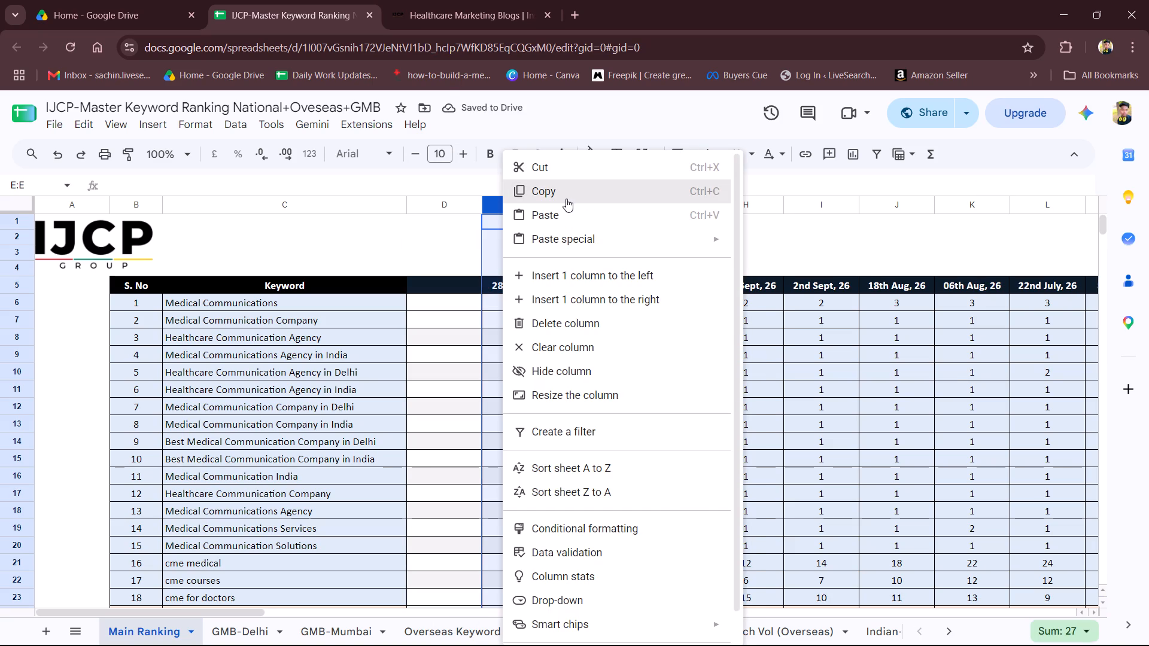
left_click(435, 208)
right_click(435, 208)
left_click(481, 214)
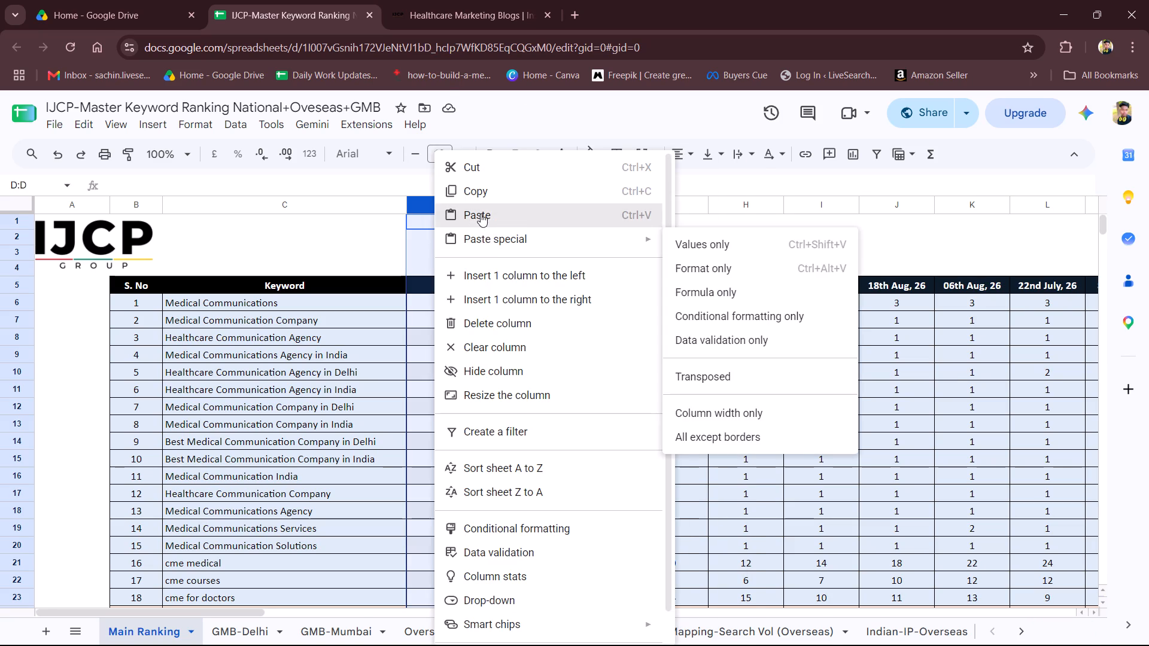
triple_click(423, 282)
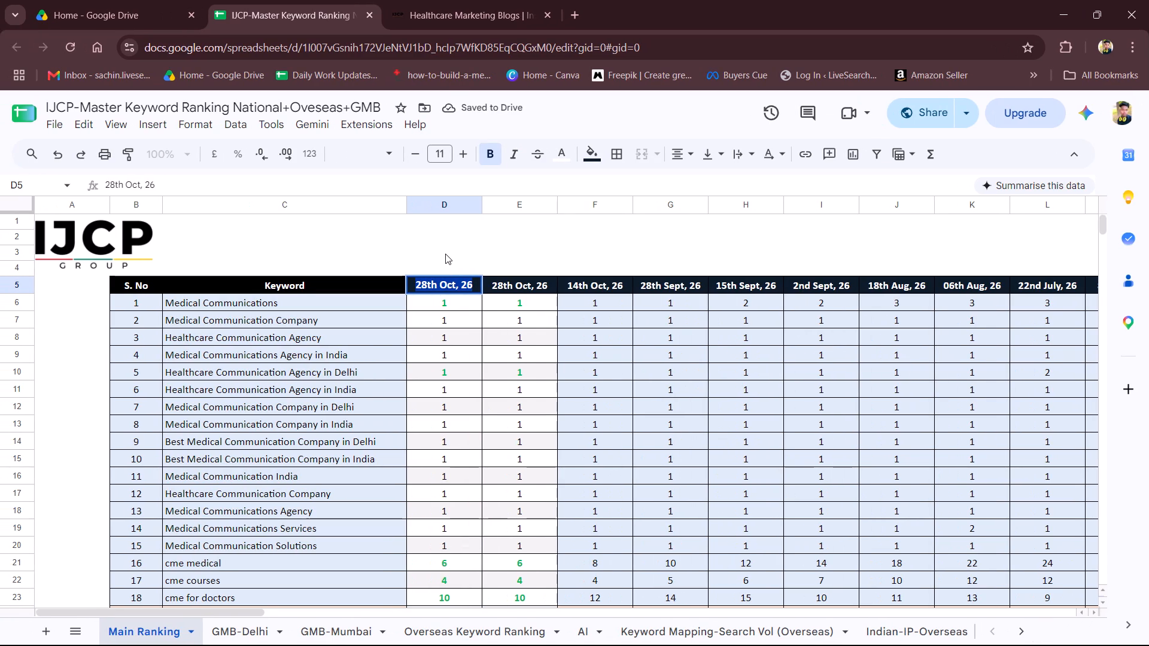
In the Lunerva Nutrition keyword ranking workbook, correct the date header in D2 to "04th Nov, 26" and copy that date text.
key("alt+Tab")
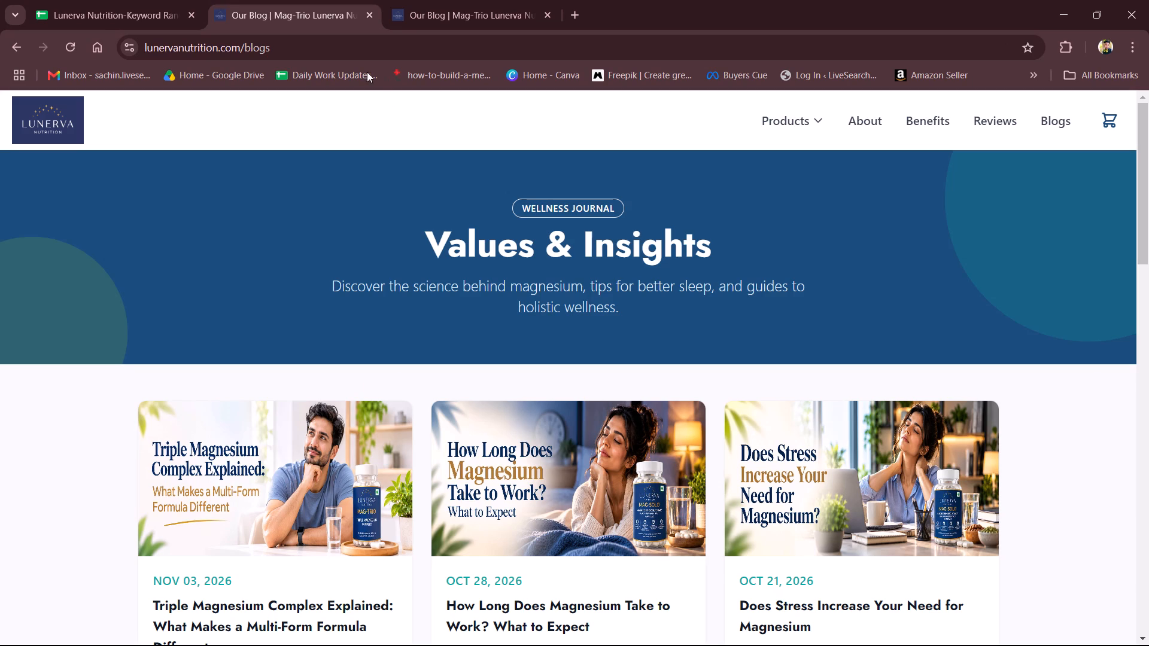
left_click(151, 0)
left_click(747, 238)
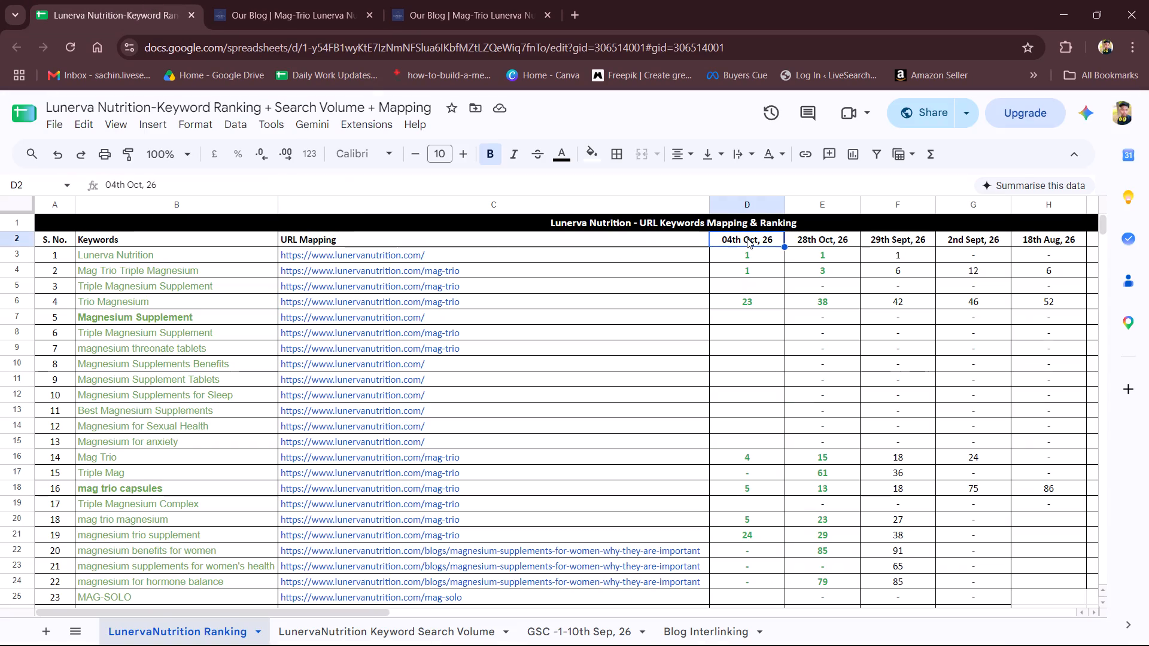
double_click(747, 238)
key("Right")
key("Left")
key("Left")
key("Left")
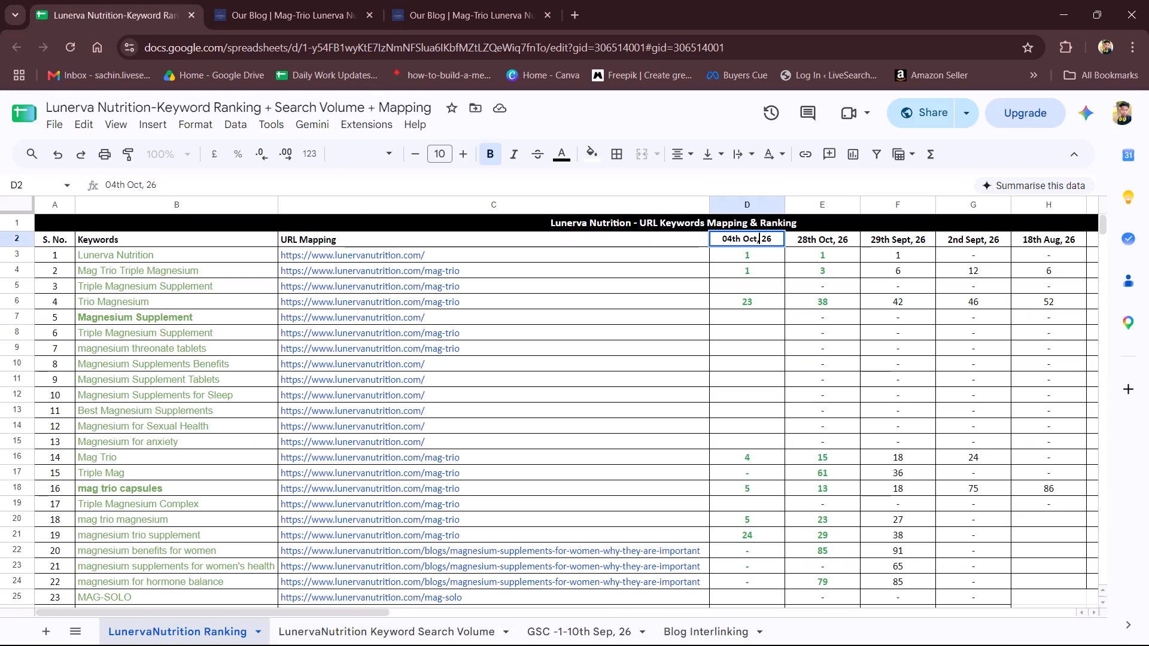
key("Left")
key("BackSpace")
key("BackSpace")
key("BackSpace")
key("shift+n")
type("ov")
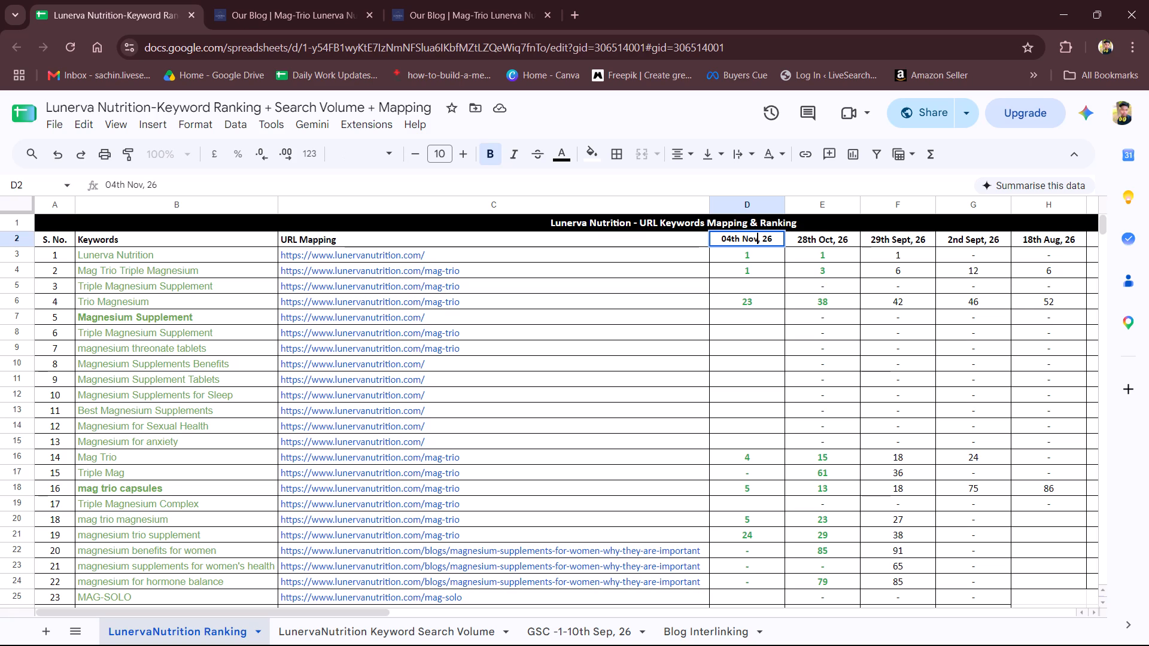
key("ctrl+a")
key("ctrl+c")
left_click(674, 263)
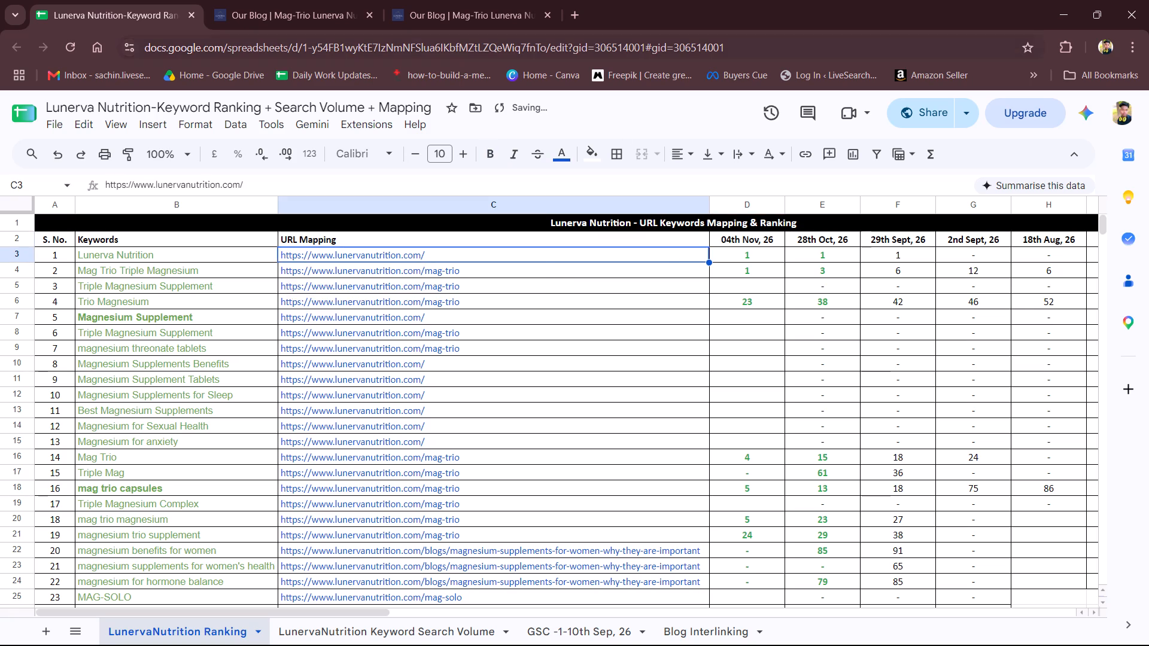
Return to the IJCP master keyword ranking workbook and replace the date header in D5 with "04th Nov, 26".
key("alt+Tab")
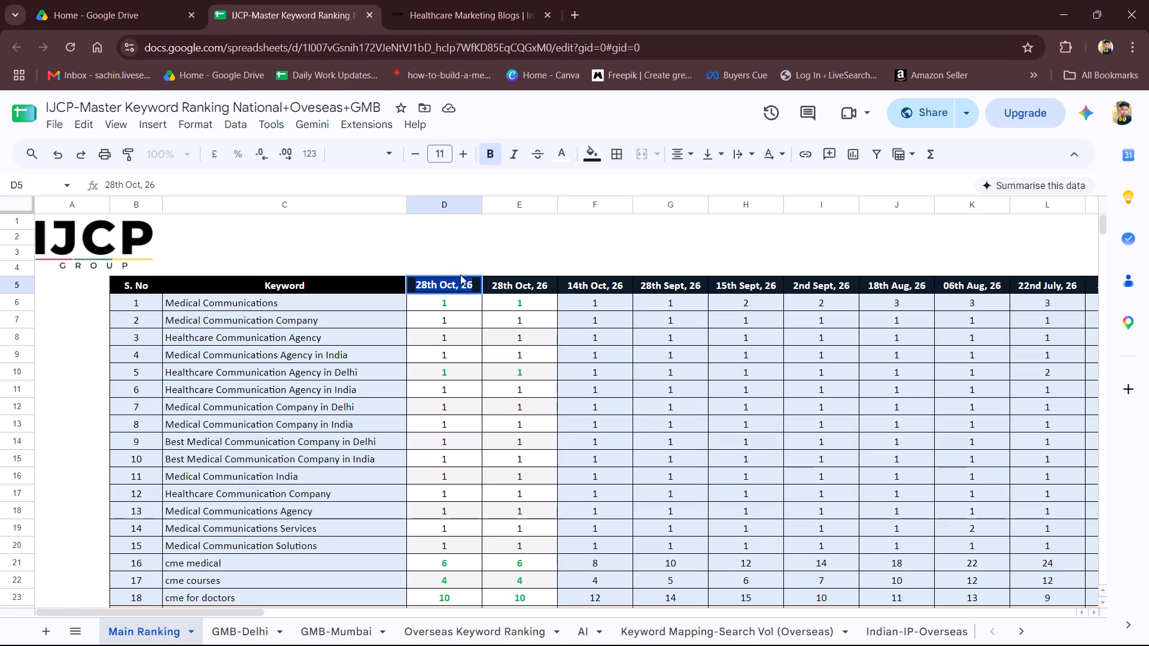
key("ctrl+v")
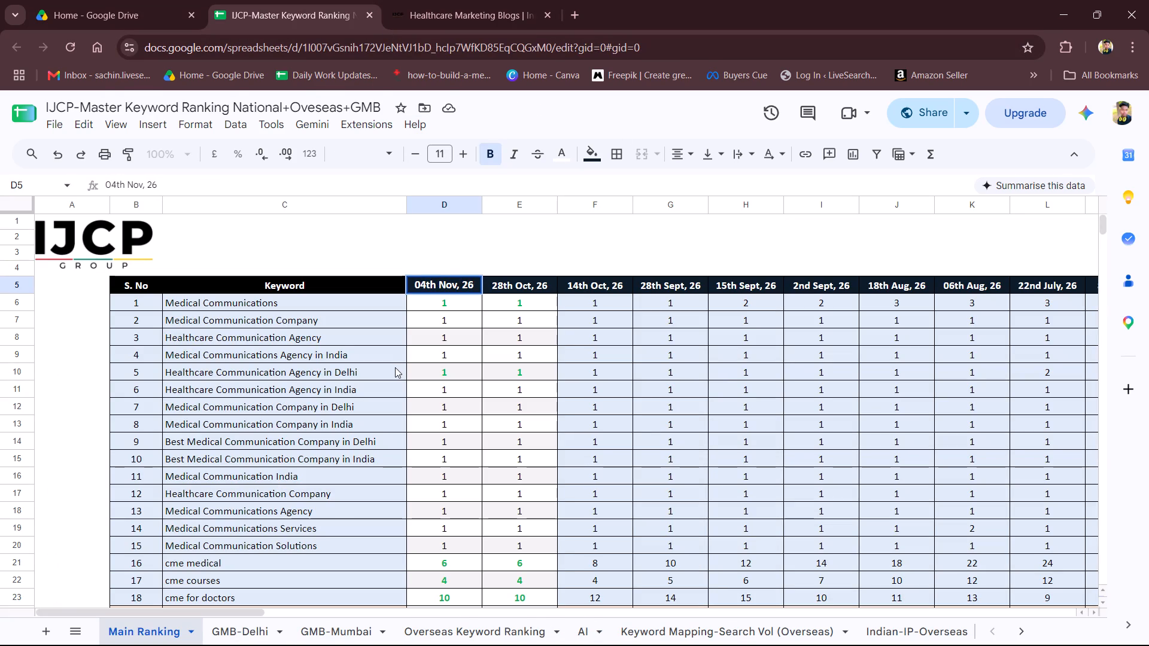
Copy the keyword "Medical Communications" from C6, replace the old incognito search window with a fresh one, and search Google for it.
left_click(200, 306)
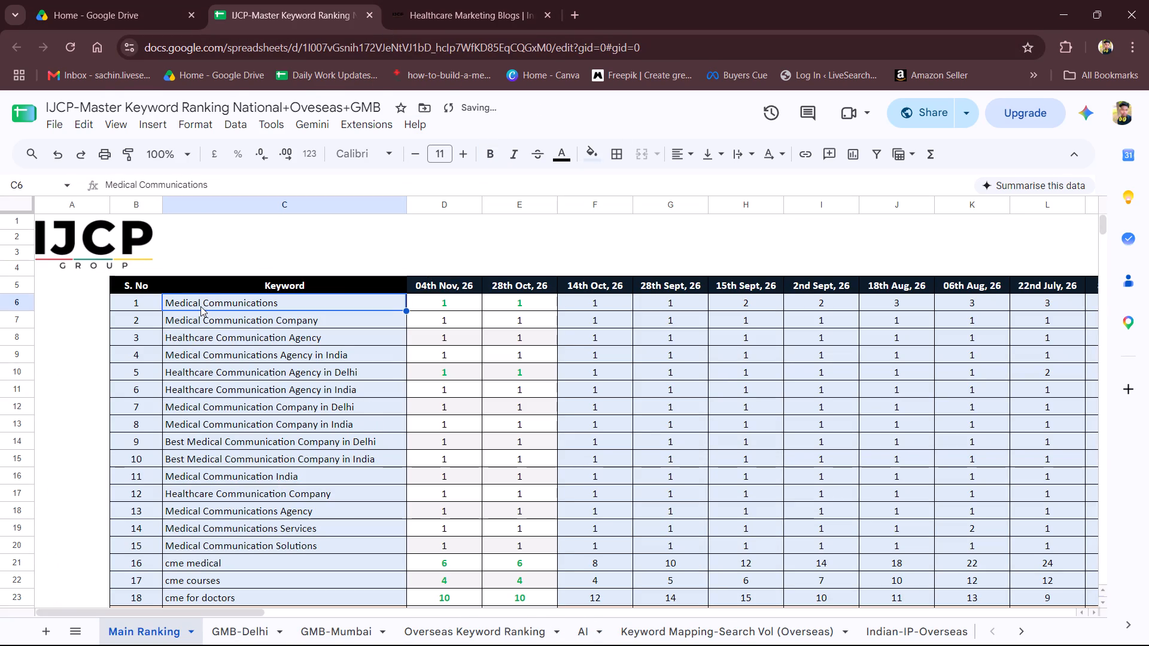
key("ctrl+c")
key("ctrl+shift+n")
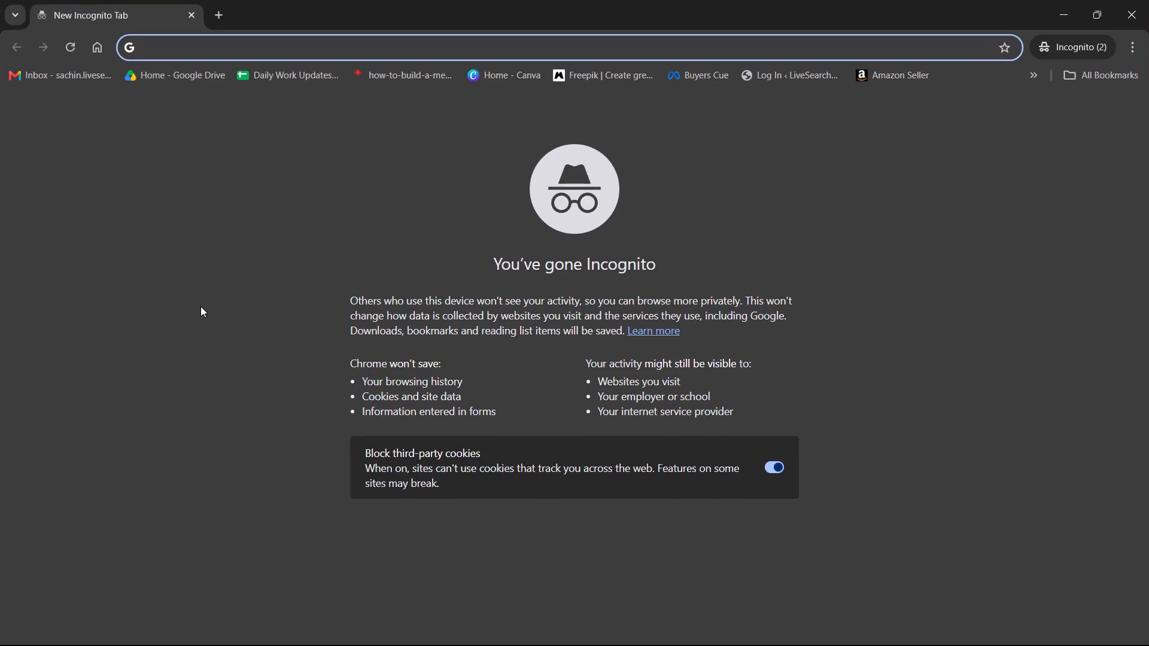
key("ctrl+w")
key("alt+Tab")
key("alt+Tab")
key("alt+Tab")
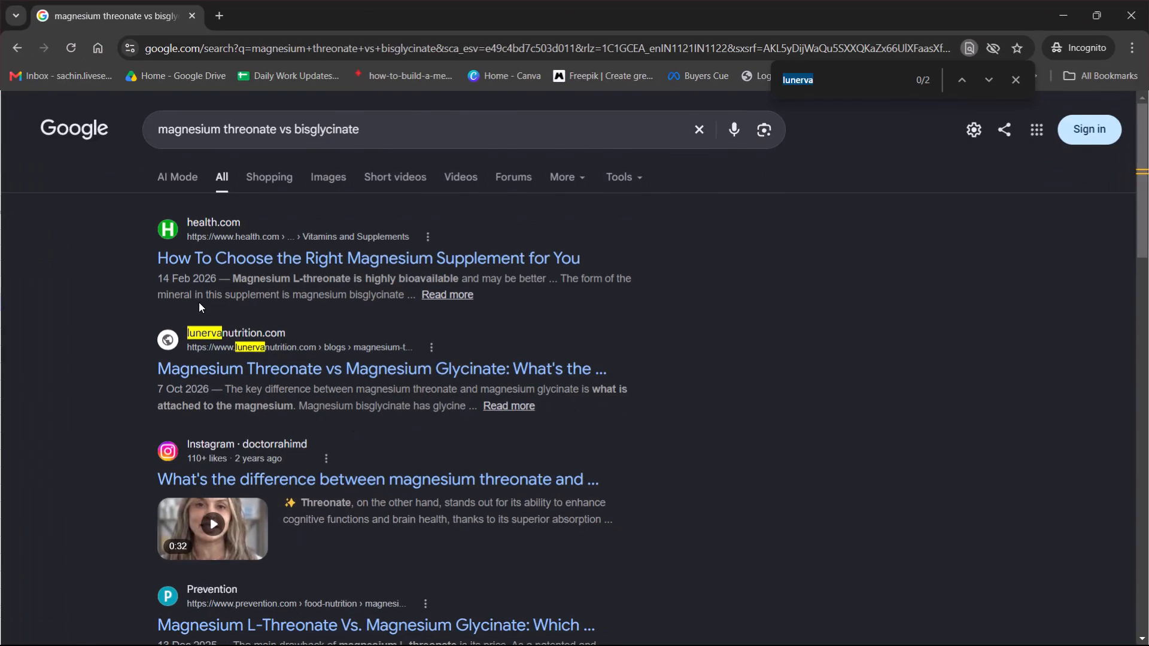
key("ctrl+w")
key("ctrl+shift+n")
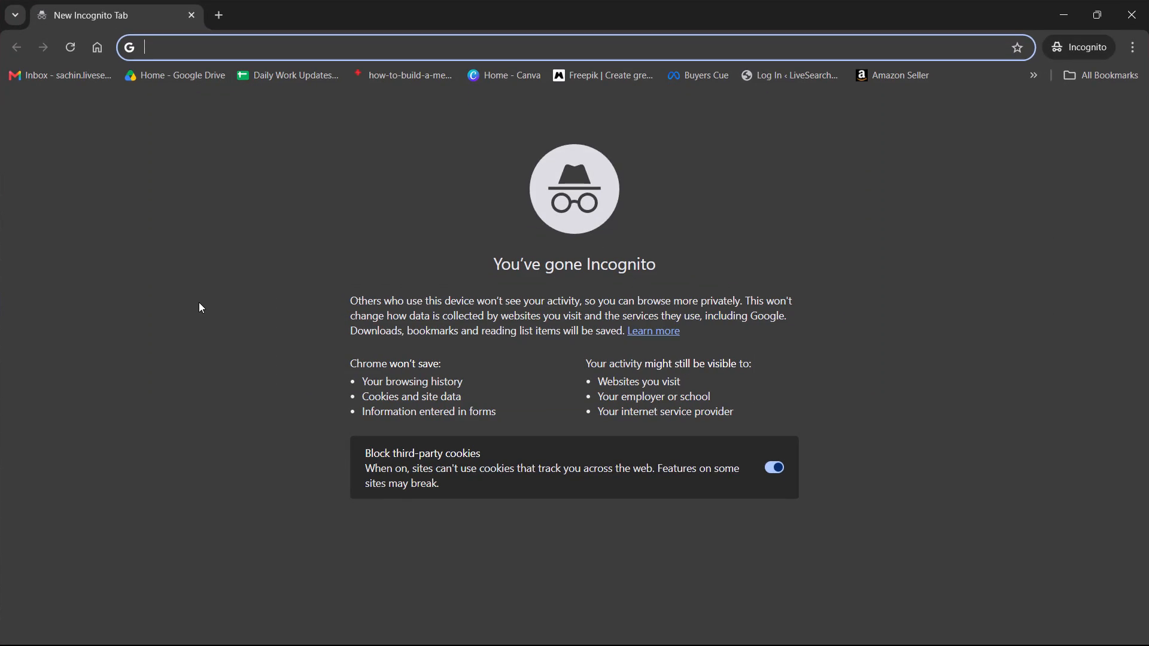
key("ctrl+v")
key("Return")
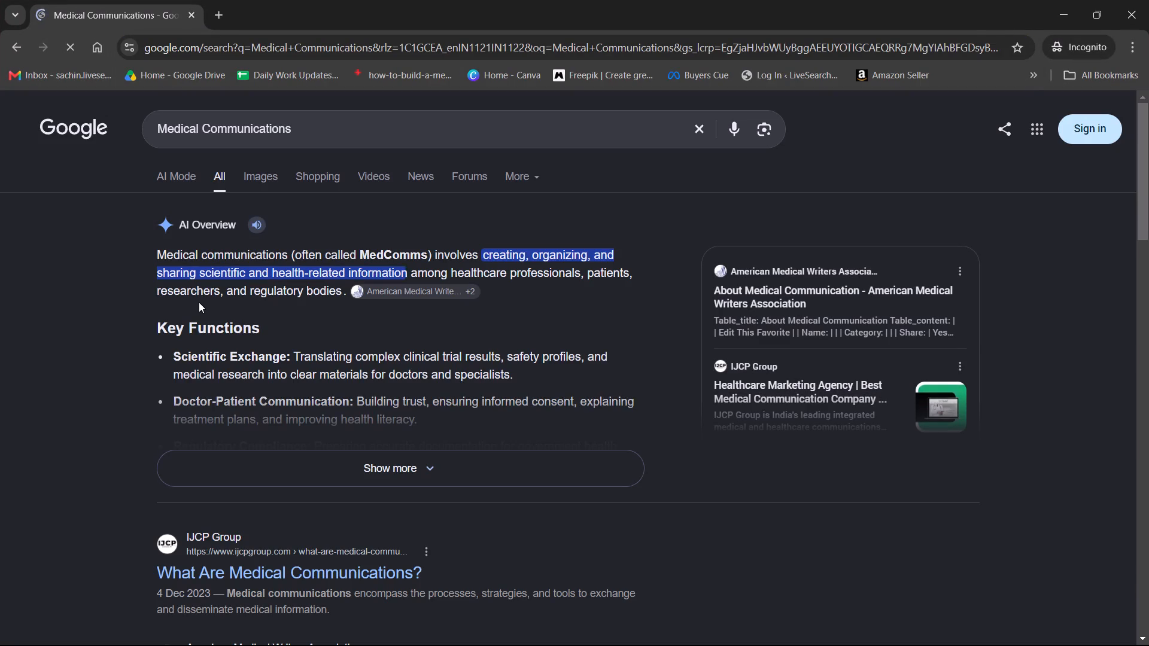
Find "ijcp" in the Medical Communications search results and check where the site ranks.
key("ctrl+f")
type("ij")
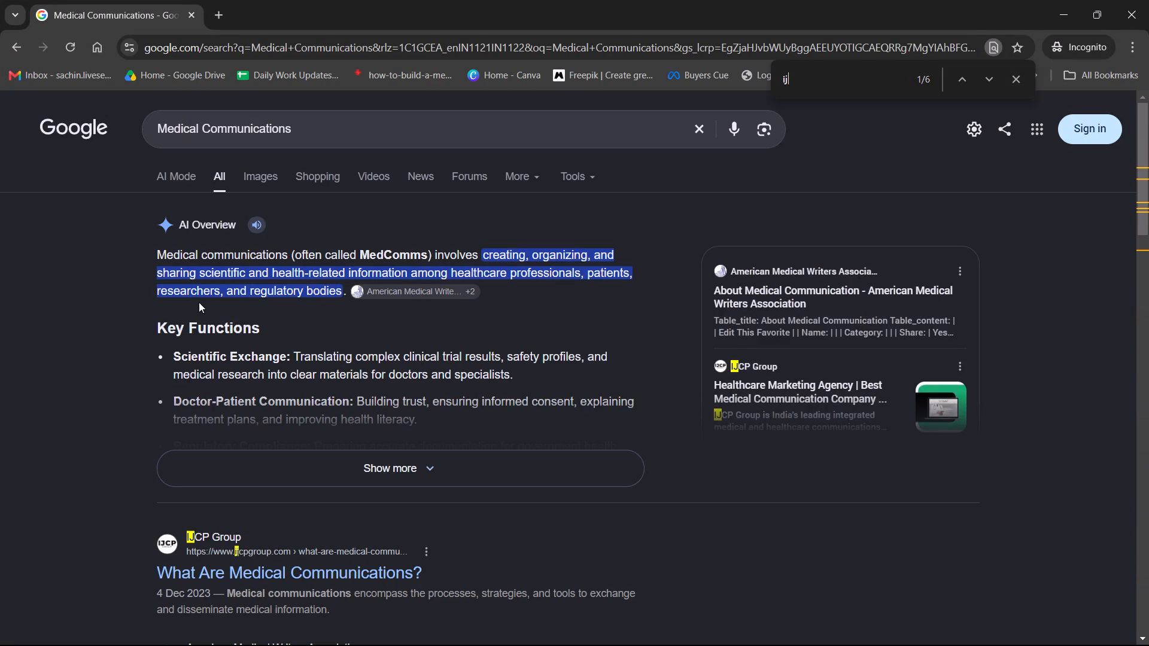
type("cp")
scroll(266, 373, "down", 3)
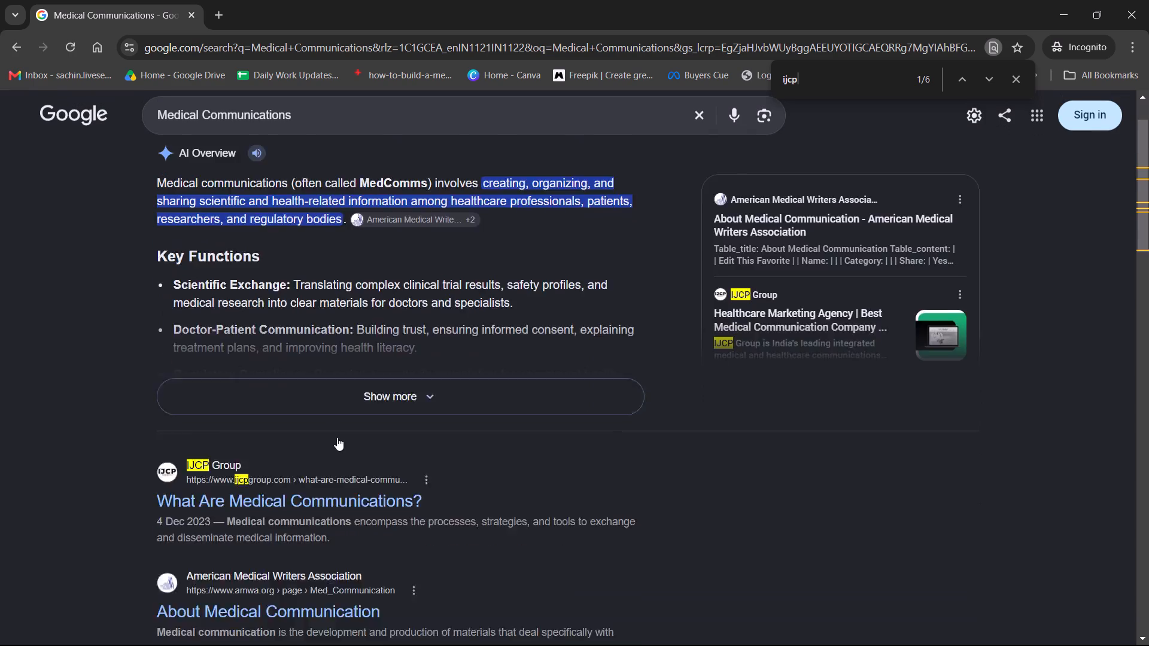
scroll(337, 437, "down", 2)
Copy the keyword "cme medical" from C21 of Main Ranking and search Google for it in the incognito window.
key("alt+Tab")
scroll(414, 444, "down", 3)
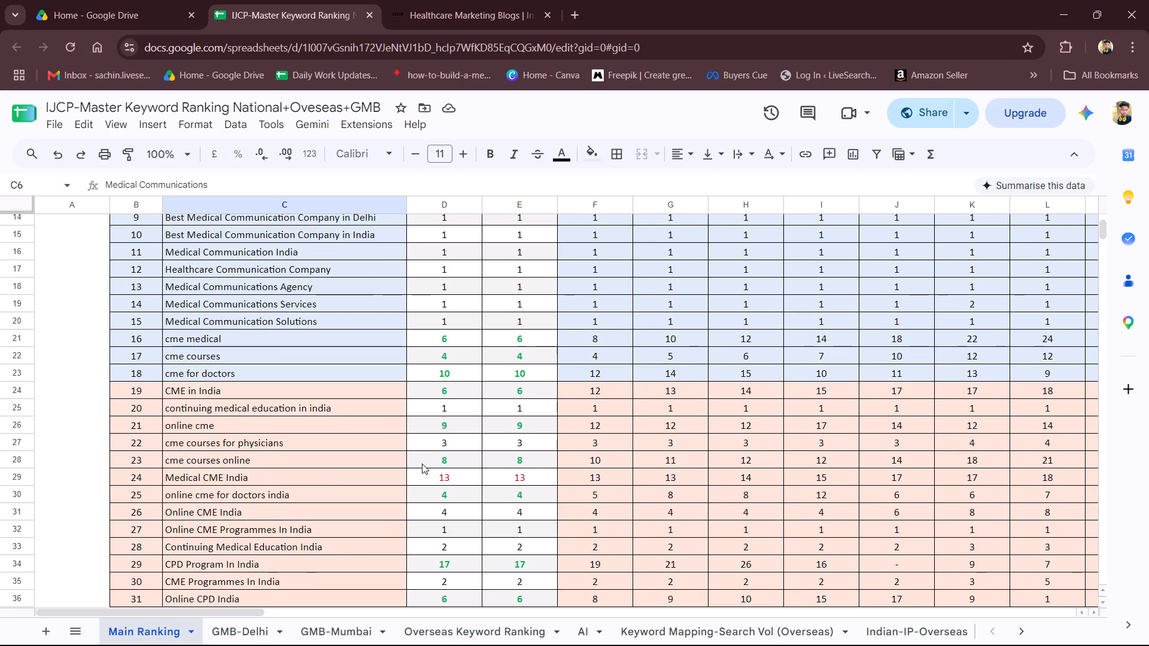
left_click(279, 343)
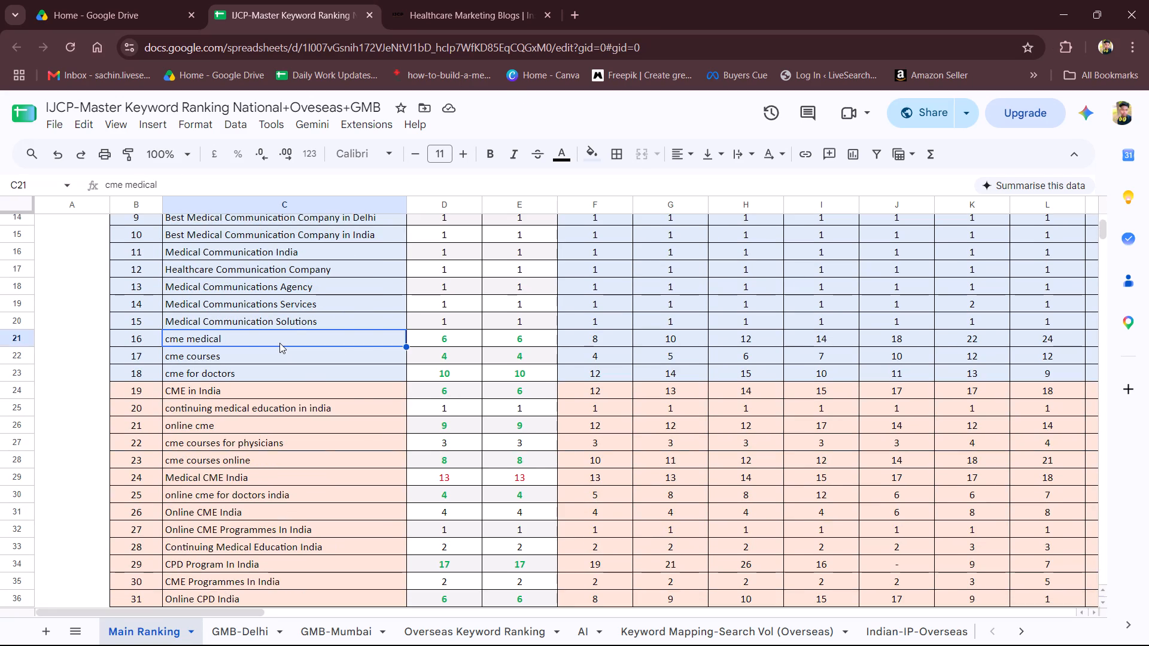
key("ctrl+c")
key("alt+Tab")
key("ctrl+e")
key("ctrl+v")
key("Return")
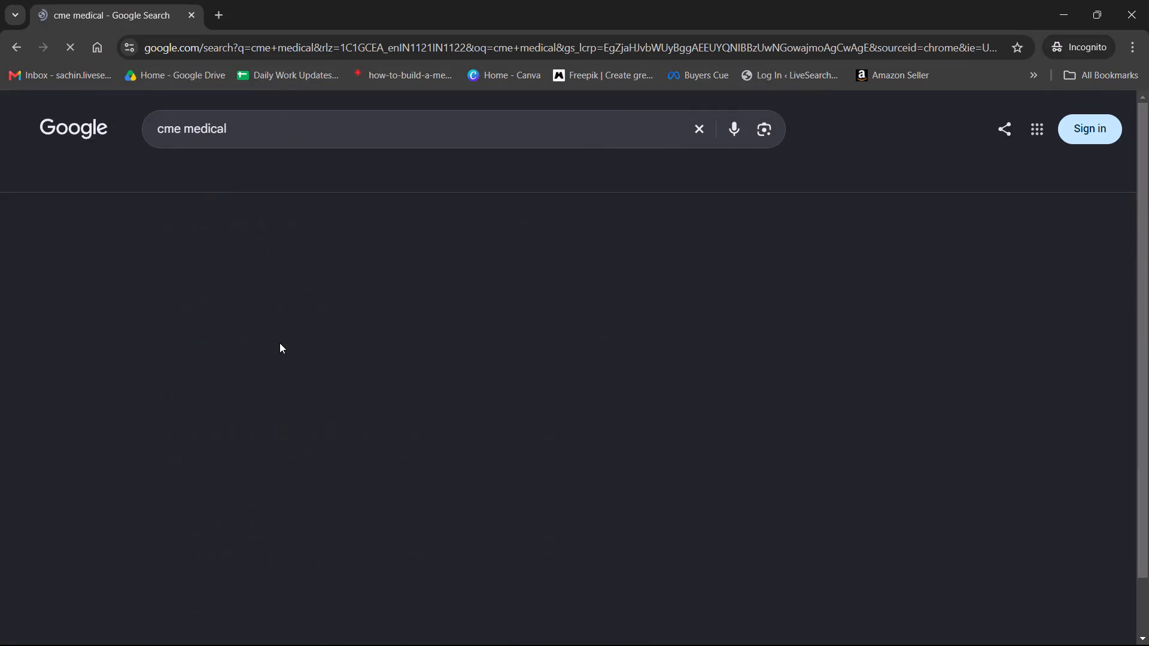
Locate the ijcp listing in the "cme medical" results and enter rank 7 in D21 under 04th Nov, 26.
key("ctrl+f")
scroll(418, 427, "down", 8)
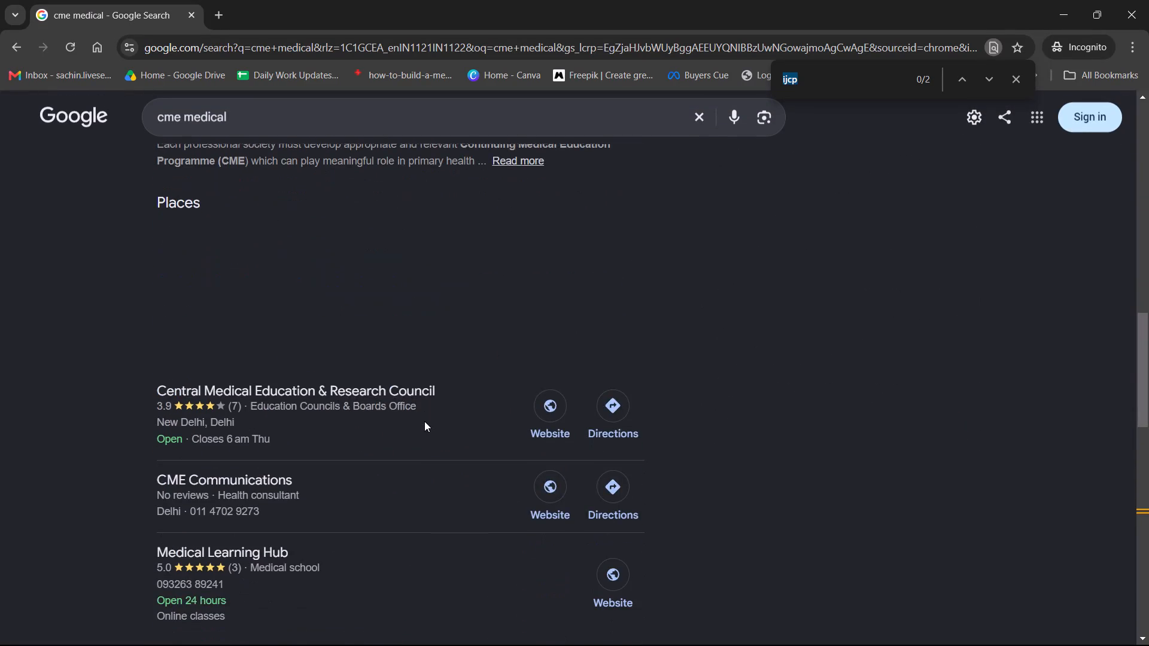
scroll(424, 421, "down", 5)
scroll(424, 421, "up", 2)
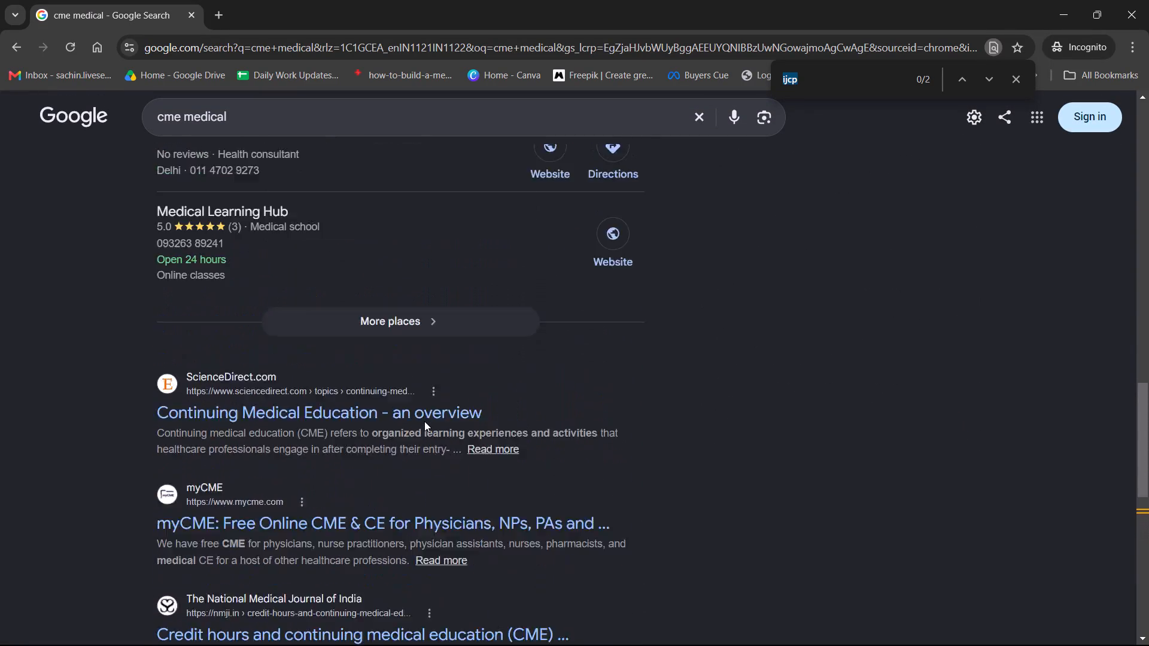
scroll(424, 421, "up", 2)
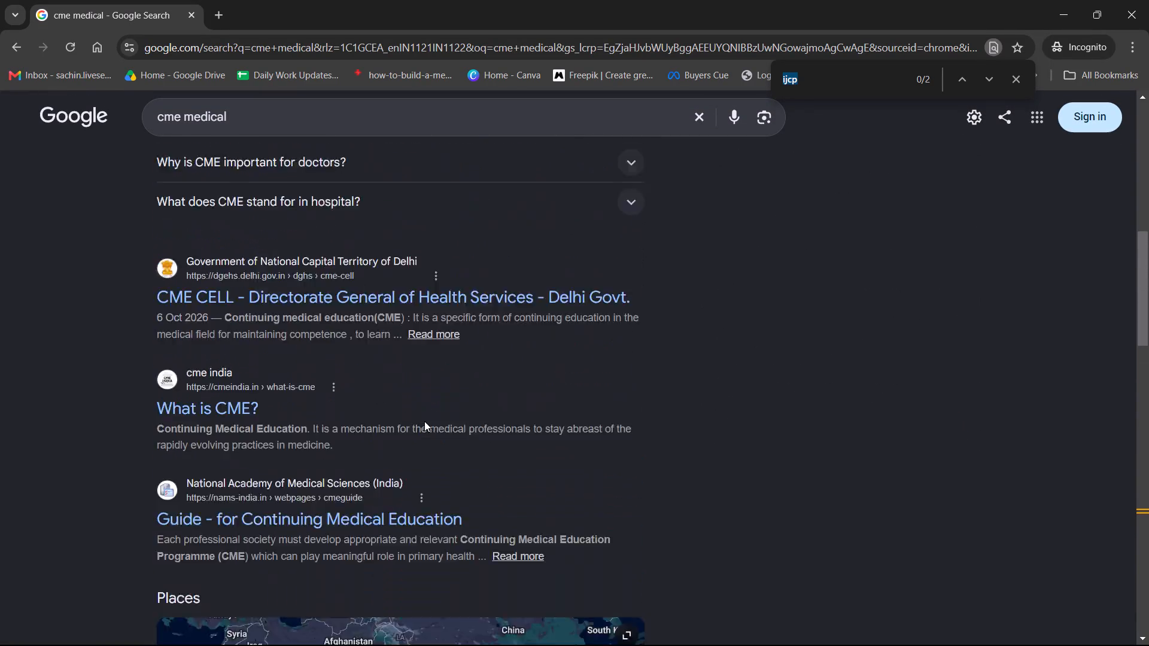
scroll(424, 421, "up", 1)
key("alt+Tab")
key("Tab")
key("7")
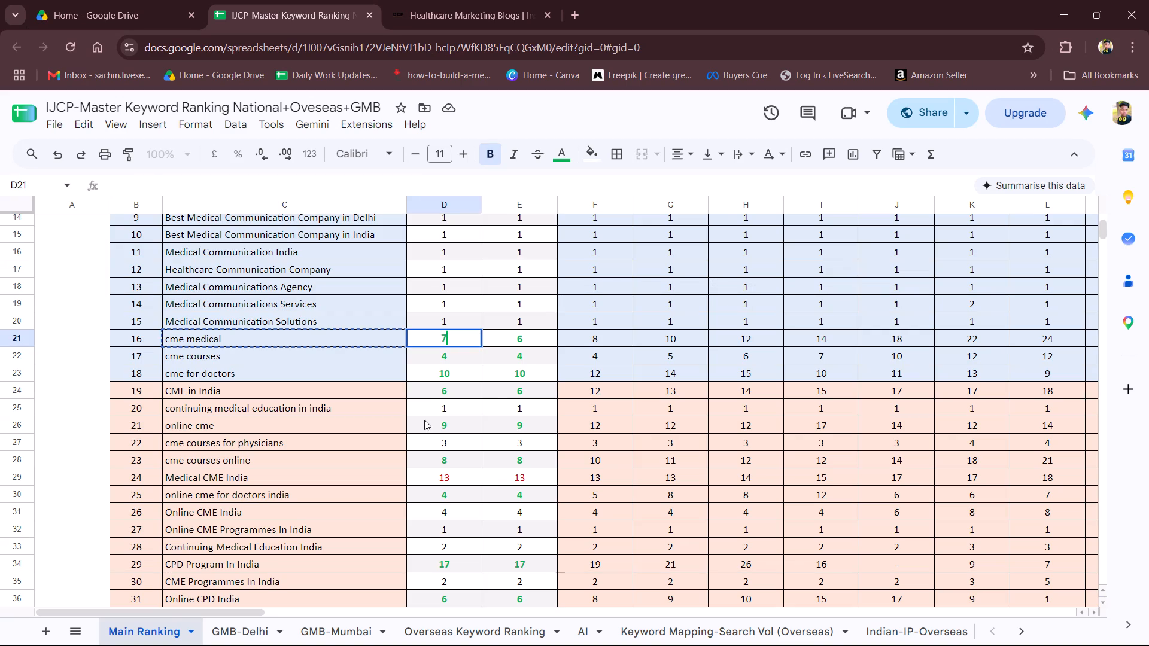
Search Google in the incognito window for "cme courses", look for IJCP's position, and enter 3 as its ranking in D22.
left_click(251, 358)
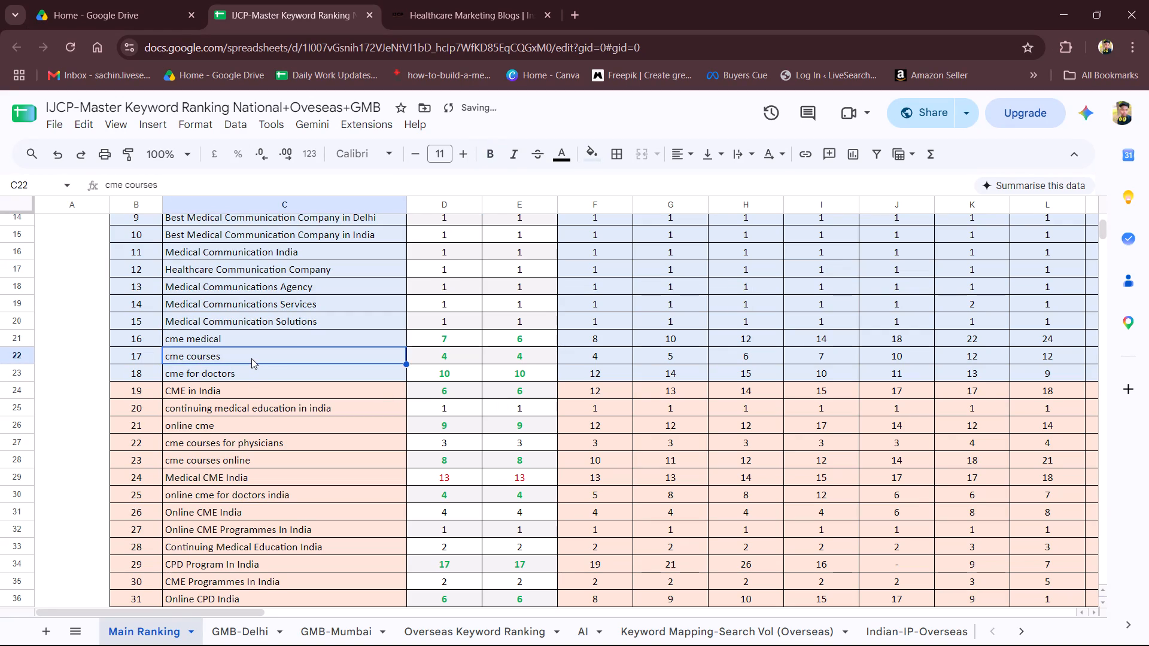
key("ctrl+c")
key("alt+Tab")
key("ctrl+e")
key("ctrl+v")
key("Return")
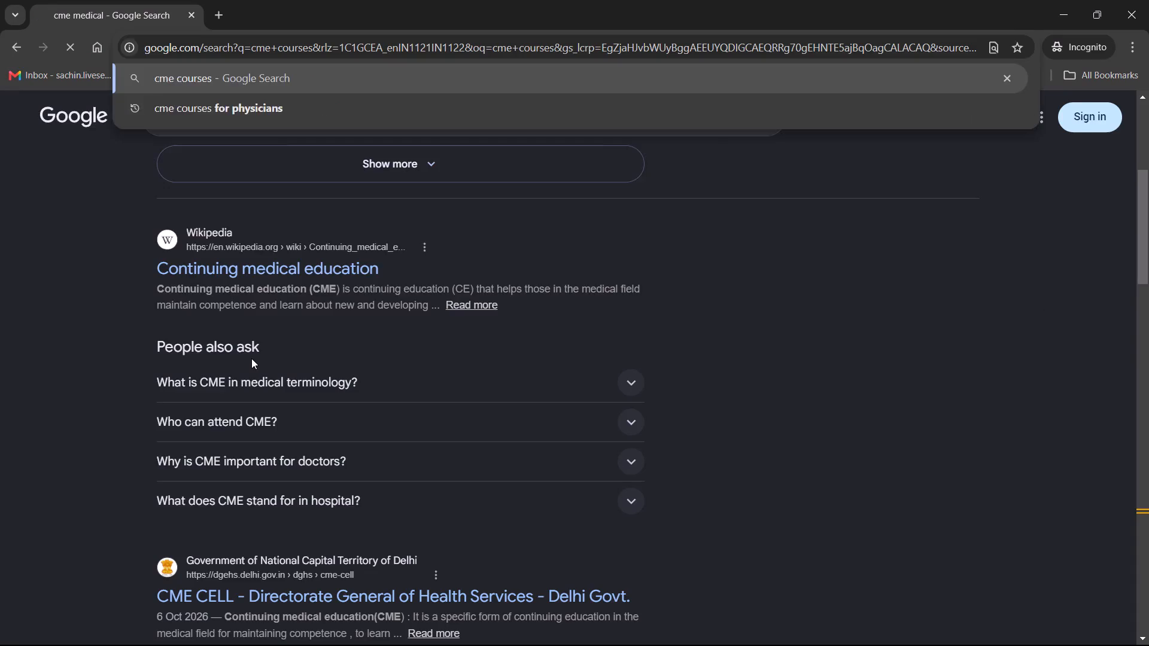
key("ctrl+f")
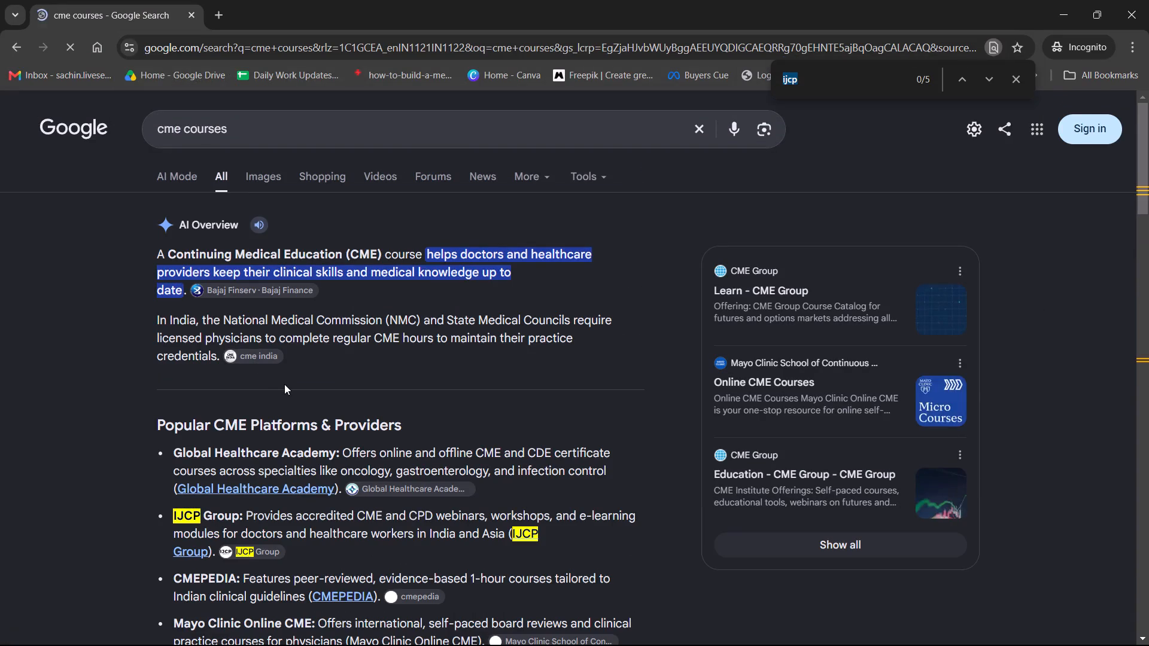
scroll(284, 384, "down", 9)
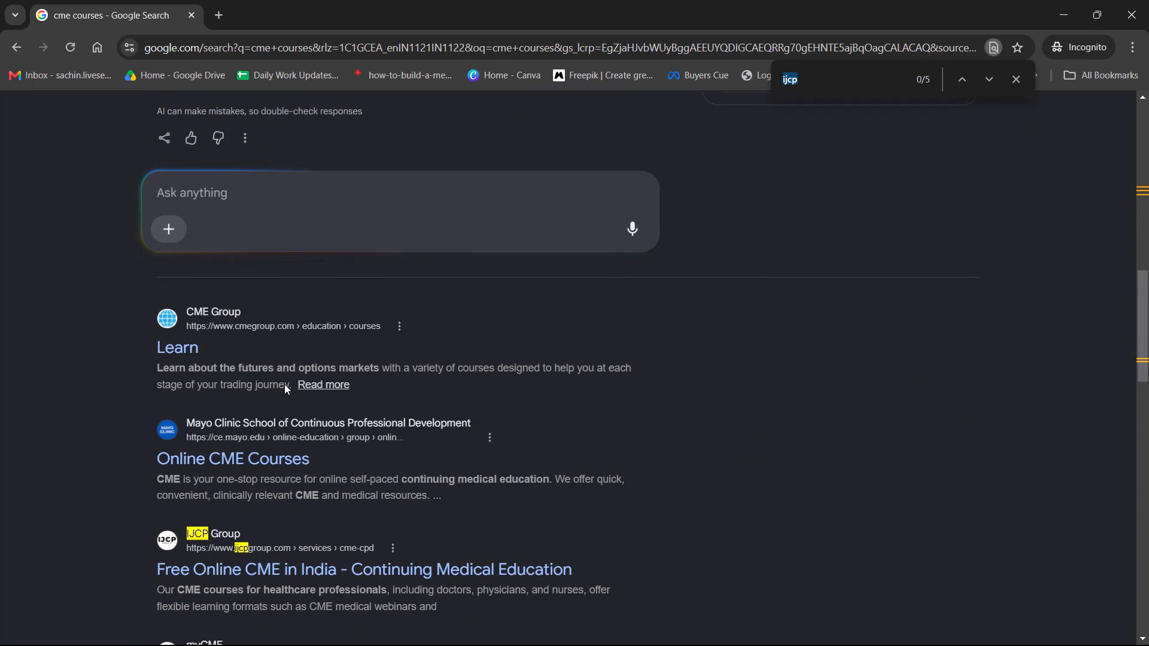
key("alt+Tab")
key("Tab")
key("3")
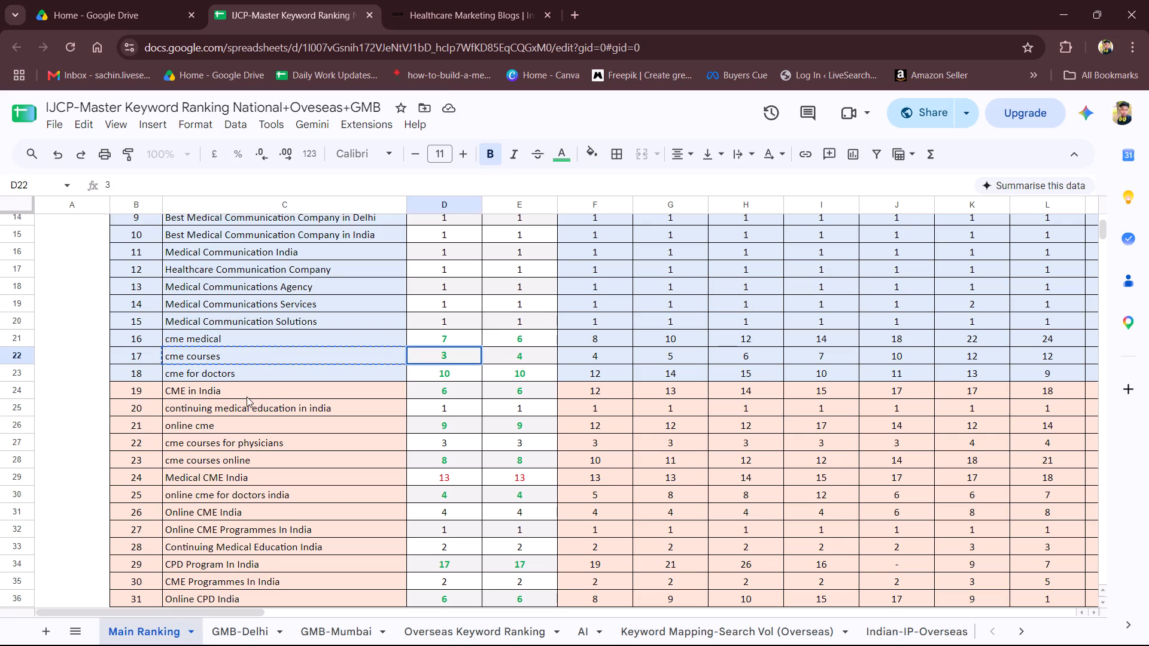
Search Google in the incognito window for "cme for doctors", look for IJCP's position, and enter 8 as its ranking in D23.
left_click(250, 379)
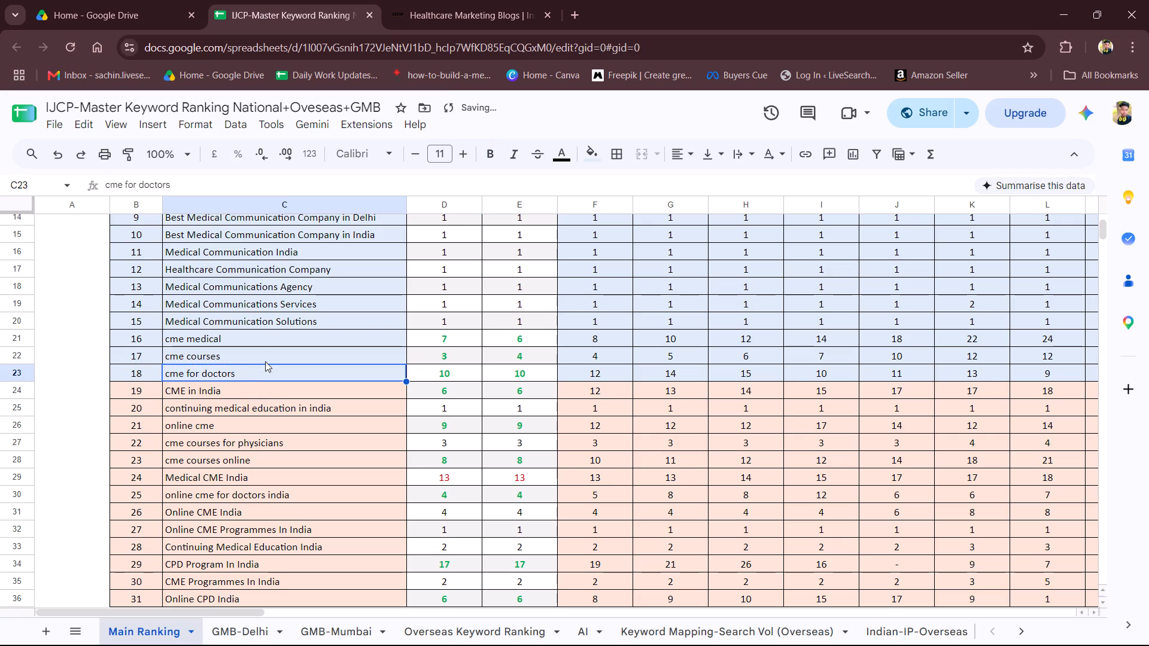
left_click(270, 356)
left_click(277, 368)
key("ctrl+c")
key("alt+Tab")
key("ctrl+e")
key("ctrl+v")
key("Return")
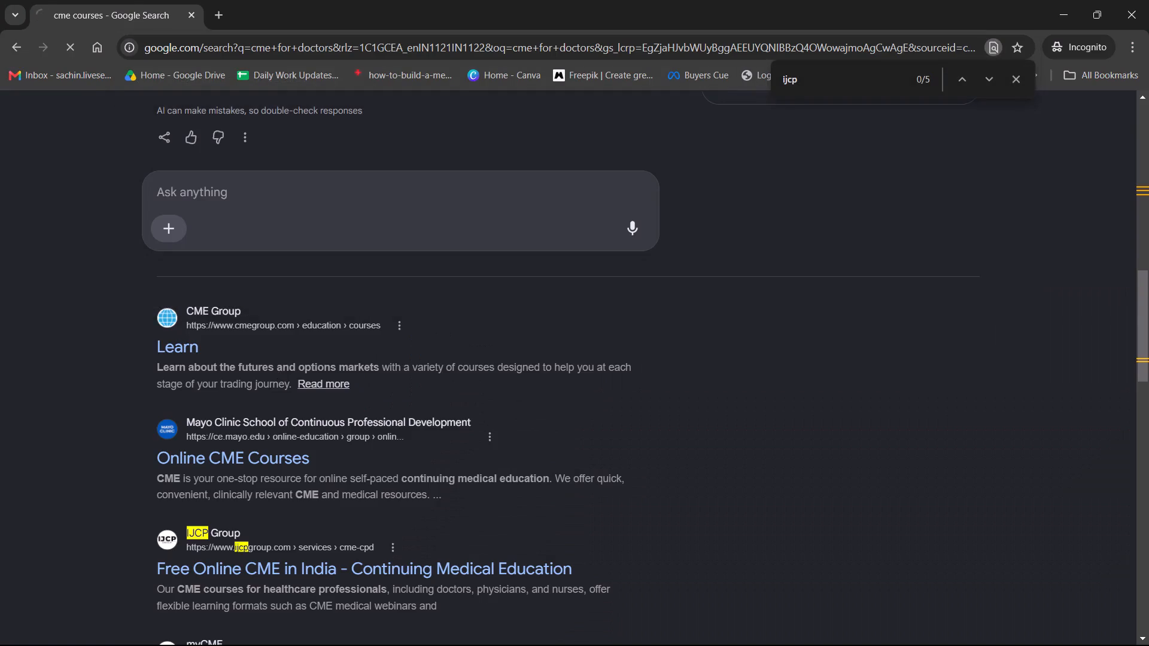
key("ctrl+f")
scroll(438, 427, "down", 8)
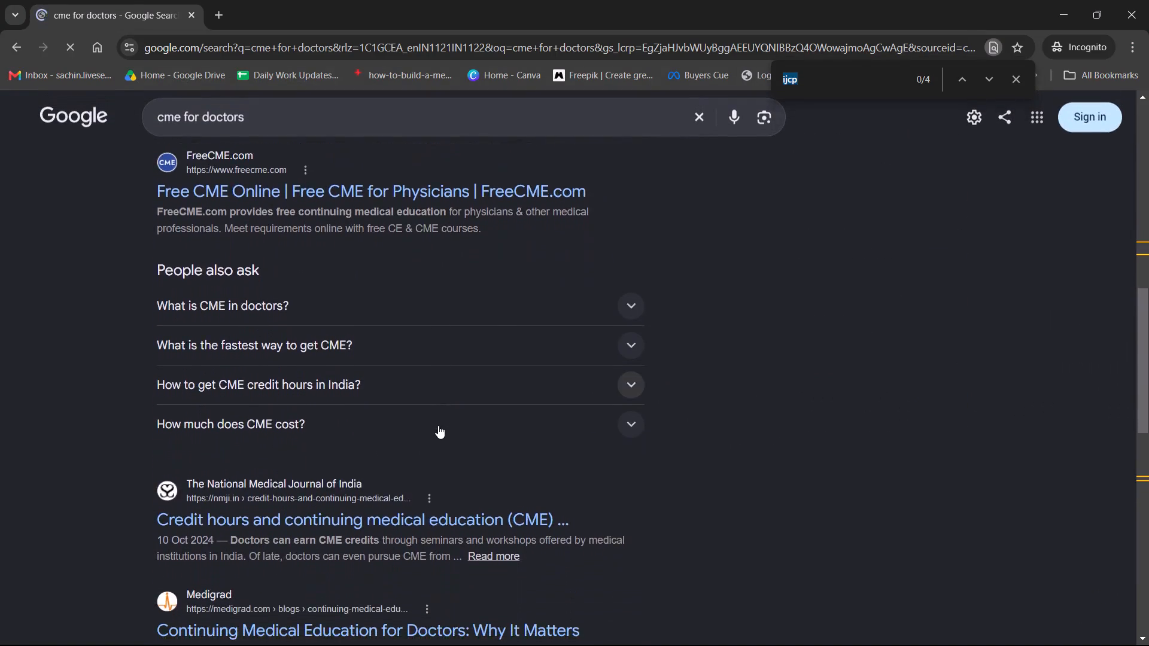
scroll(438, 425, "up", 9)
scroll(438, 425, "down", 1)
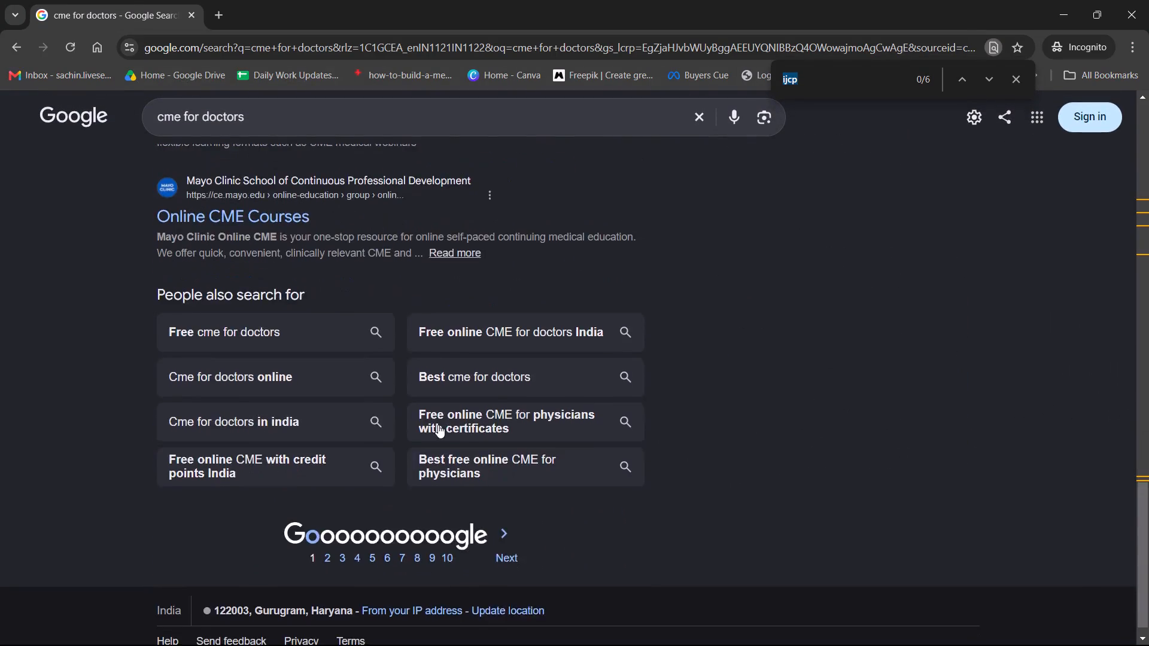
scroll(438, 425, "down", 1)
key("alt+Tab")
key("Tab")
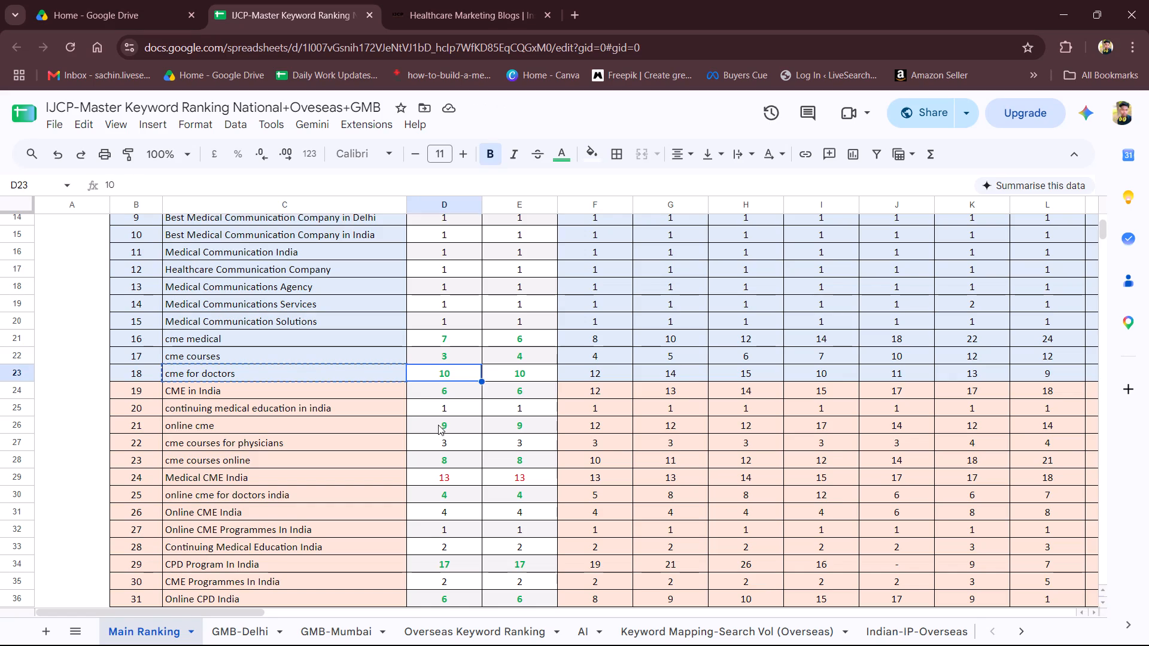
key("8")
Search Google for "CME in India", look for IJCP through the second results page, and enter 12 as its ranking in D24.
left_click(317, 386)
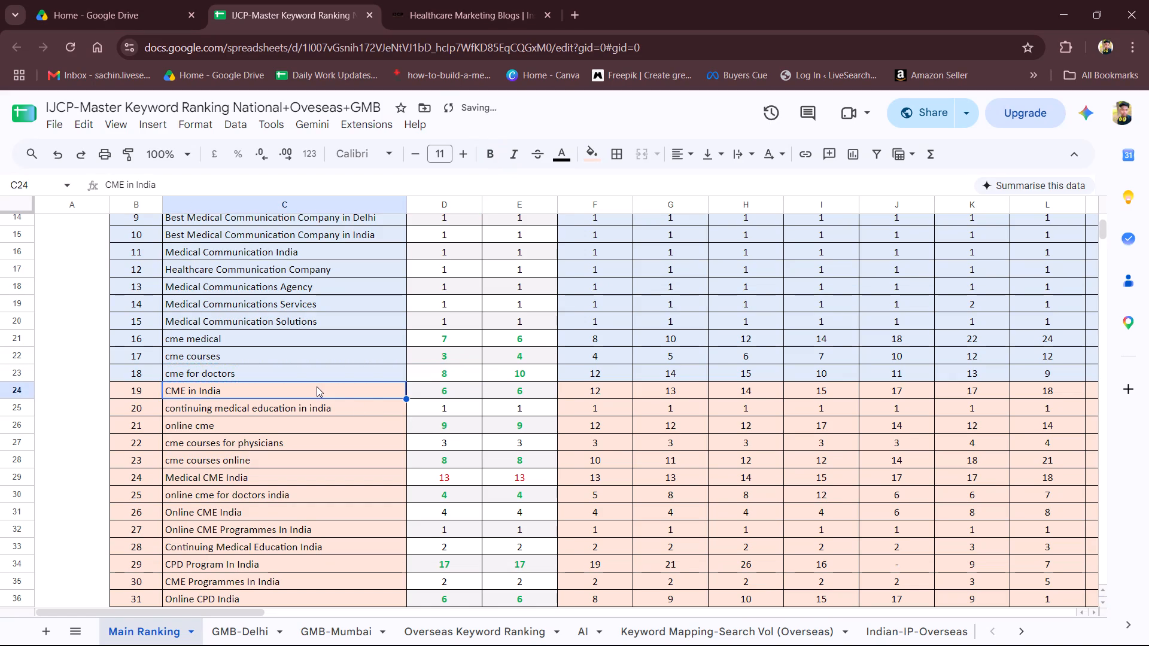
key("ctrl+c")
key("alt+Tab")
key("ctrl+e")
key("ctrl+v")
key("Return")
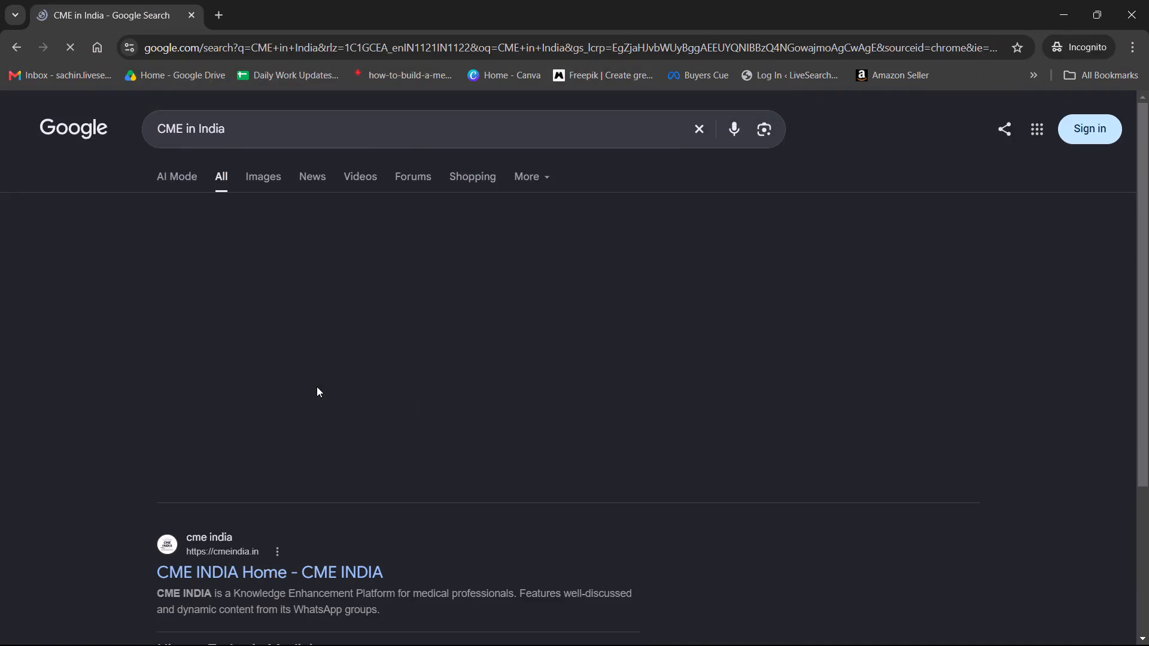
key("ctrl+f")
scroll(400, 450, "down", 12)
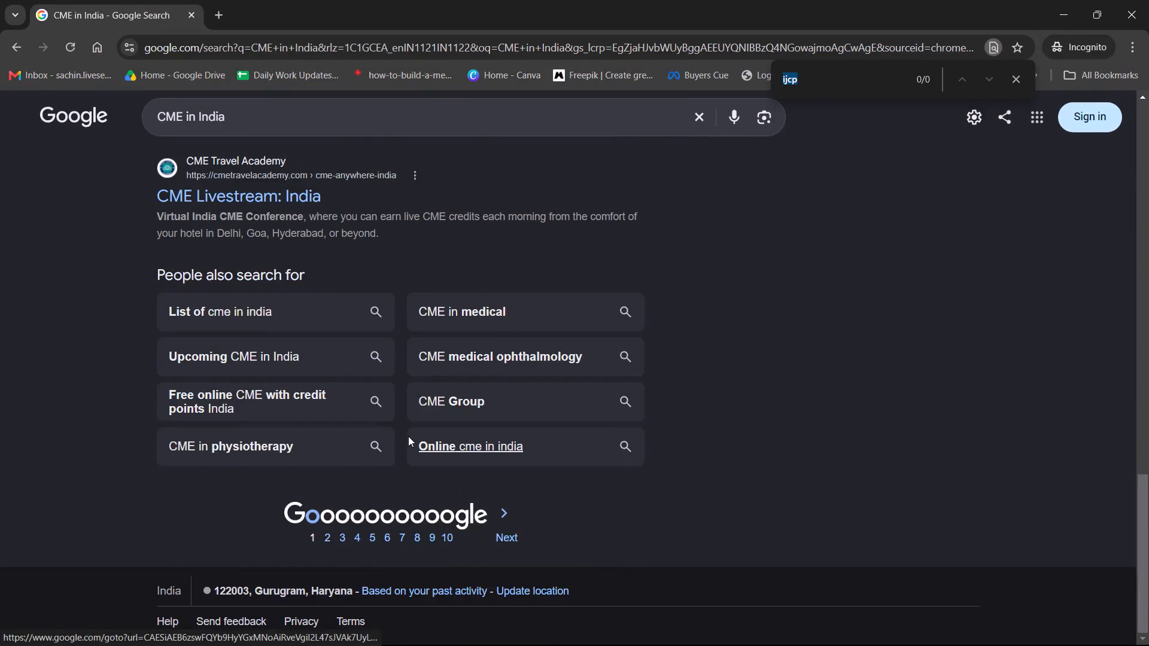
scroll(409, 434, "up", 8)
scroll(409, 434, "down", 18)
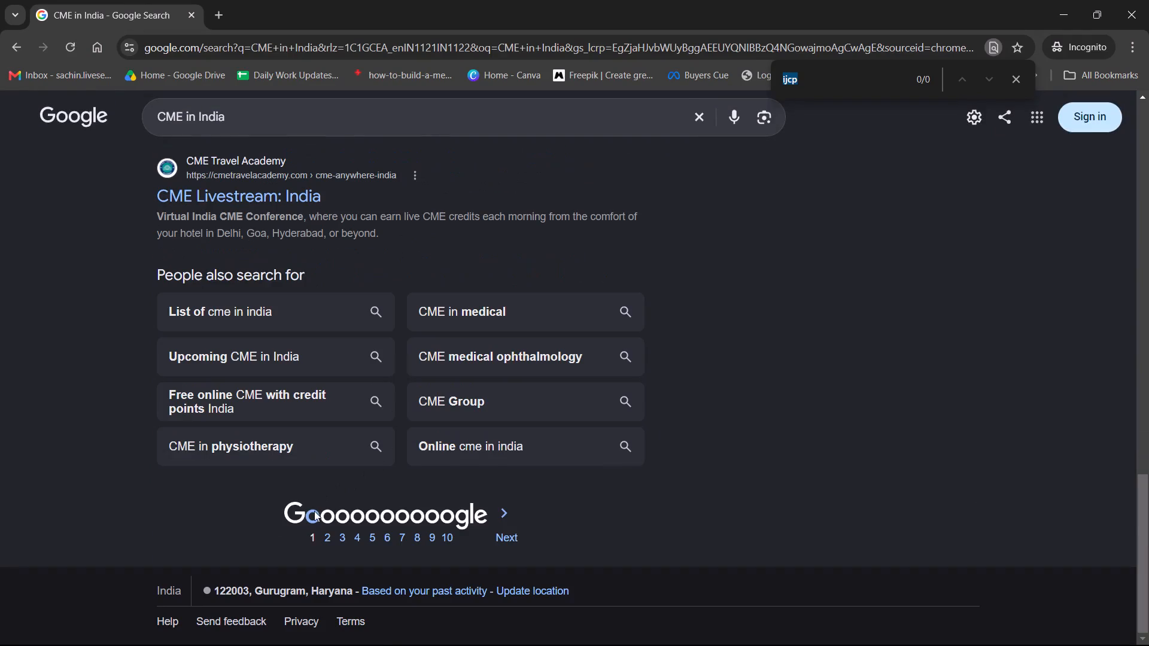
left_click(325, 530)
key("ctrl+f")
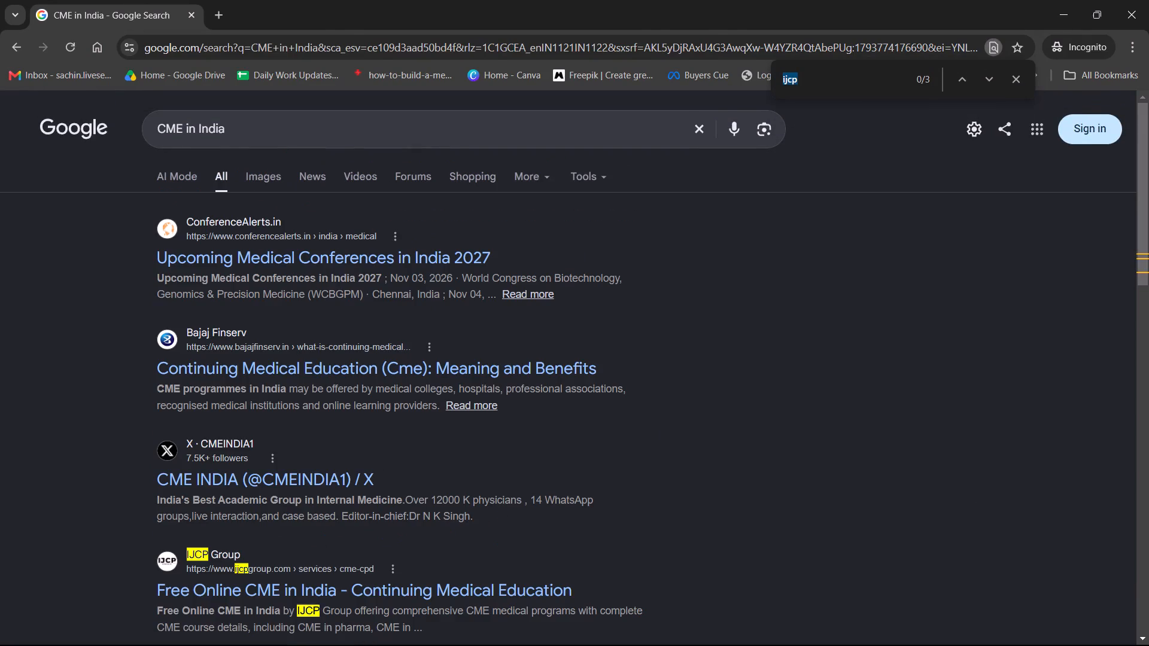
key("alt+Tab")
key("alt+Tab")
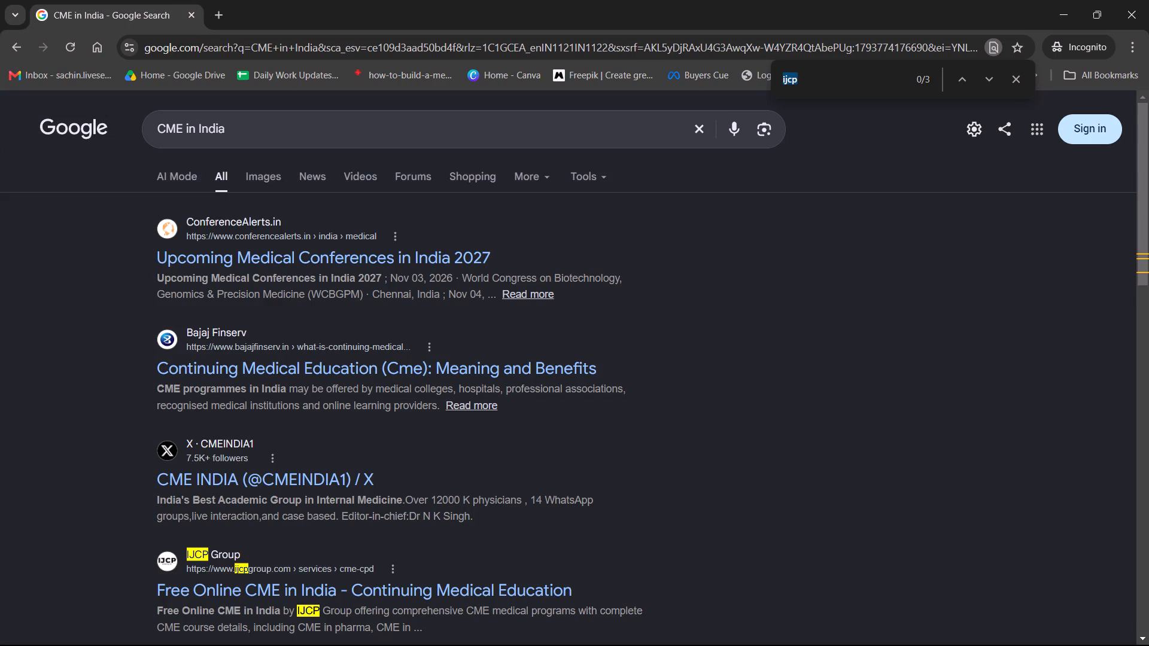
key("alt+Tab")
key("Tab")
key("Tab")
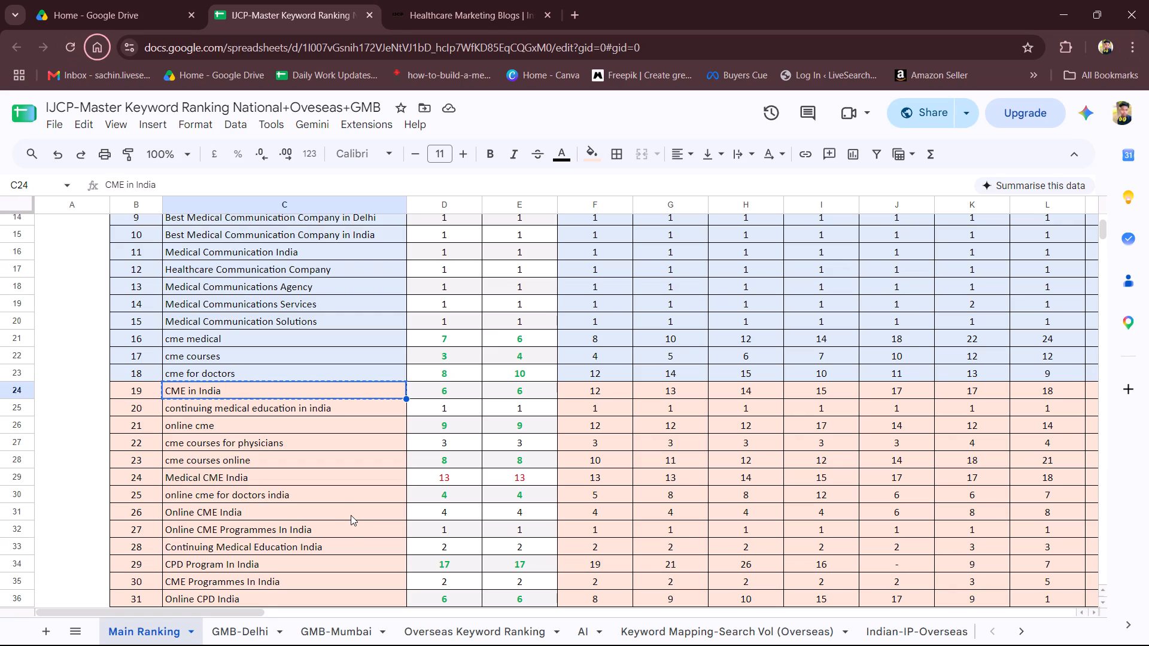
left_click(424, 393)
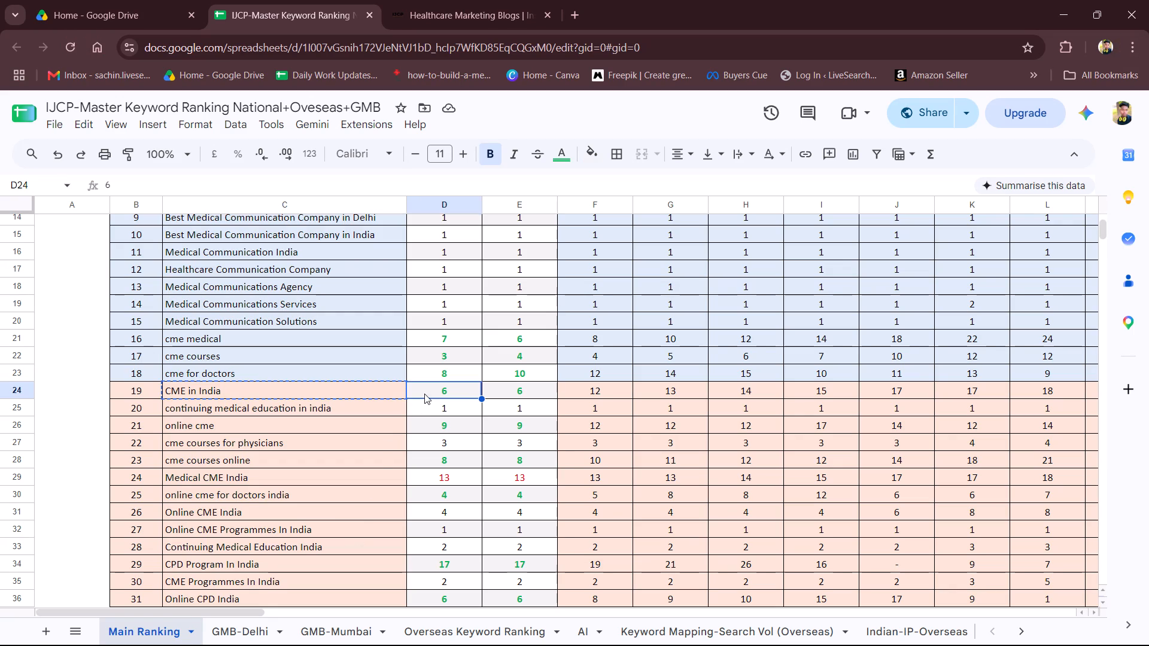
type("12")
Search Google in the incognito window for "online cme", look for IJCP's position, and enter 4 as its ranking in D26.
left_click(326, 427)
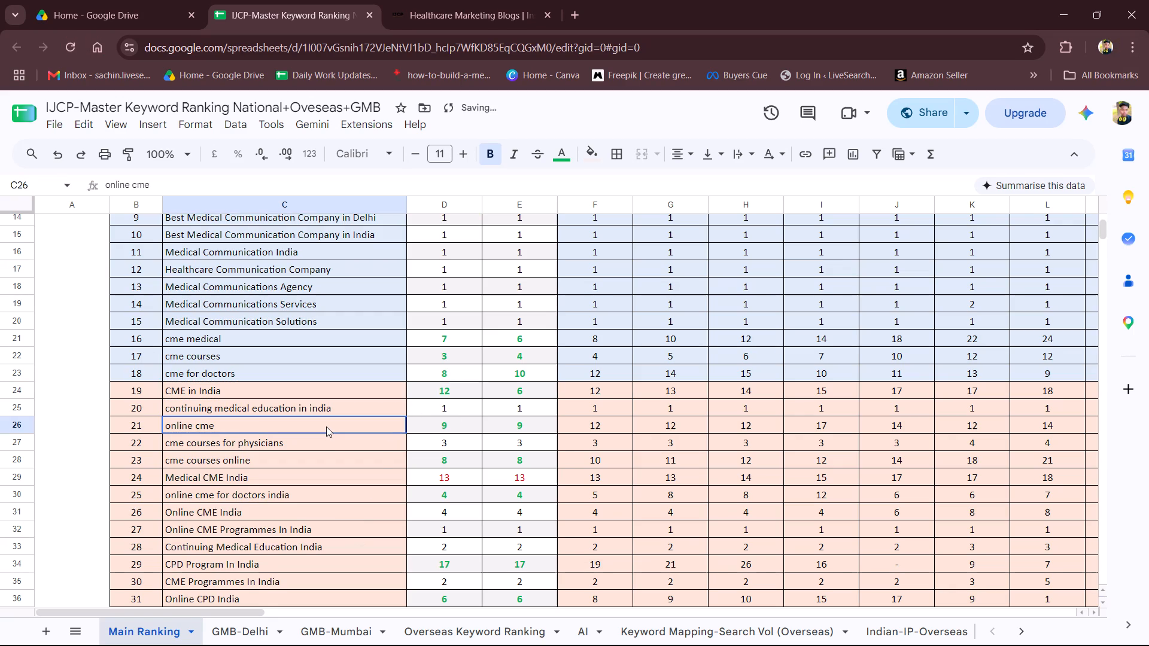
key("ctrl+c")
key("alt+Tab")
key("ctrl+e")
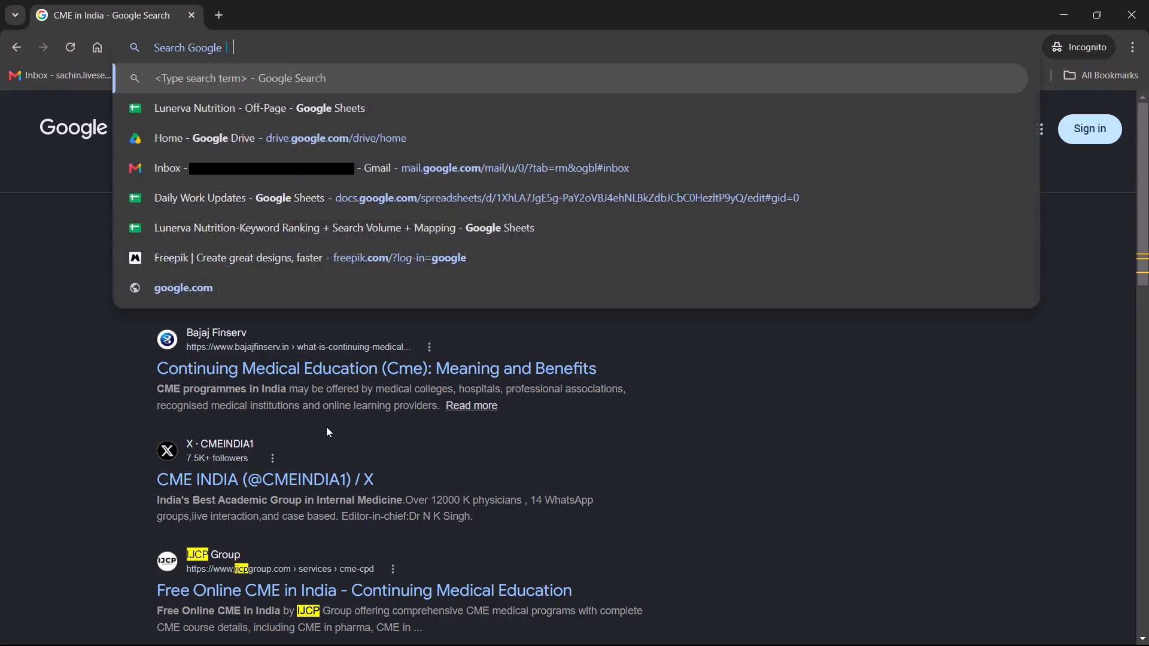
key("ctrl+v")
key("Return")
key("ctrl+f")
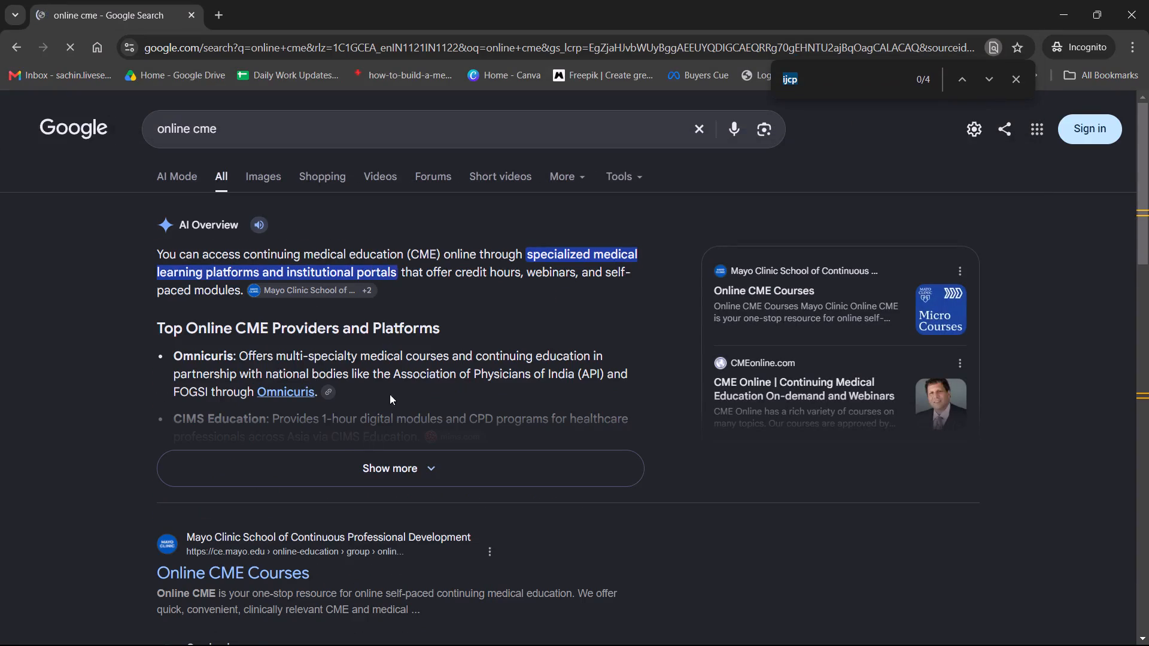
scroll(398, 394, "down", 7)
key("alt+Tab")
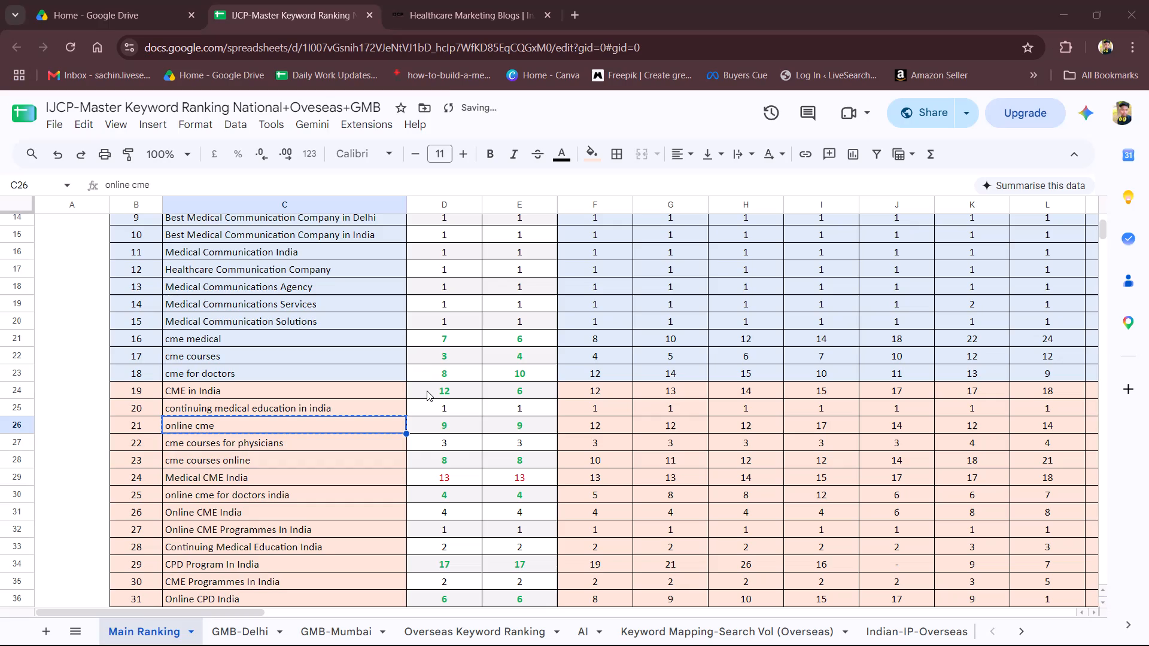
key("Tab")
key("4")
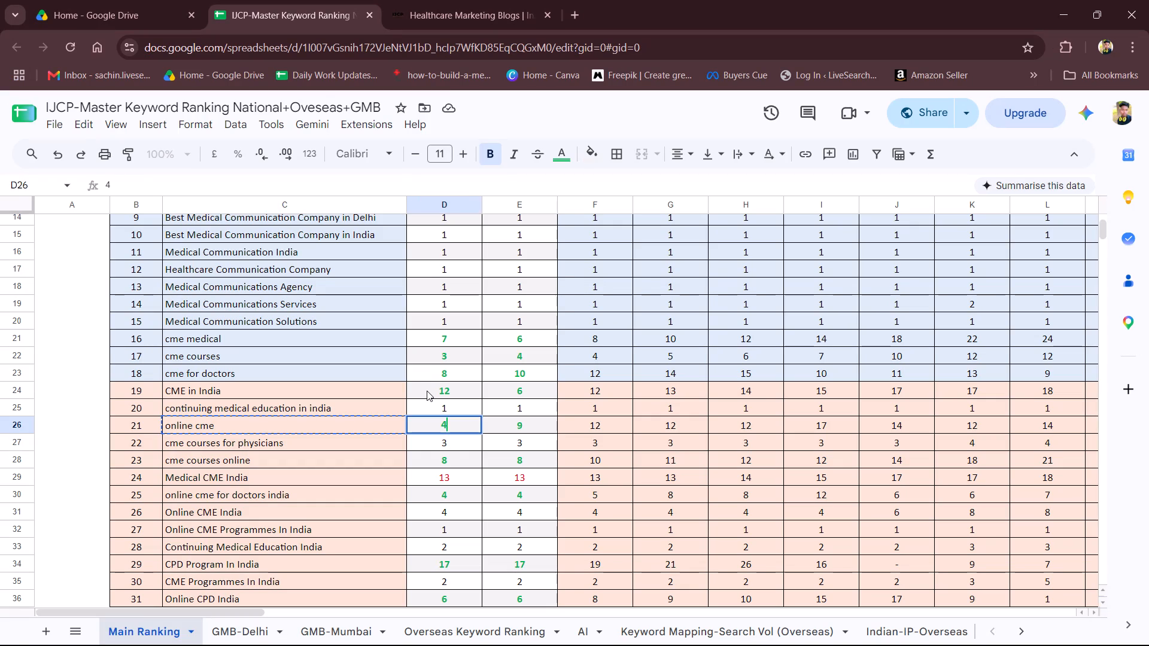
Search Google in the incognito window for "cme courses online", look for IJCP's position, and enter 4 as its ranking in D28.
left_click(279, 460)
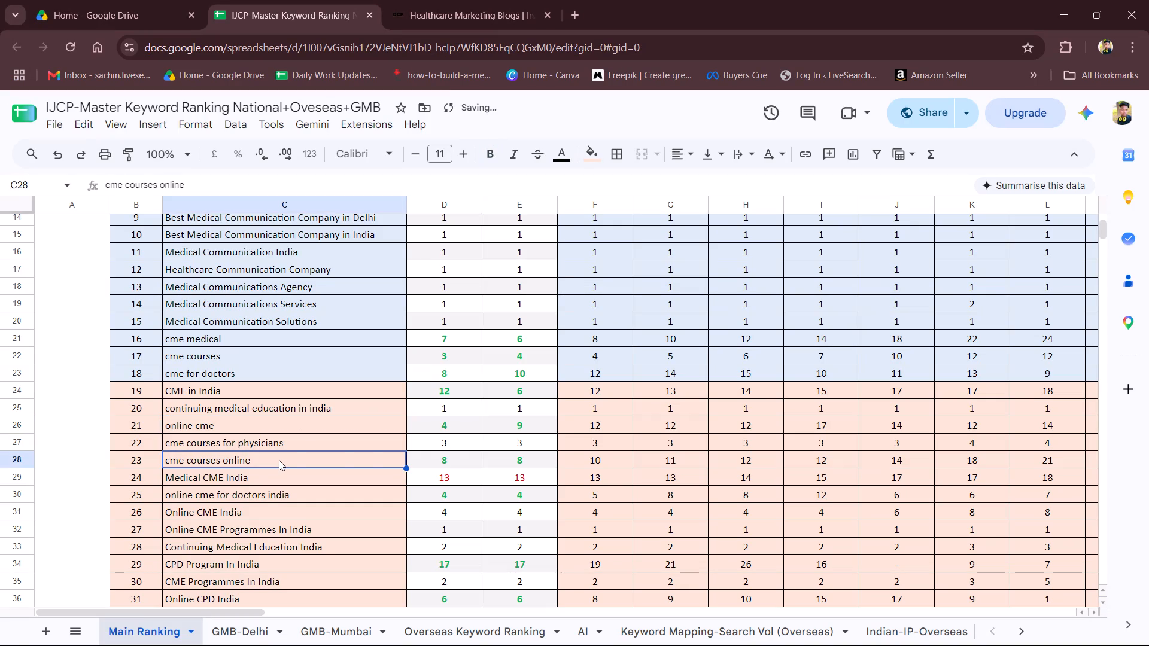
key("ctrl+c")
key("alt+Tab")
key("ctrl+e")
key("ctrl+v")
key("Return")
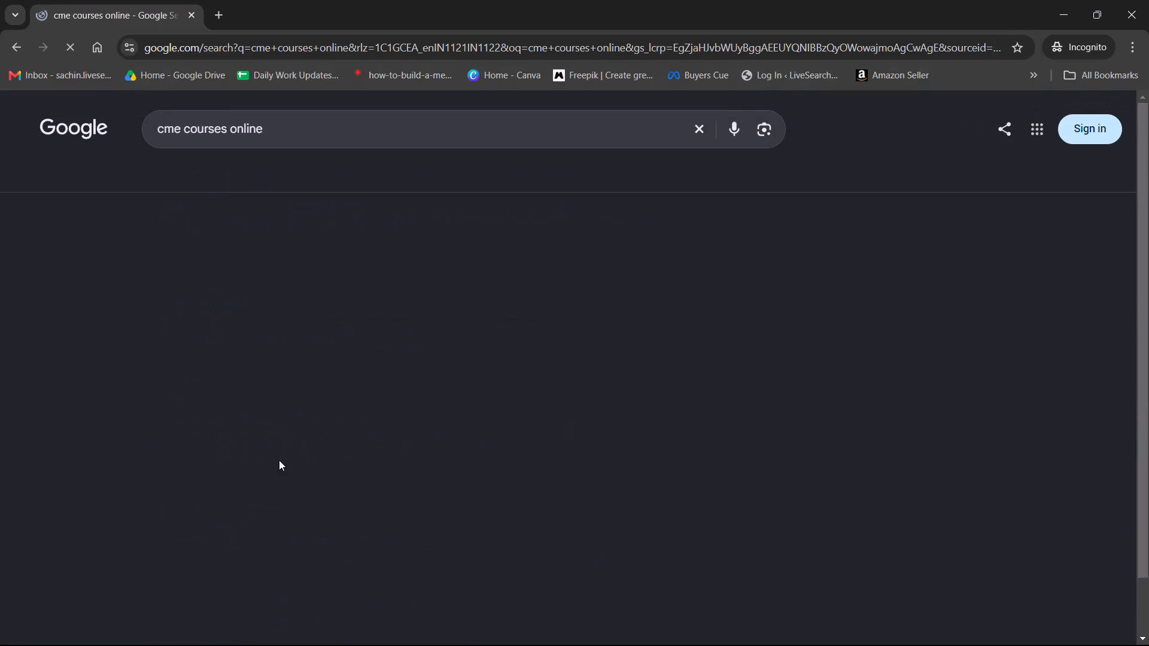
key("ctrl+f")
scroll(358, 492, "down", 12)
scroll(372, 472, "up", 9)
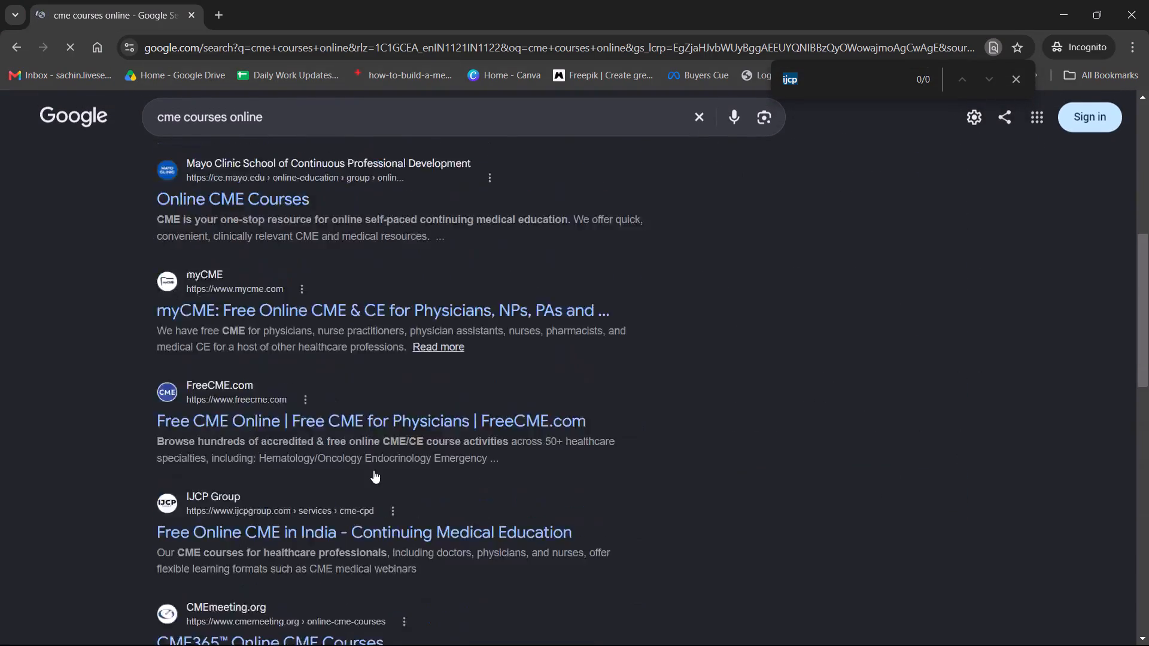
scroll(373, 470, "down", 11)
scroll(373, 470, "up", 8)
scroll(373, 470, "down", 4)
scroll(373, 470, "up", 7)
key("alt+Tab")
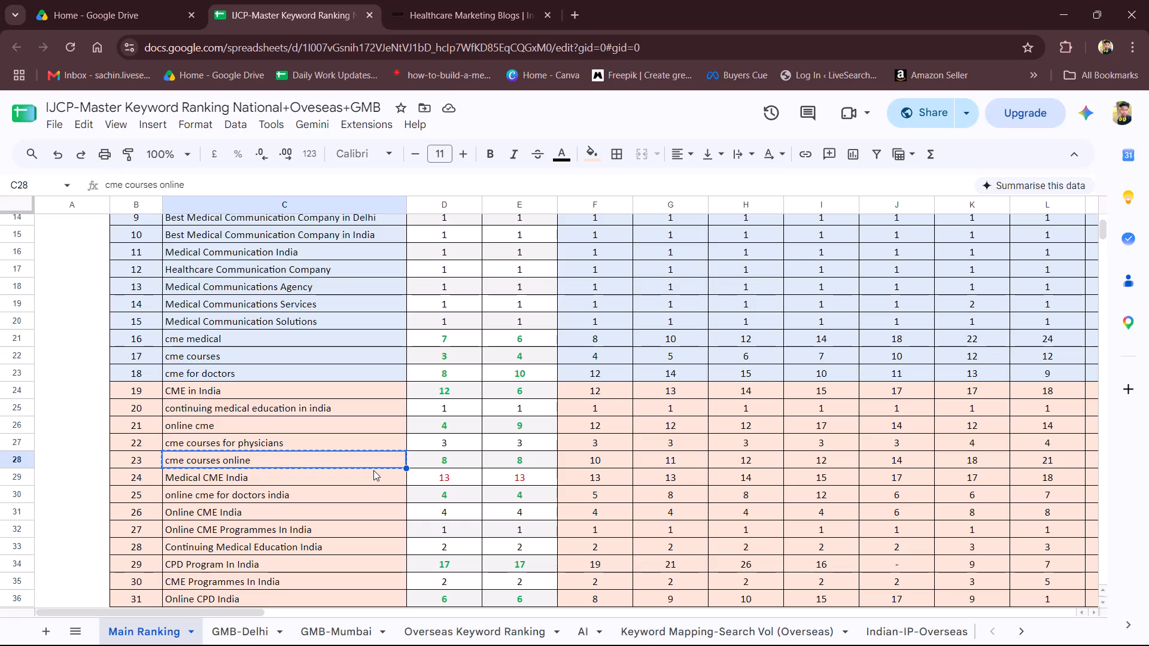
key("Tab")
key("4")
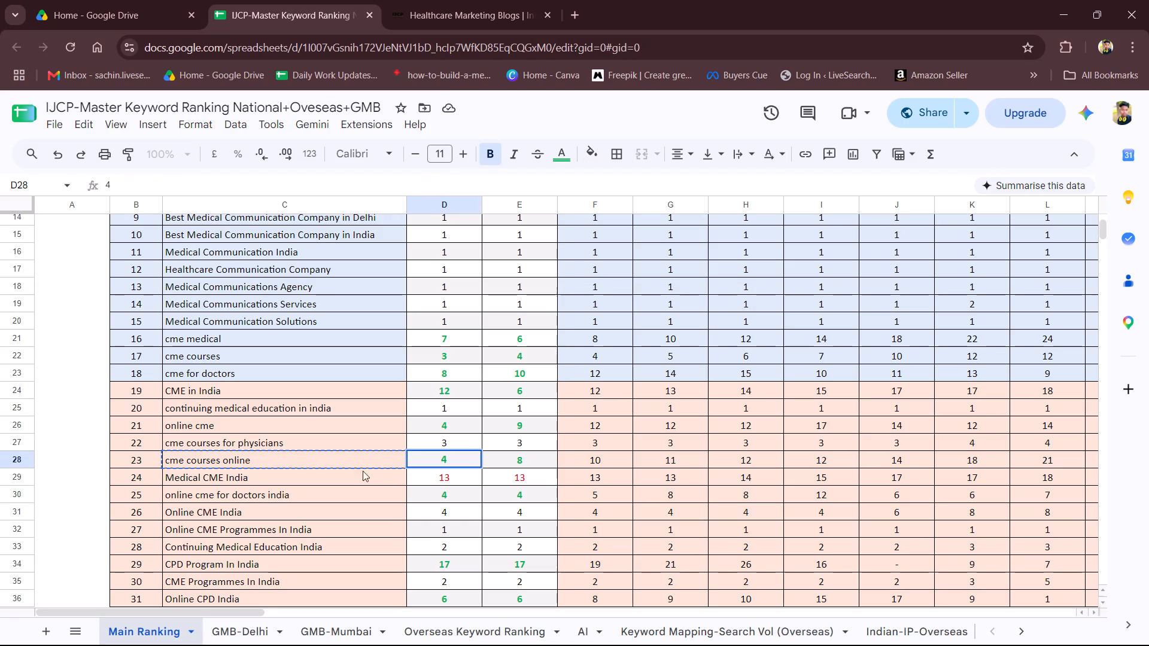
Search Google in the incognito window for "Medical CME India", look for IJCP's position, and enter 3 as its ranking in D29.
left_click(352, 471)
key("ctrl+c")
key("alt+Tab")
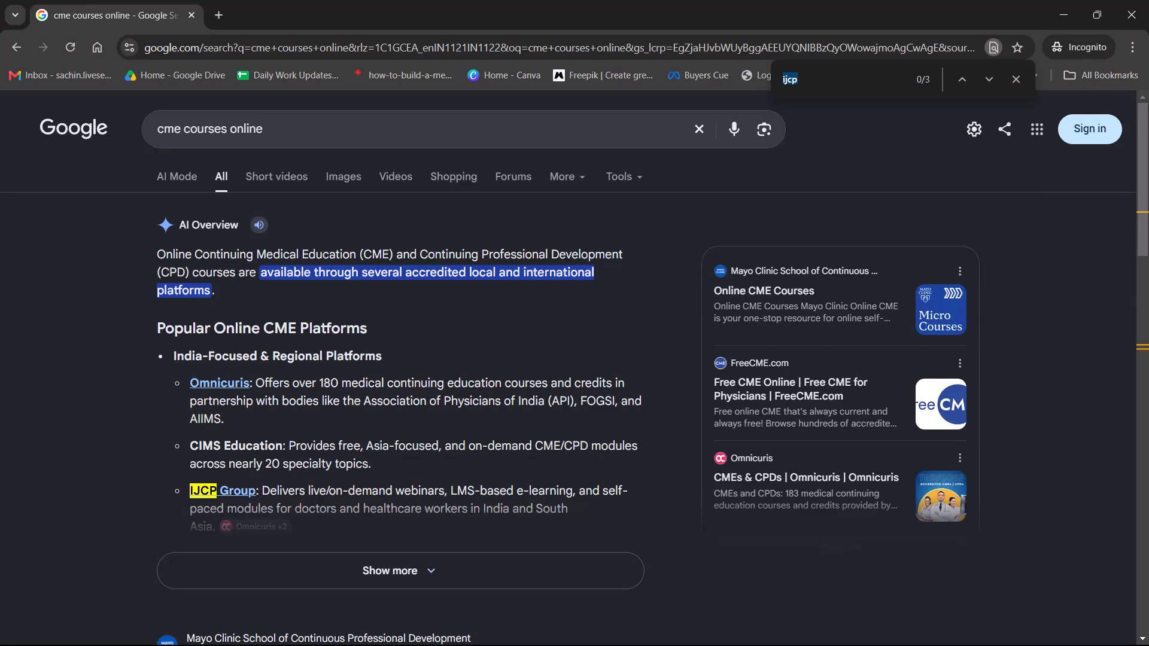
key("ctrl+e")
key("ctrl+v")
key("Return")
key("ctrl+f")
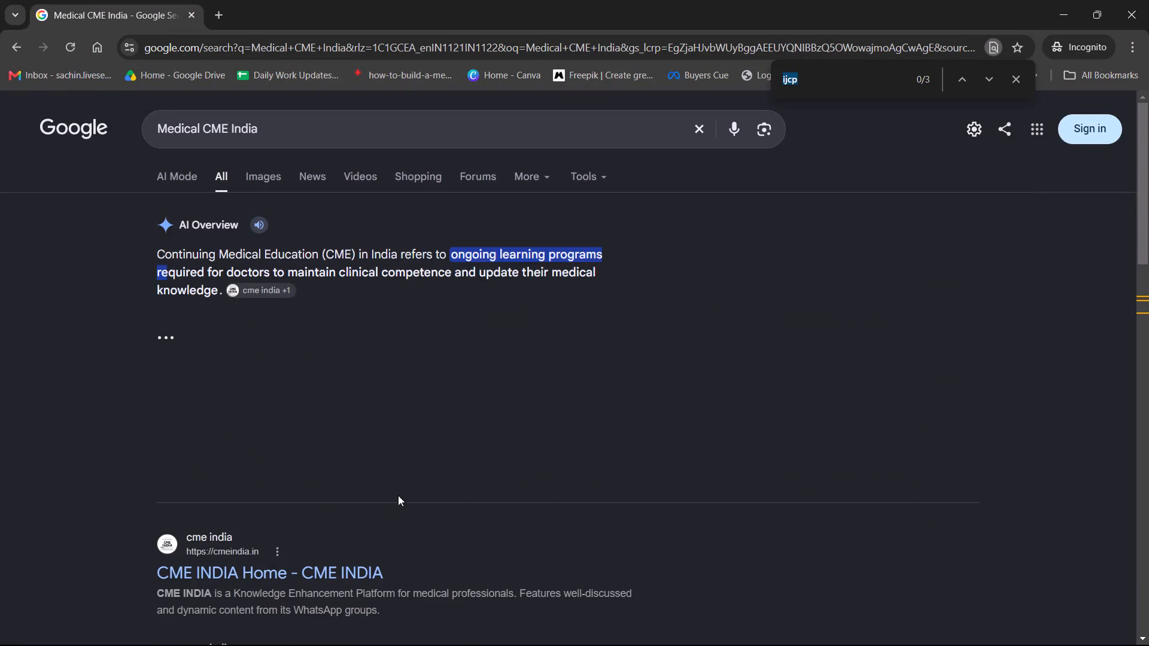
scroll(414, 468, "down", 4)
key("alt+Tab")
key("Tab")
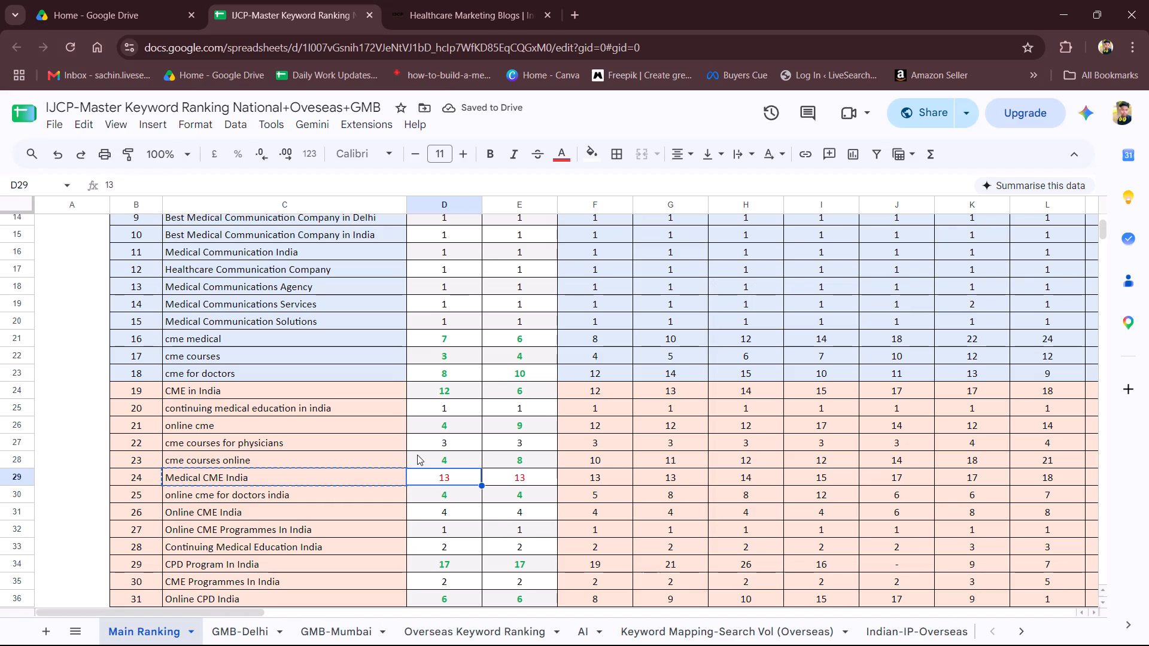
key("3")
Search Google in the incognito window for "online cme for doctors india", look for IJCP's position, and enter 2 as its ranking in D30.
left_click(298, 492)
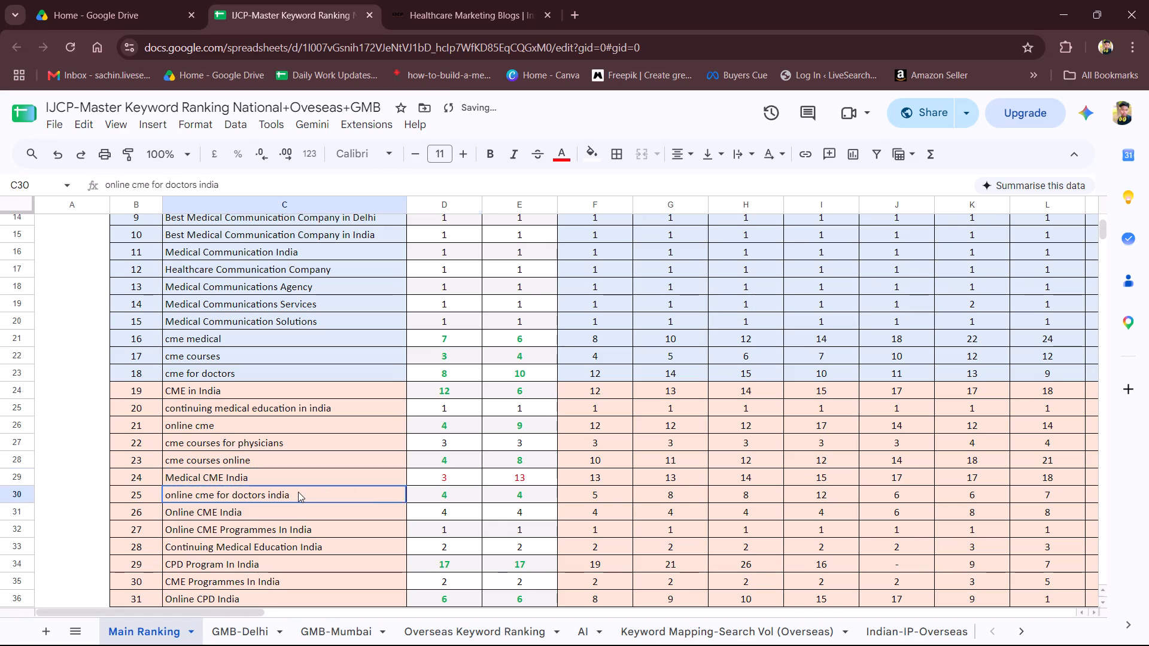
key("ctrl+c")
key("alt+Tab")
key("ctrl+e")
key("ctrl+v")
key("ctrl+Return")
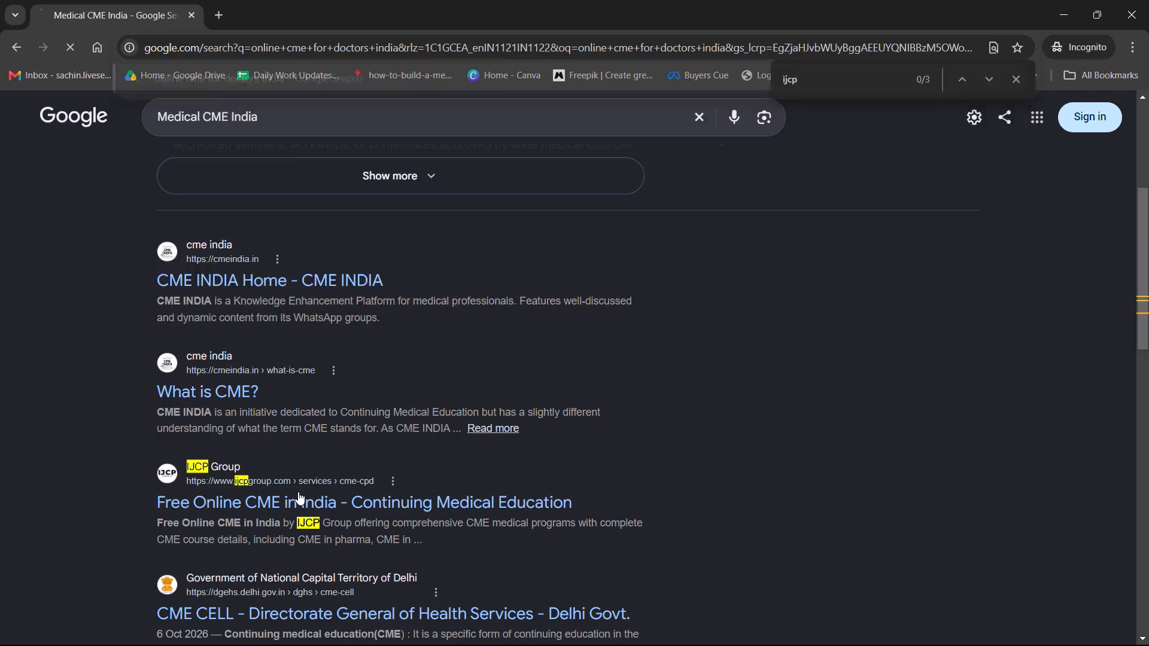
key("ctrl+f")
scroll(323, 534, "down", 6)
scroll(375, 483, "down", 2)
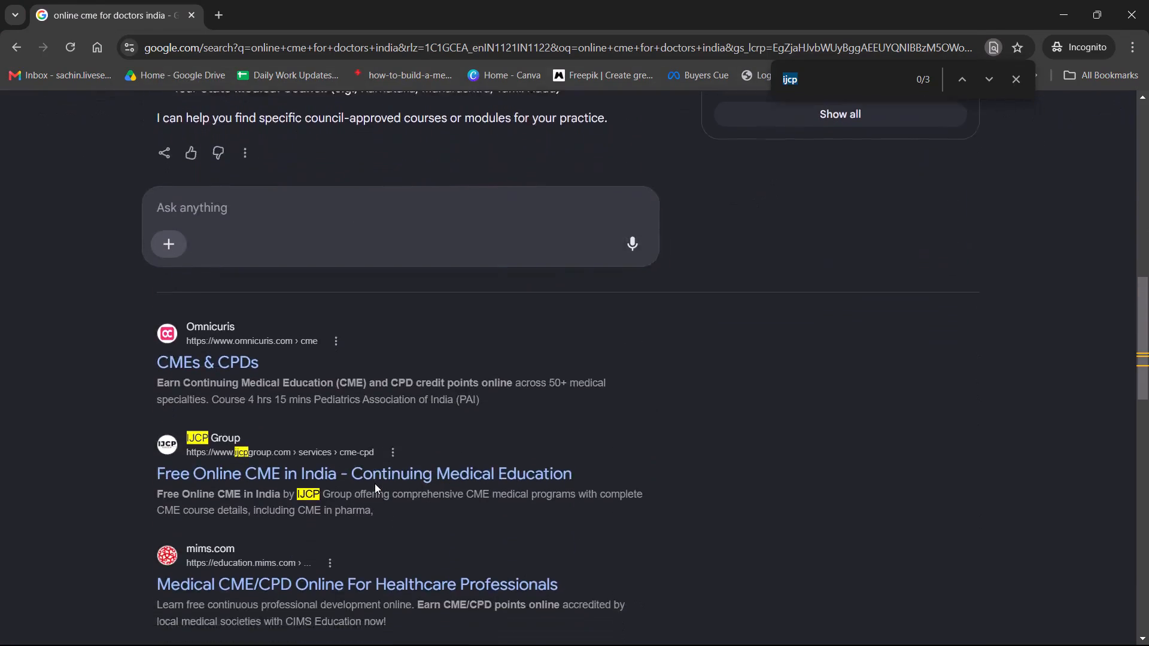
scroll(375, 483, "down", 1)
key("alt+Tab")
key("Tab")
key("2")
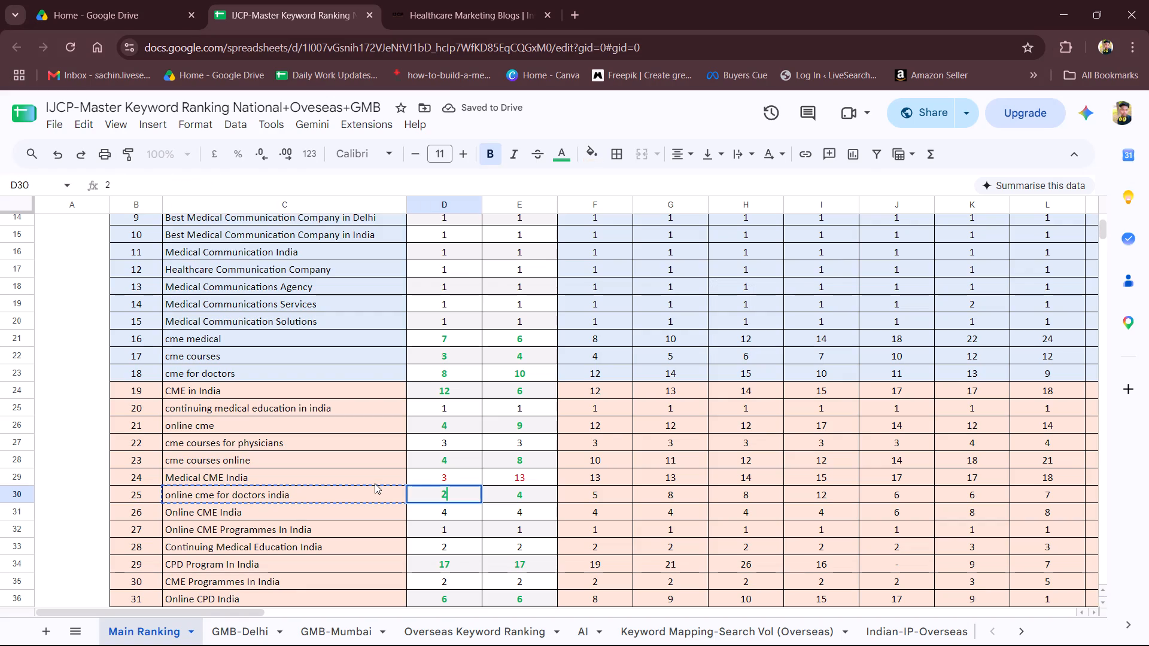
Search Google in the incognito window for "Online CME India", look for IJCP's position, and enter 1 as its ranking in D31.
left_click(307, 512)
key("ctrl+c")
key("alt+Tab")
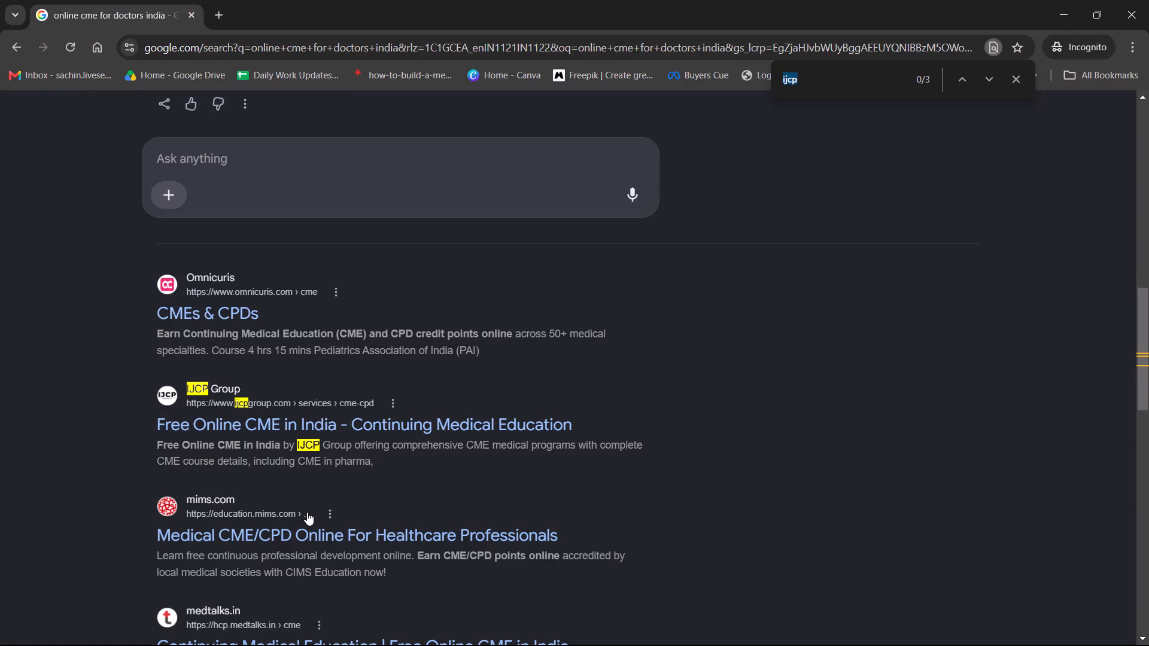
key("ctrl+e")
key("ctrl+v")
key("Return")
key("ctrl+f")
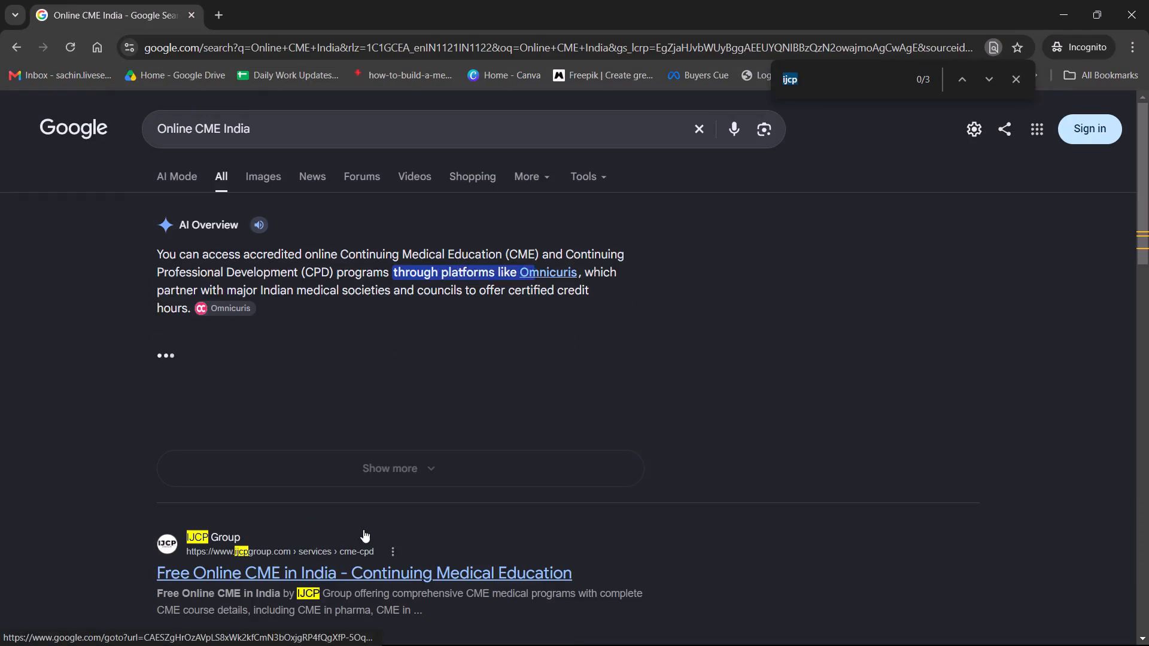
key("alt+Tab")
key("Tab")
key("1")
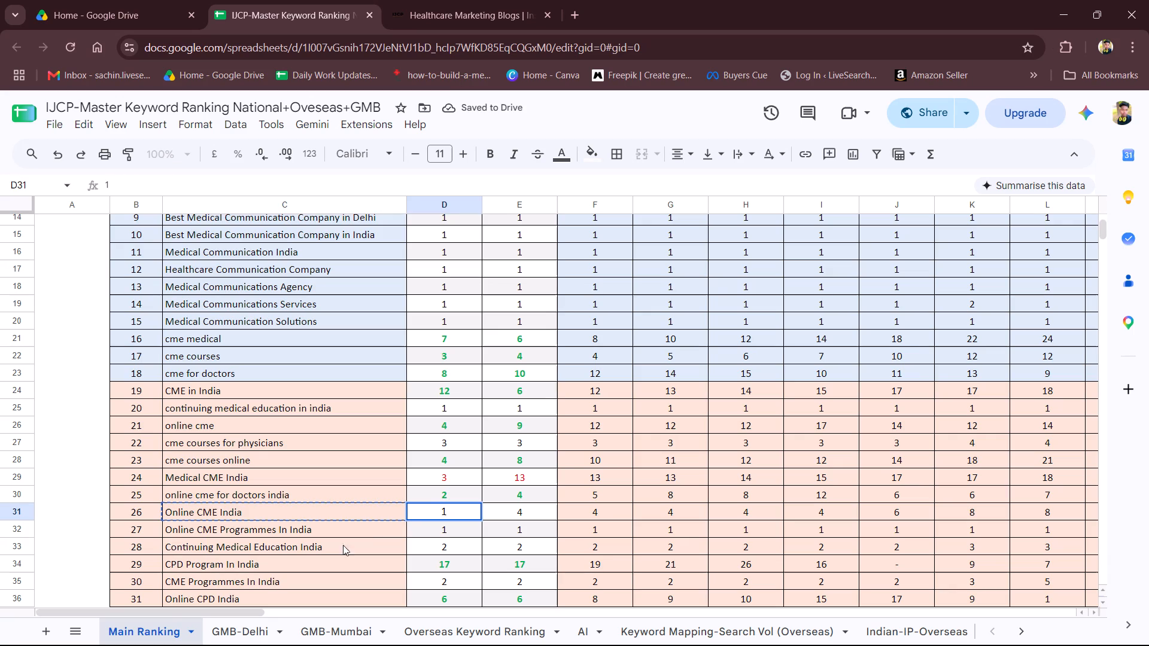
Search Google in the incognito window for "Continuing Medical Education India" and check IJCP's position against the ranking in D33.
left_click(336, 547)
key("ctrl+c")
key("alt+Tab")
key("ctrl+e")
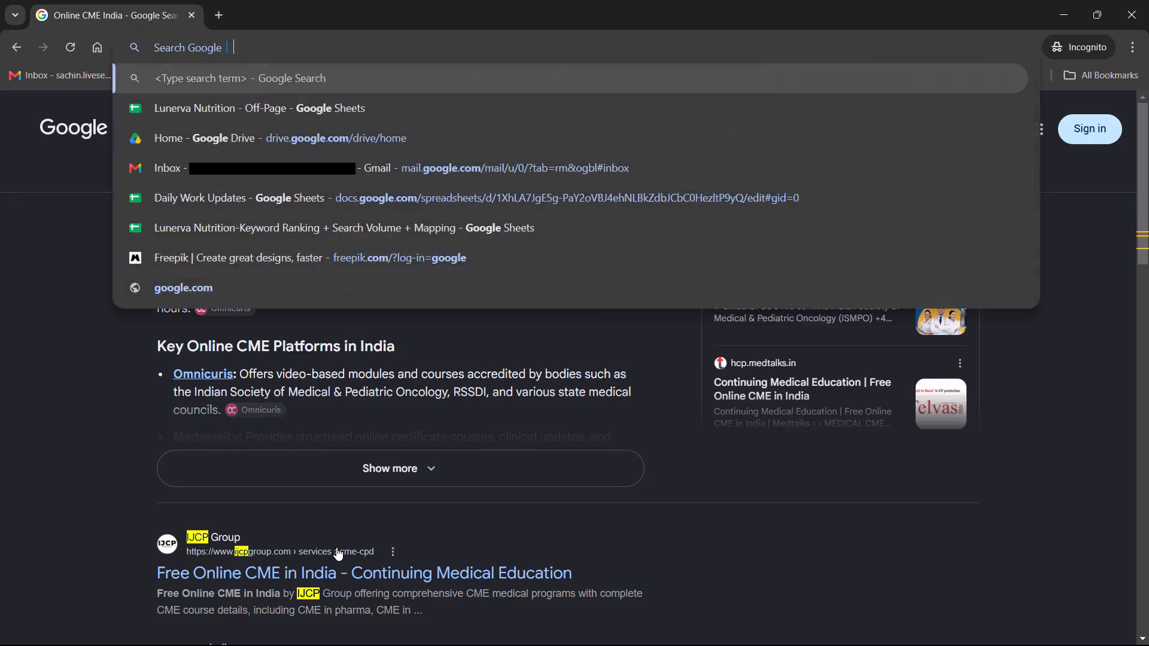
key("ctrl+v")
key("Return")
key("ctrl+f")
scroll(447, 488, "down", 3)
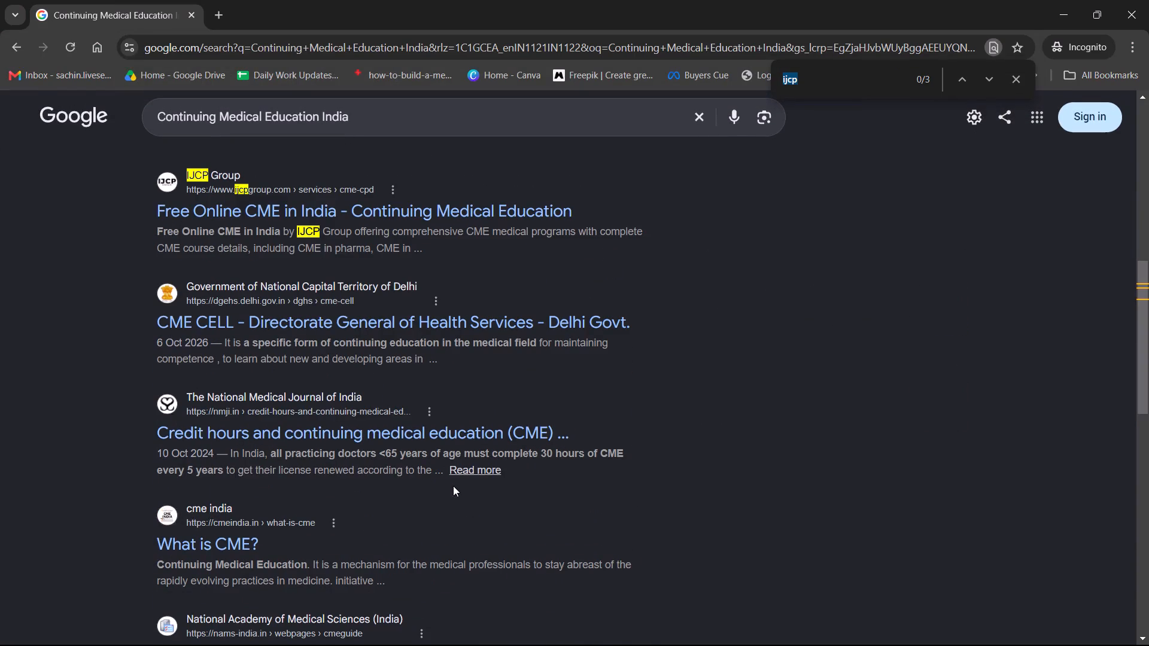
scroll(453, 483, "up", 3)
key("alt+Tab")
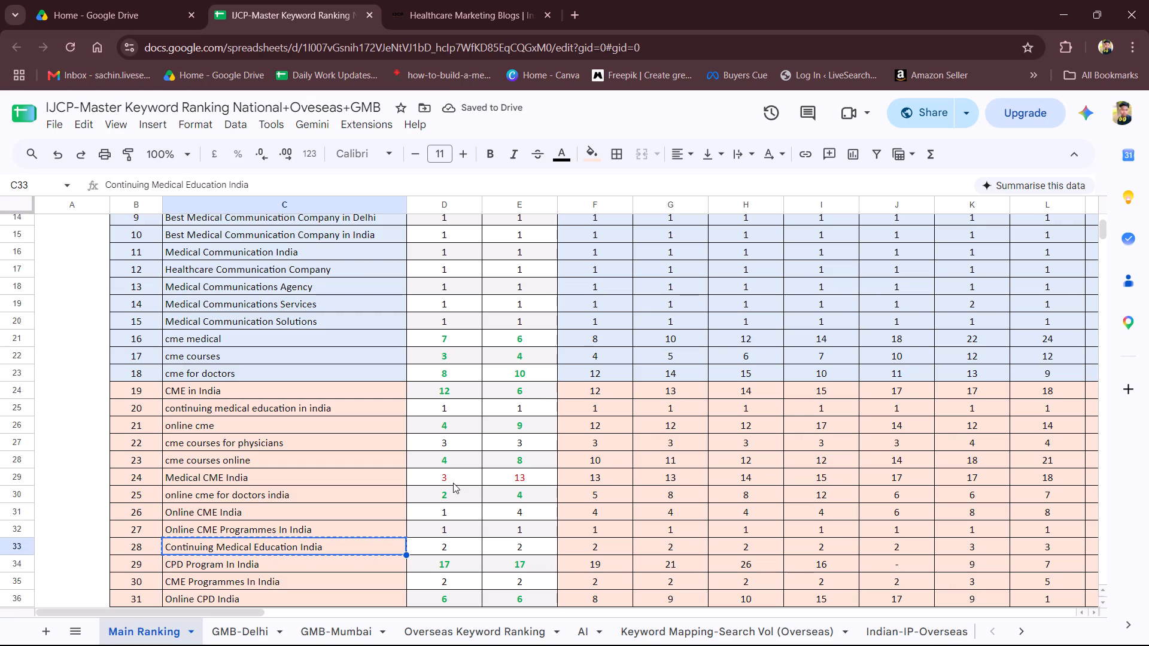
key("Tab")
Search Google in the incognito window for "CPD Program In India", look for IJCP across the result pages, and enter 23 as its ranking in D34.
left_click(312, 564)
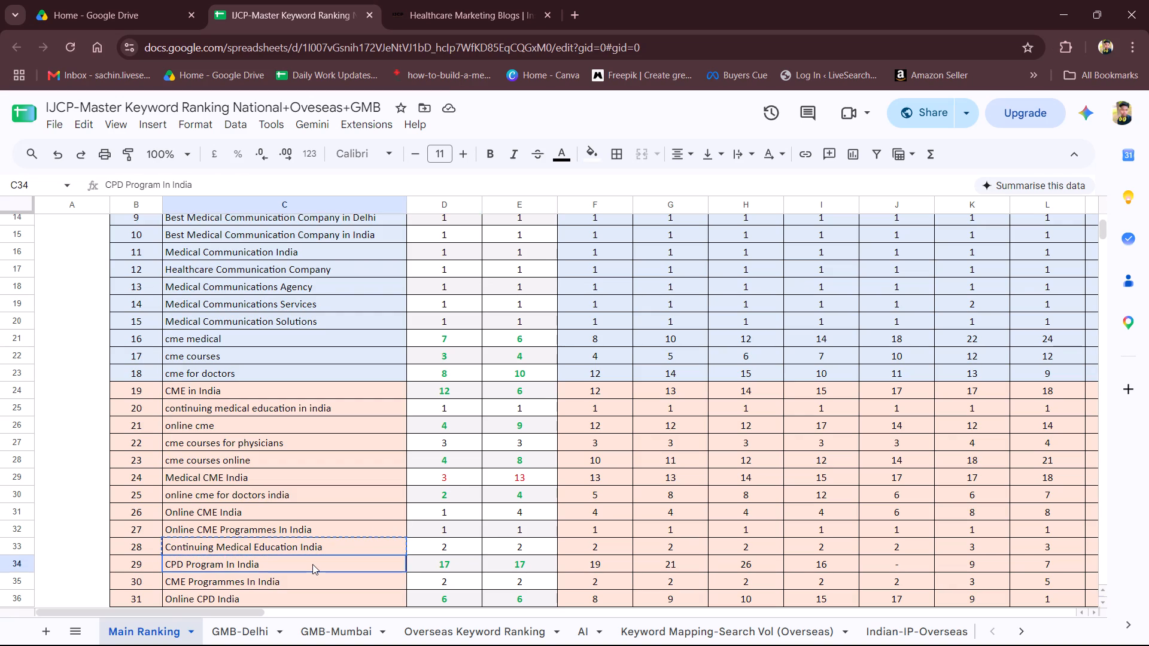
key("ctrl+c")
key("alt+Tab")
key("ctrl+e")
key("ctrl+v")
key("Return")
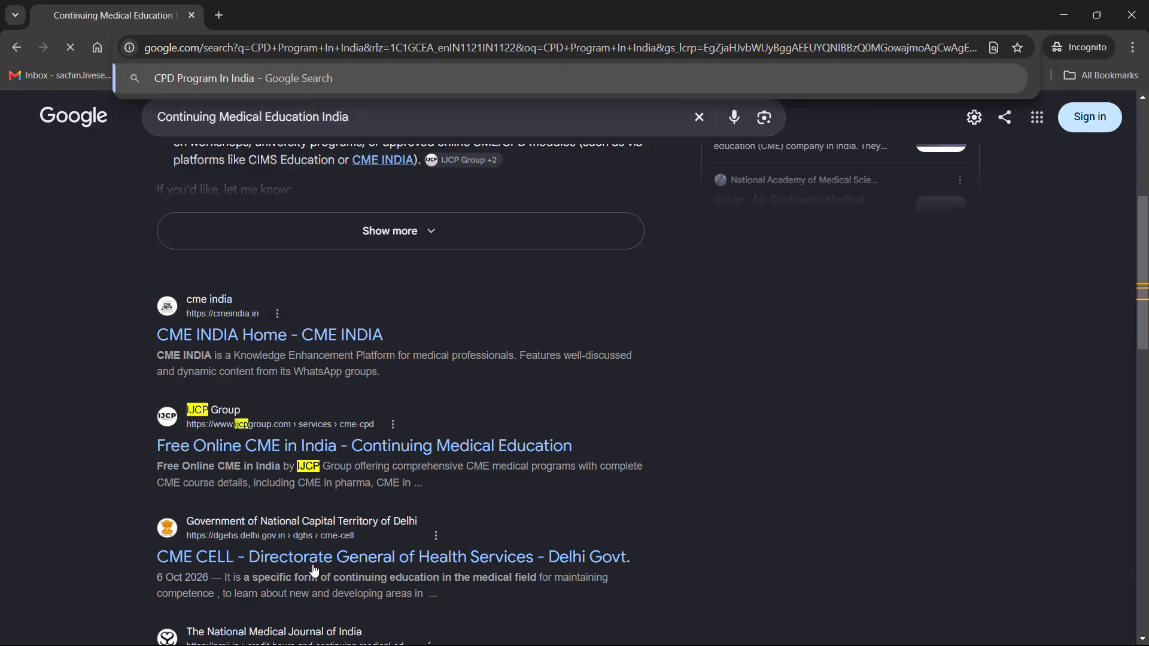
key("ctrl+f")
scroll(459, 469, "down", 5)
scroll(404, 485, "down", 2)
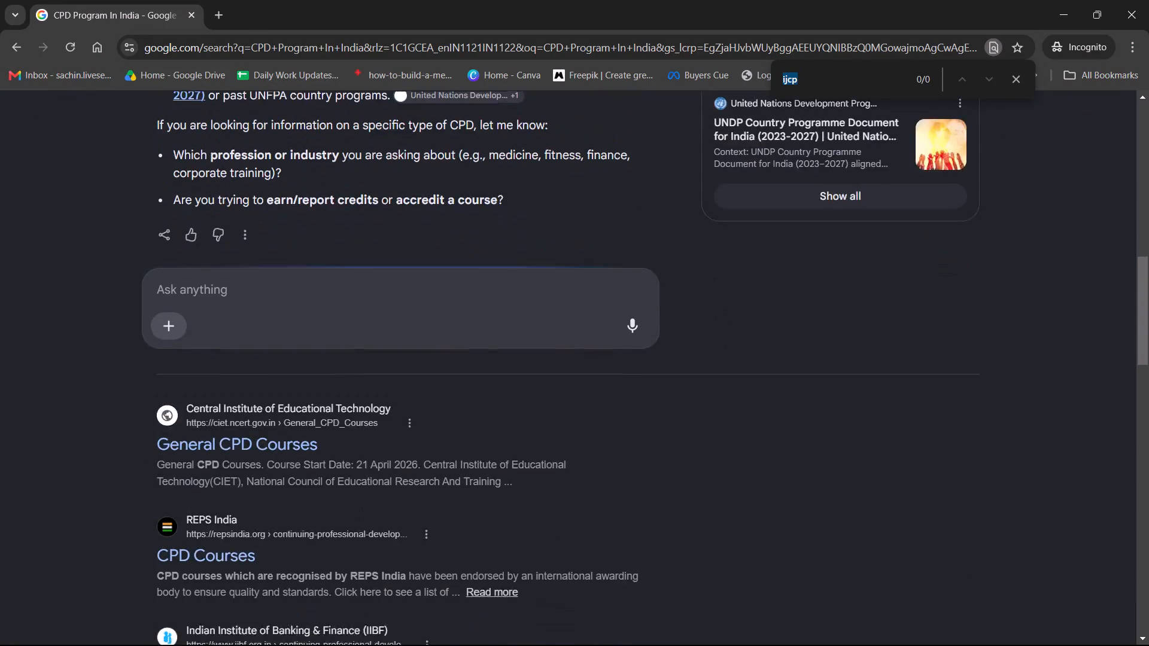
scroll(53, 474, "down", 9)
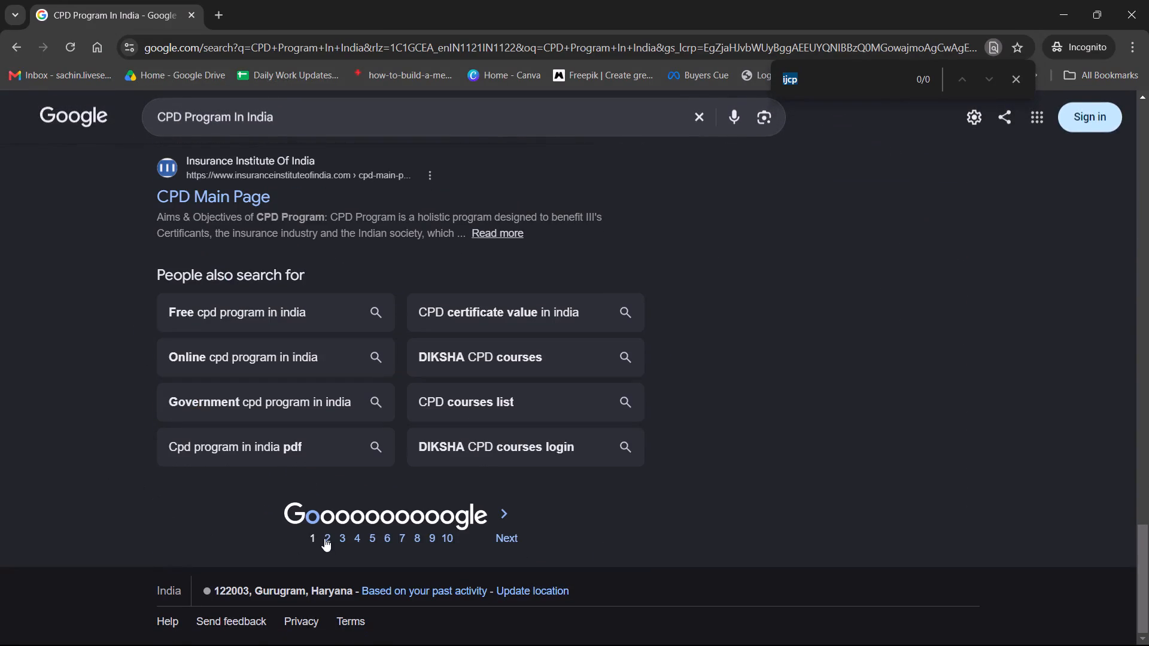
left_click(324, 538)
key("ctrl+f")
scroll(349, 440, "down", 8)
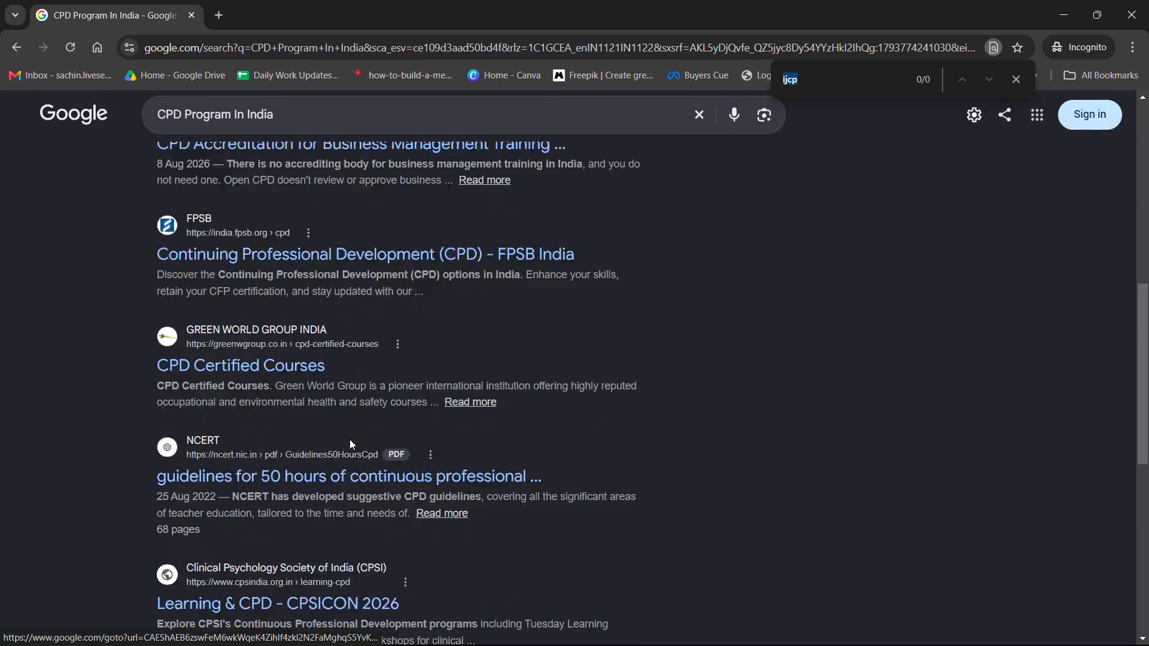
scroll(349, 439, "down", 6)
left_click(364, 529)
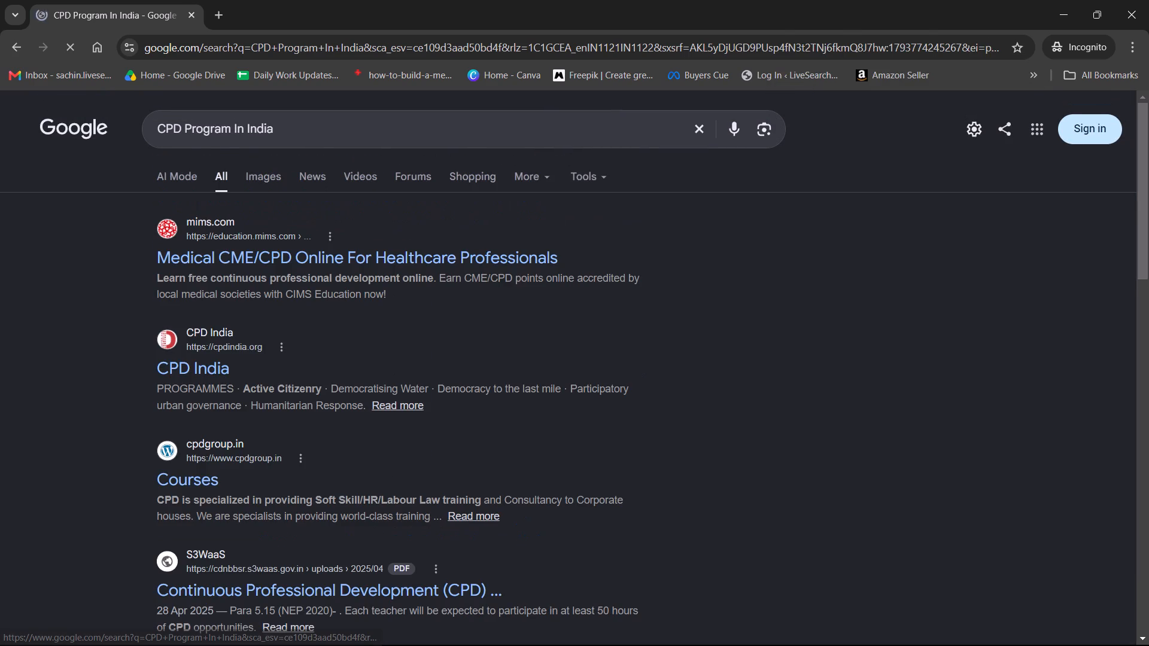
key("ctrl+f")
scroll(382, 493, "left", 1)
key("alt+Tab")
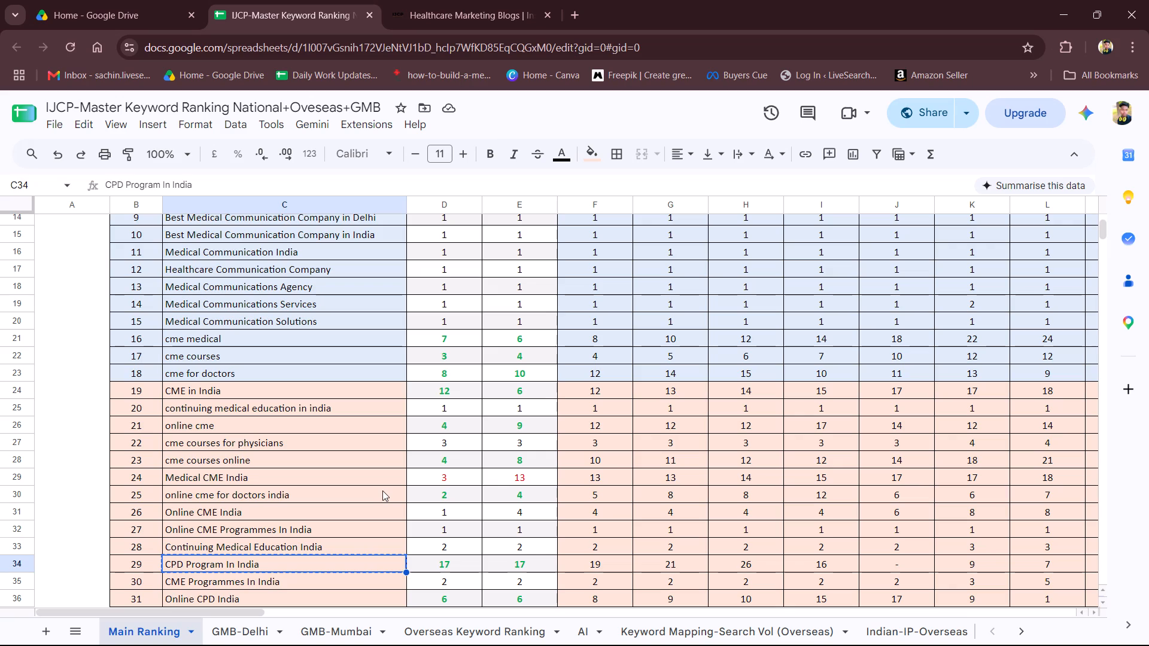
key("Tab")
type("23")
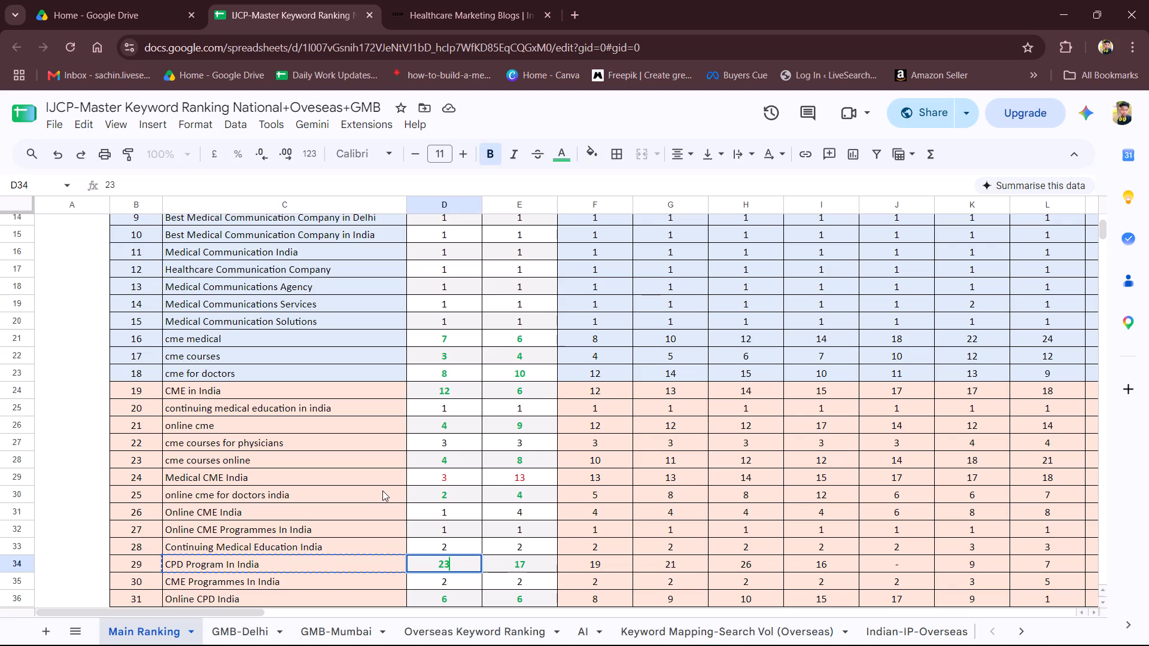
left_click(224, 584)
Search Google in the incognito window for "Online CPD Courses For Doctors", look for IJCP's position, and enter 4 as its ranking in D37.
scroll(272, 586, "down", 1)
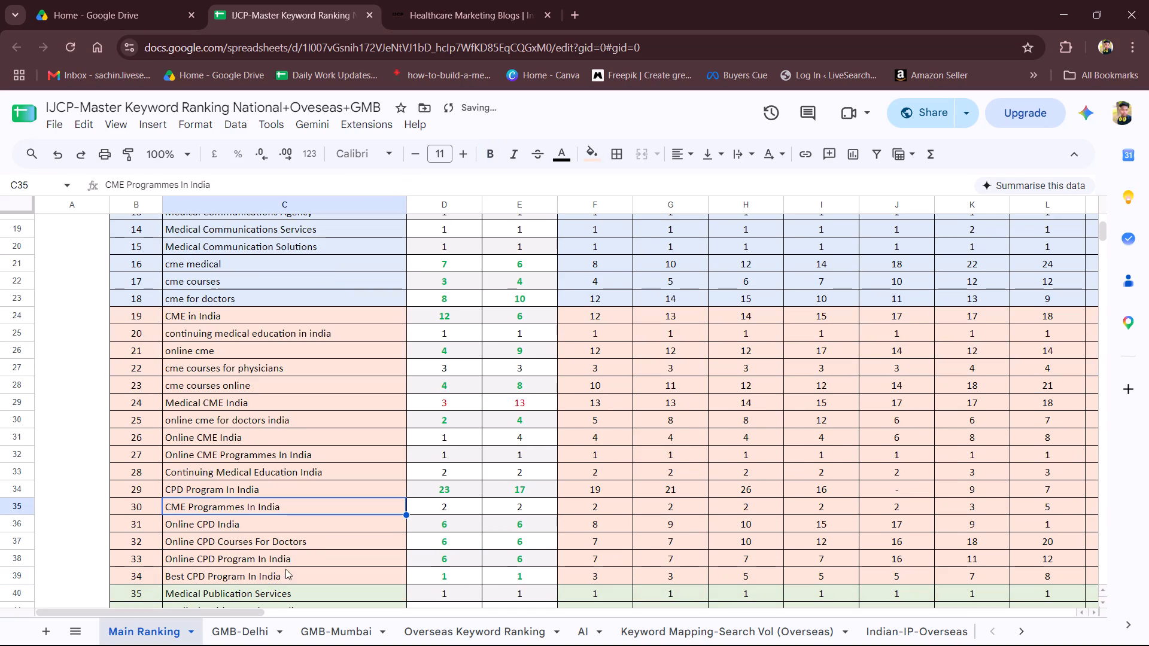
left_click(328, 543)
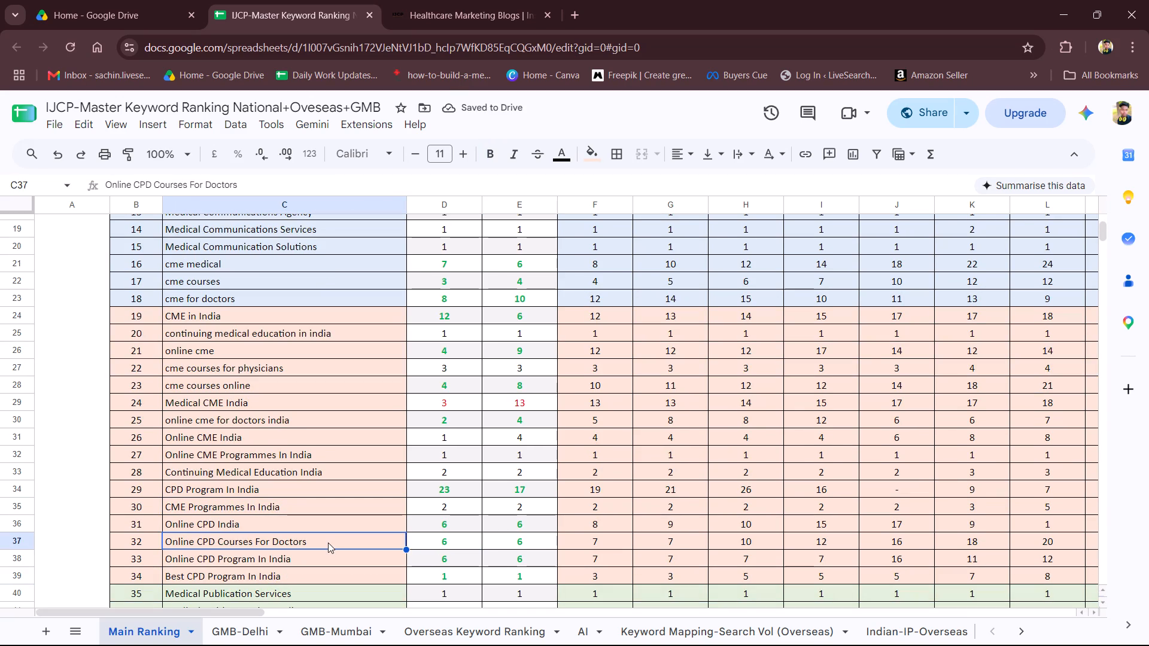
key("ctrl+c")
key("alt+Tab")
key("ctrl+e")
key("ctrl+v")
key("Return")
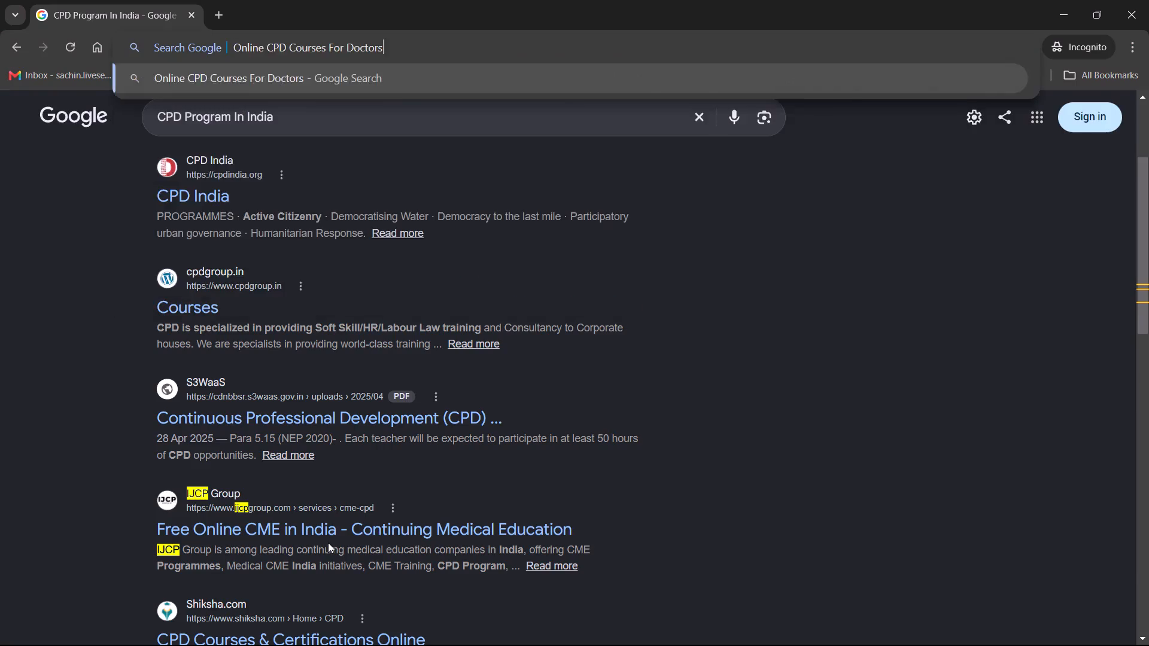
key("ctrl+f")
scroll(335, 489, "down", 5)
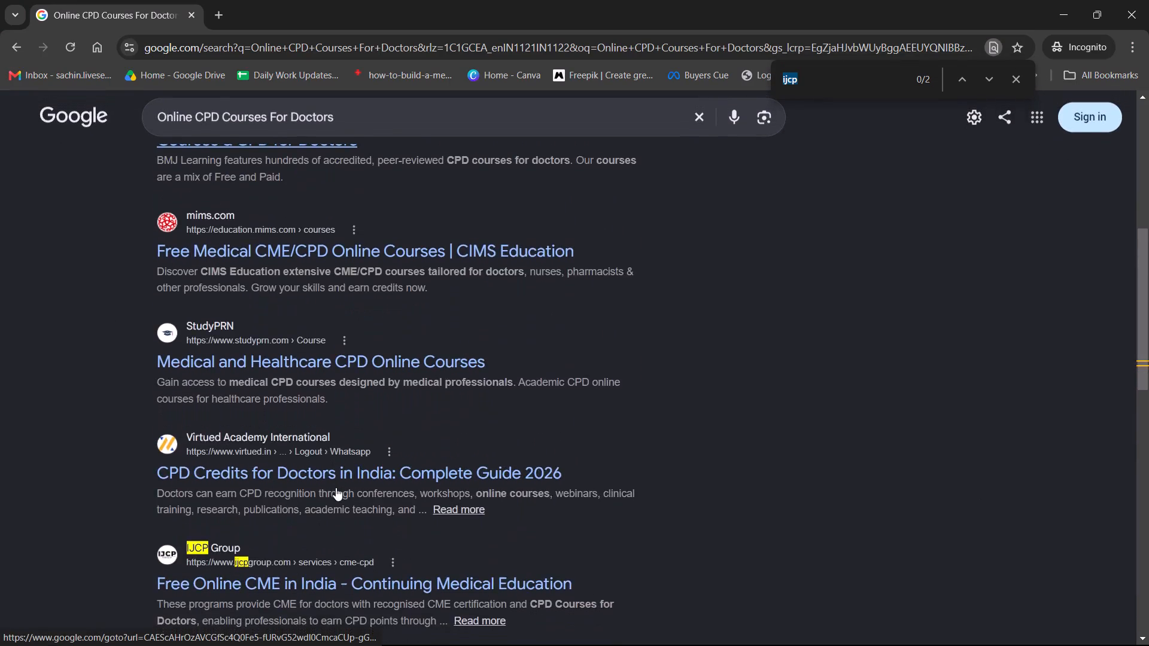
scroll(336, 487, "down", 1)
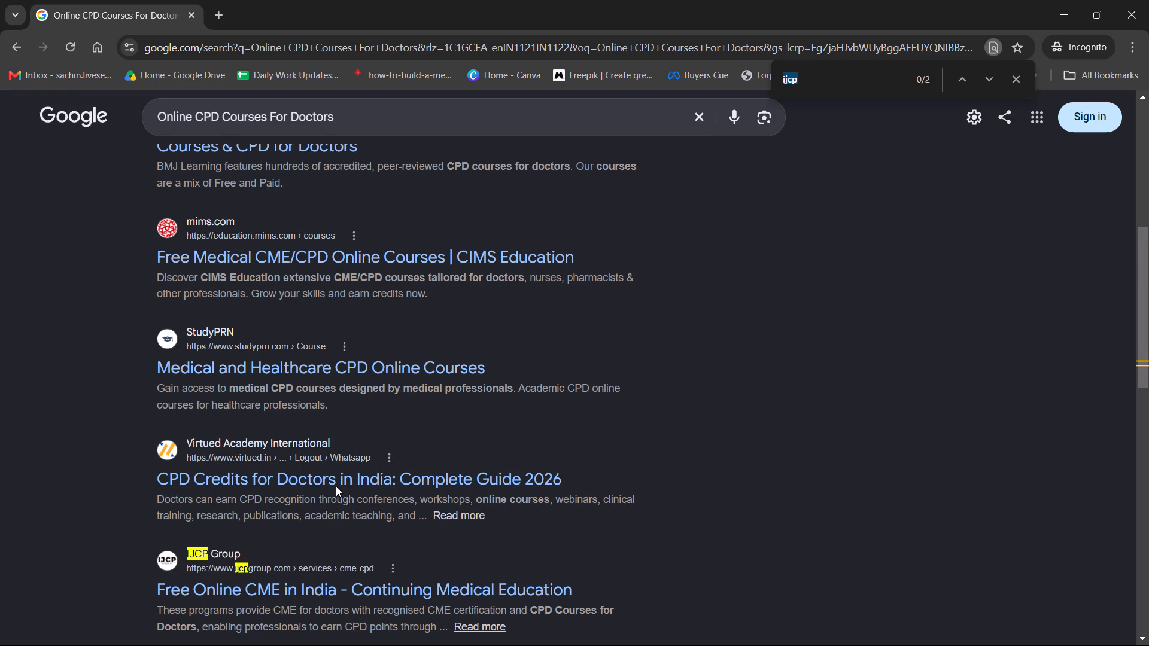
scroll(336, 486, "up", 3)
scroll(336, 486, "down", 2)
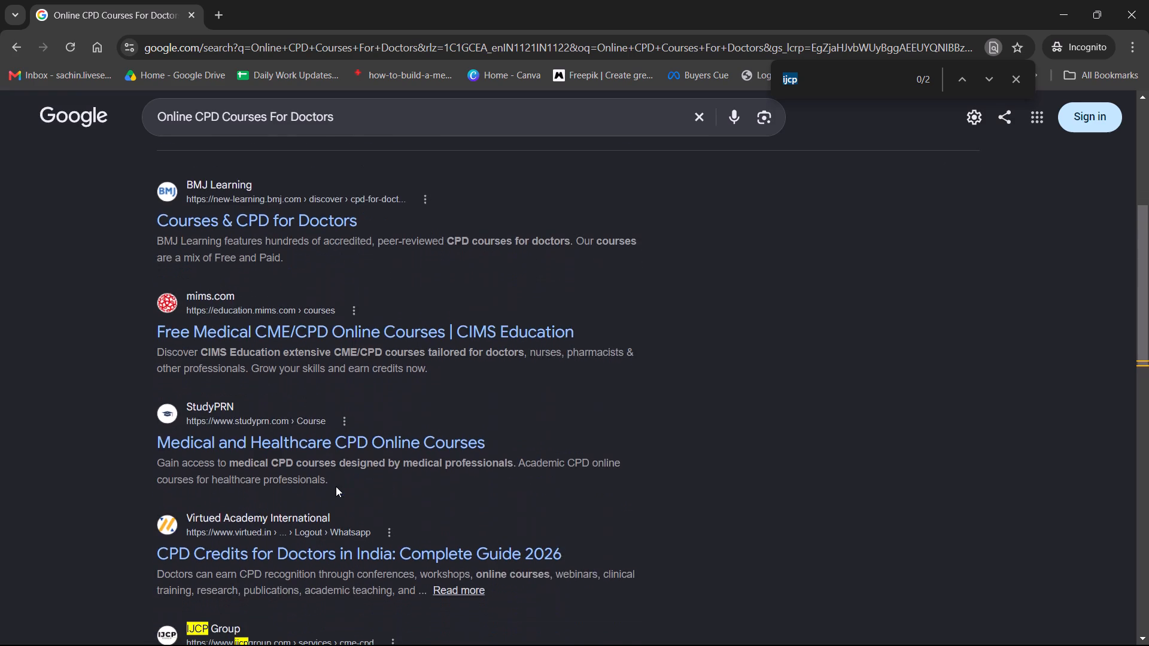
key("alt+Tab")
key("Tab")
key("4")
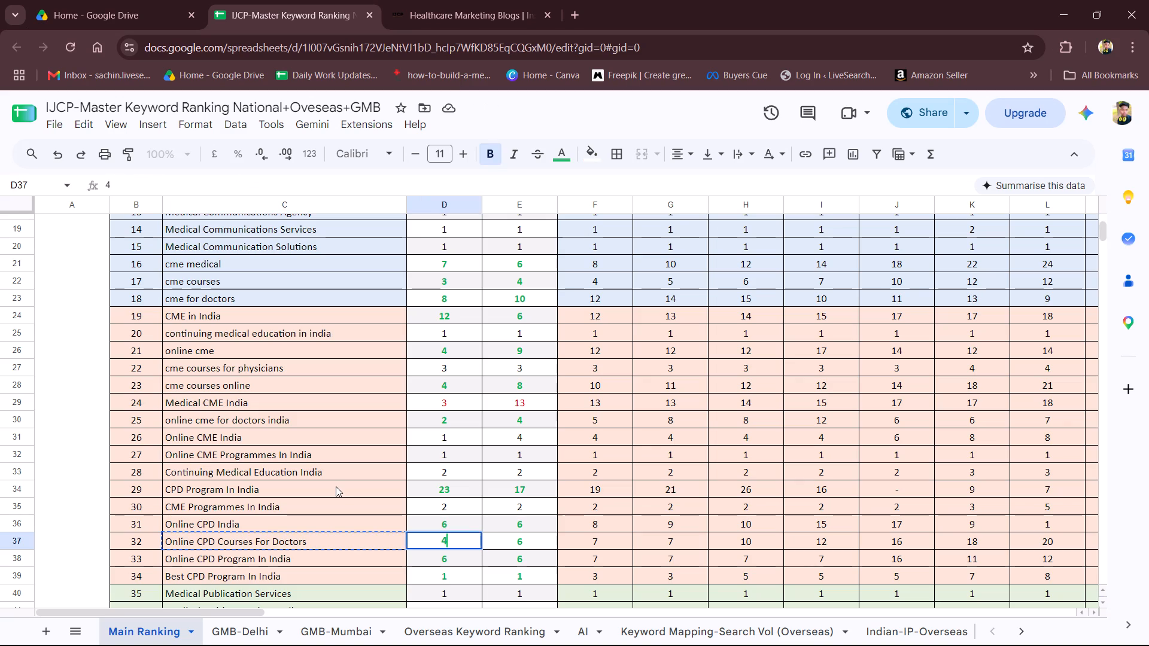
Search Google in the incognito window for "Online CPD Program In India", look for IJCP's position, and enter 3 as its ranking in D38.
left_click(320, 563)
key("ctrl+c")
key("alt+Tab")
key("ctrl+e")
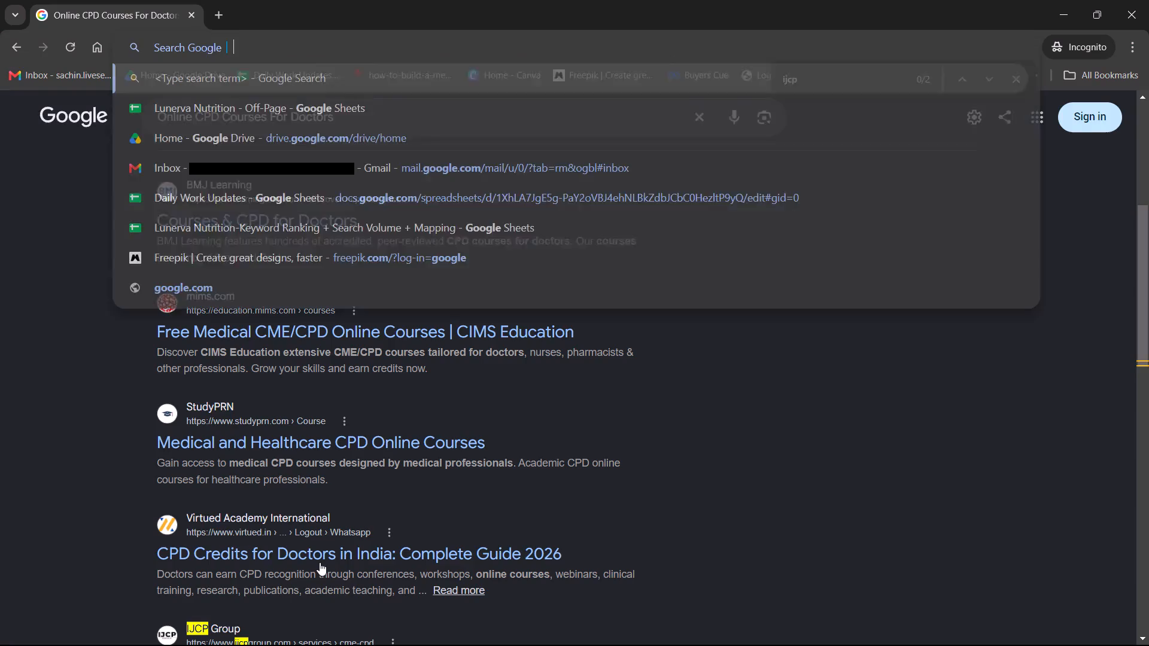
key("ctrl+v")
key("Return")
key("ctrl+f")
scroll(320, 562, "down", 5)
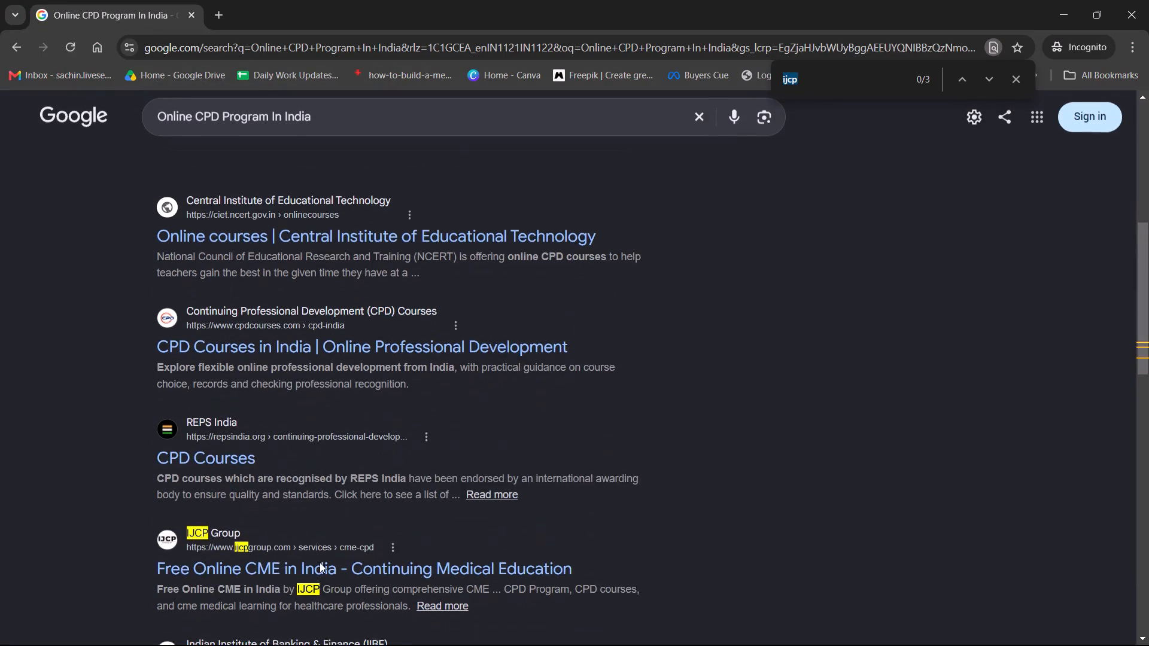
key("alt+Tab")
key("Tab")
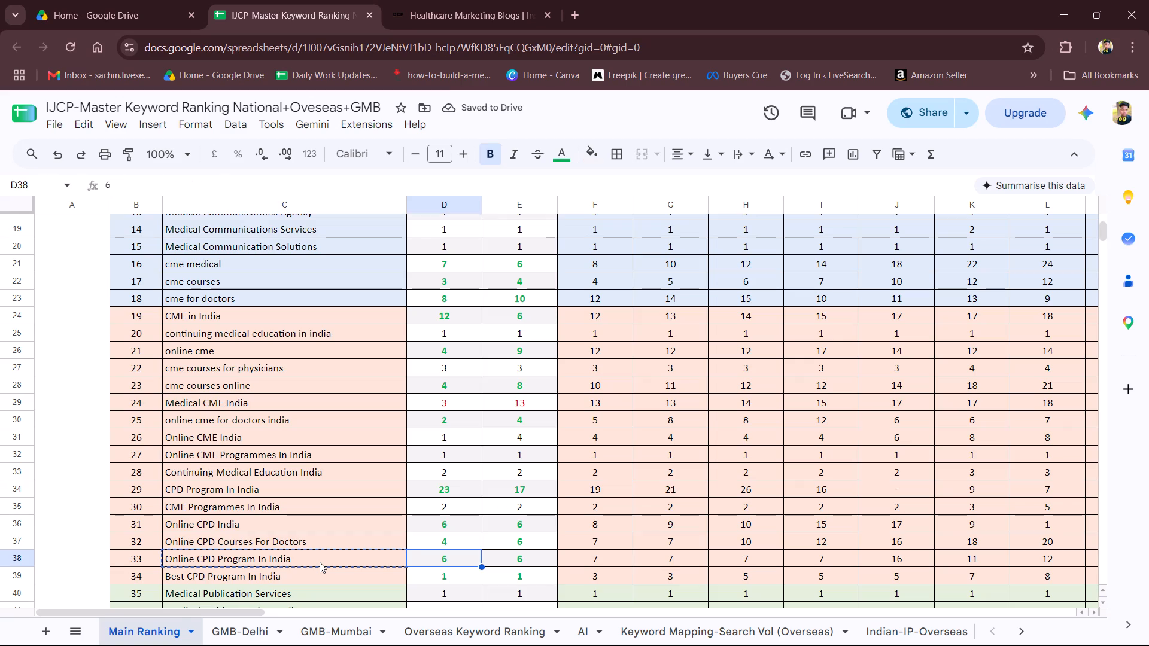
key("3")
left_click(257, 520)
Search Google in the incognito window for "Medical Writing" from C46 and look for IJCP through the first seven result pages.
scroll(257, 520, "down", 1)
scroll(257, 520, "up", 1)
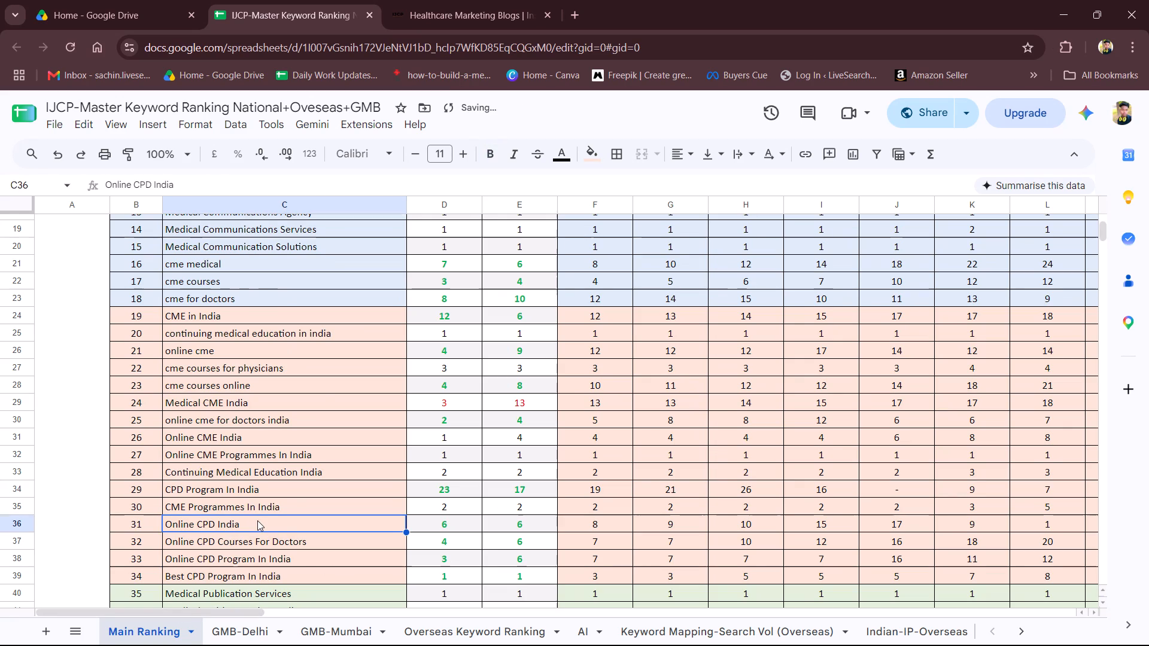
scroll(259, 519, "down", 5)
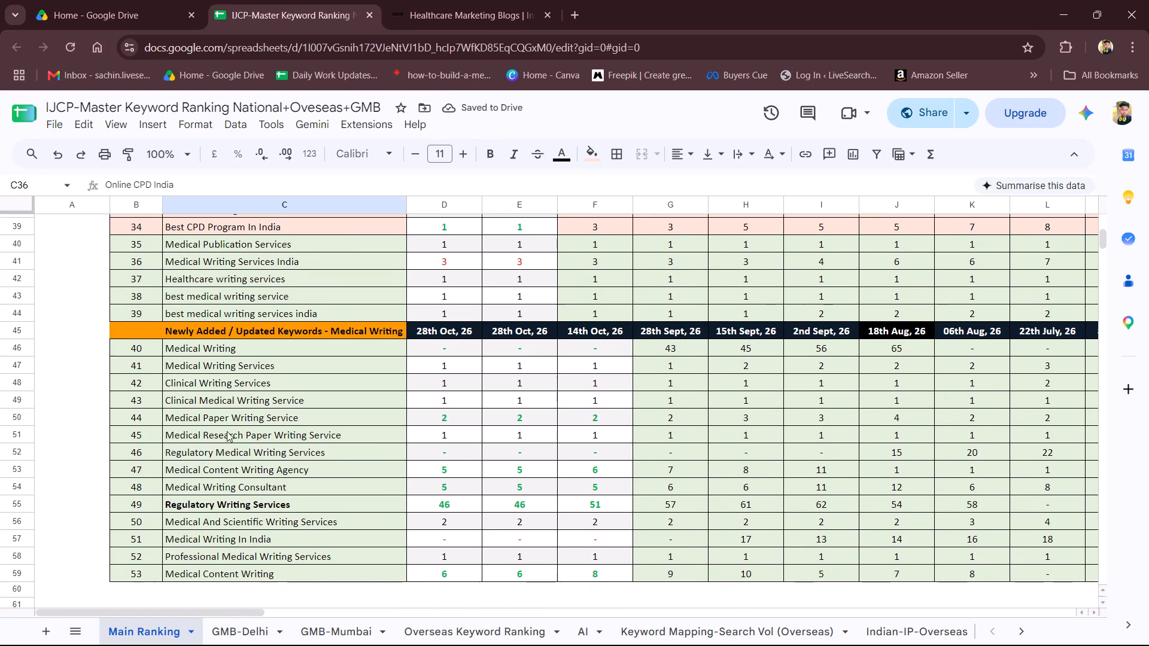
scroll(227, 431, "down", 1)
left_click(230, 342)
key("ctrl+c")
key("alt+Tab")
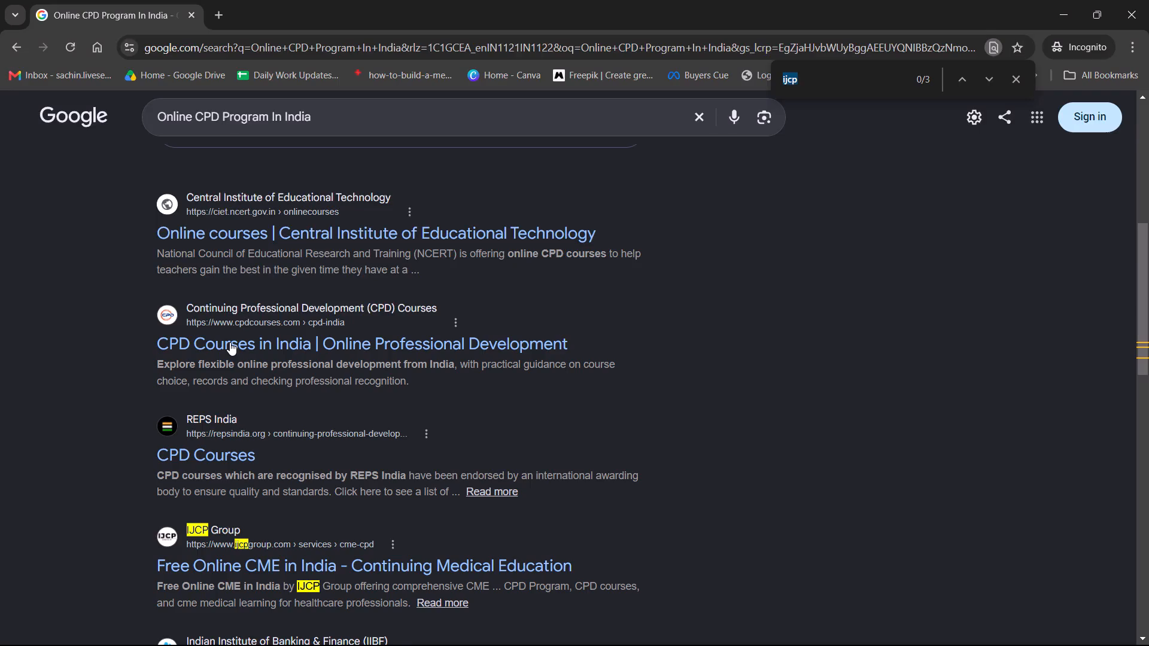
key("ctrl+e")
key("ctrl+v")
key("Return")
key("ctrl+f")
scroll(380, 420, "down", 8)
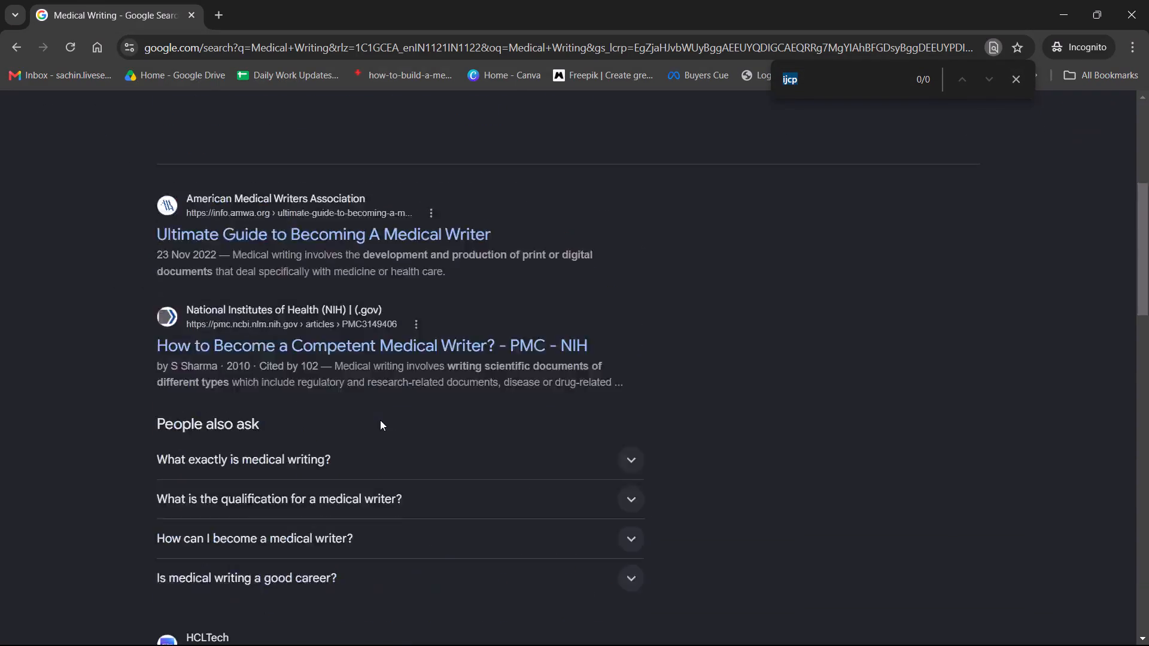
scroll(380, 420, "down", 4)
left_click(521, 542)
left_click(515, 541)
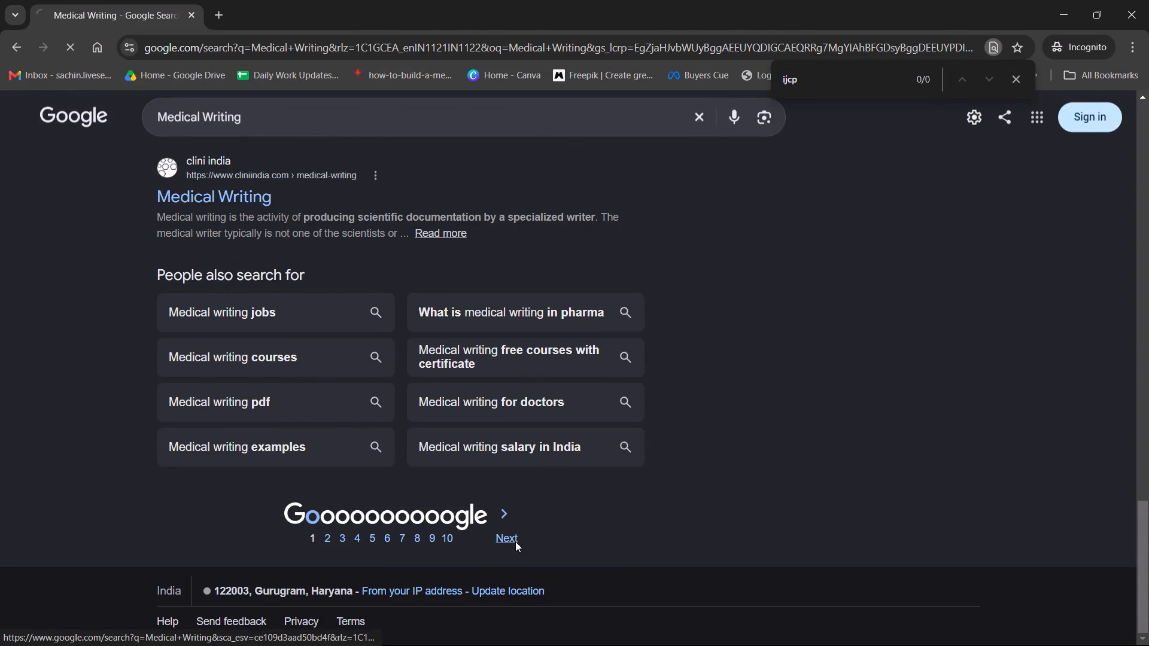
key("ctrl+f")
scroll(515, 541, "down", 12)
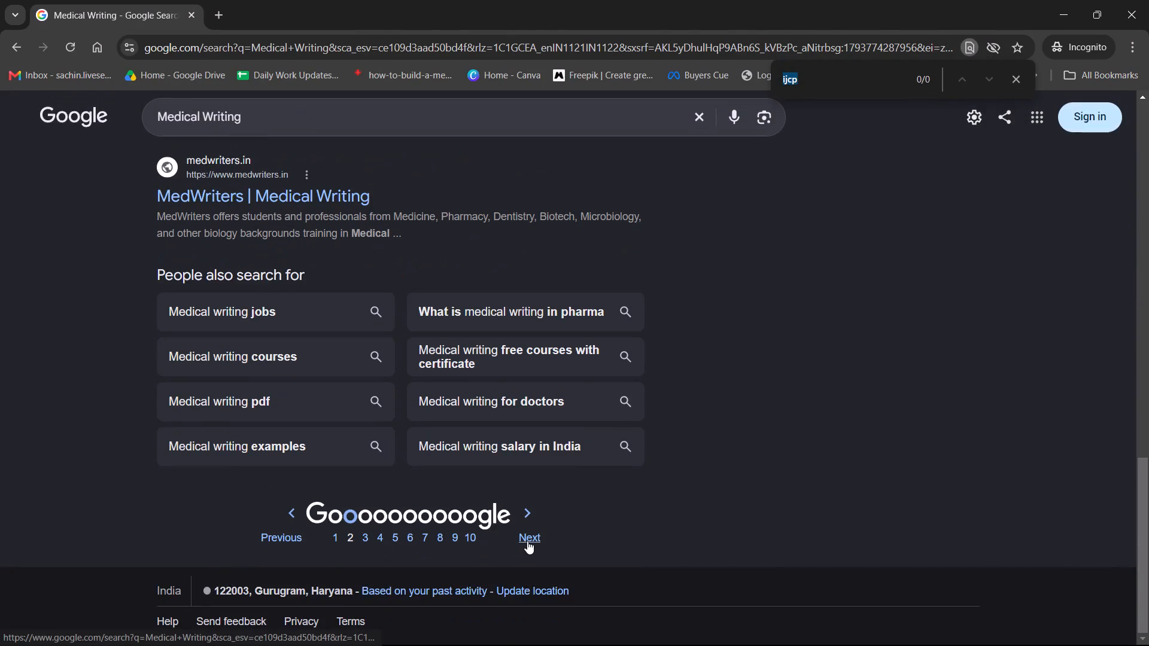
left_click(527, 541)
key("ctrl+f")
scroll(527, 541, "down", 11)
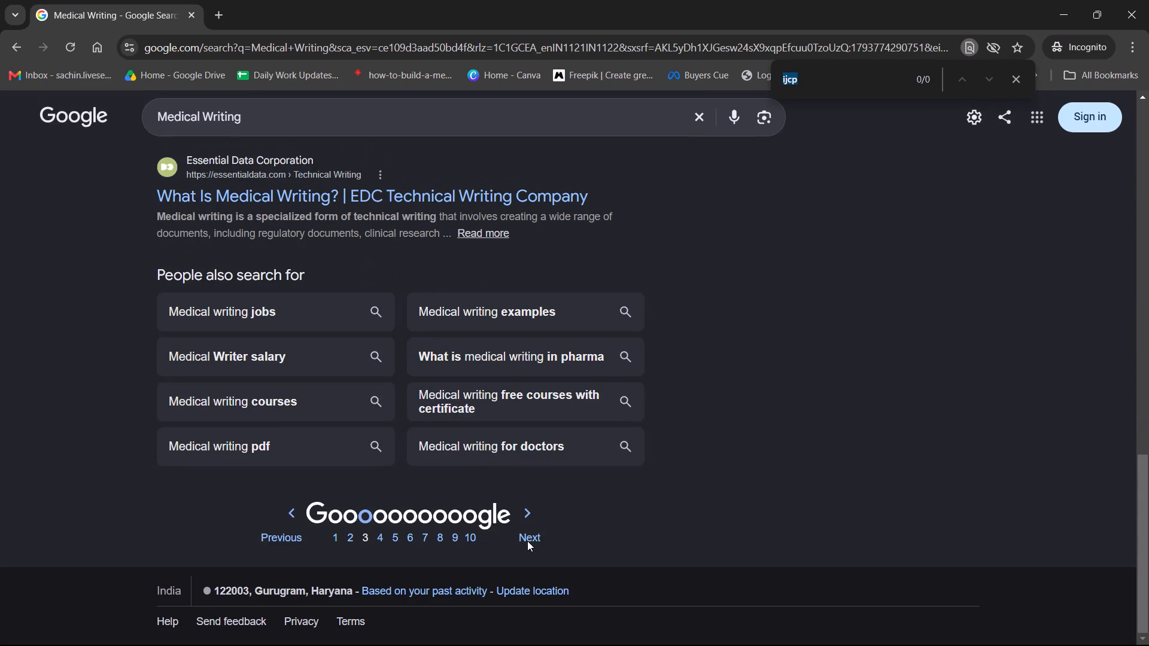
left_click(528, 534)
key("ctrl+f")
scroll(528, 534, "down", 10)
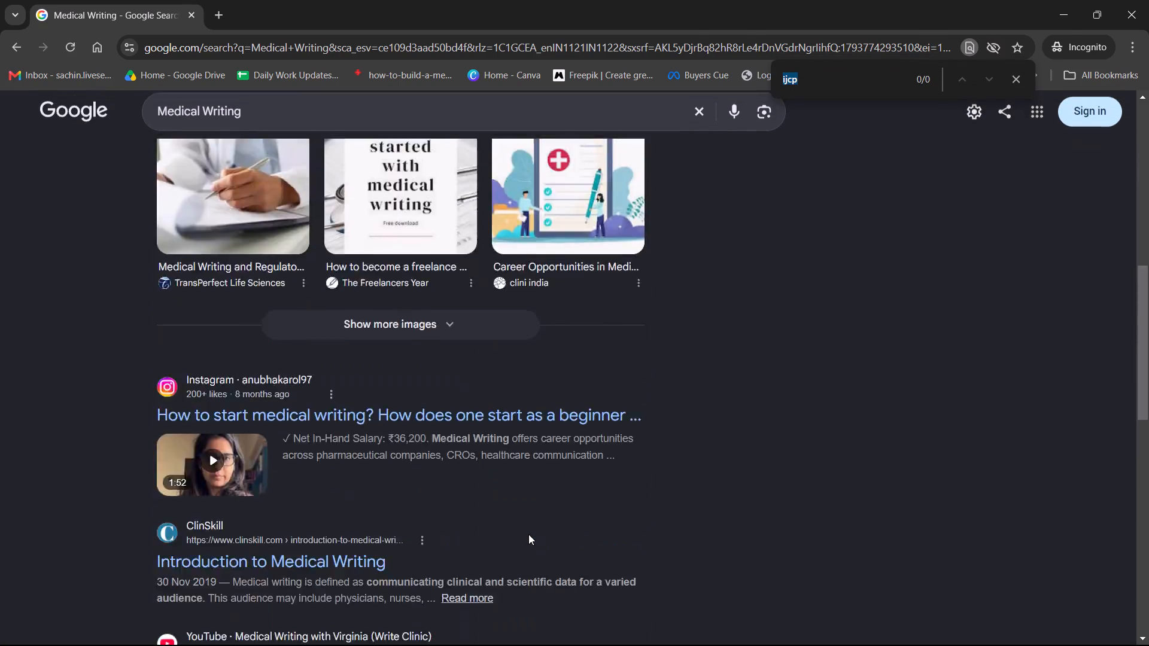
scroll(528, 534, "down", 2)
left_click(534, 533)
key("ctrl+f")
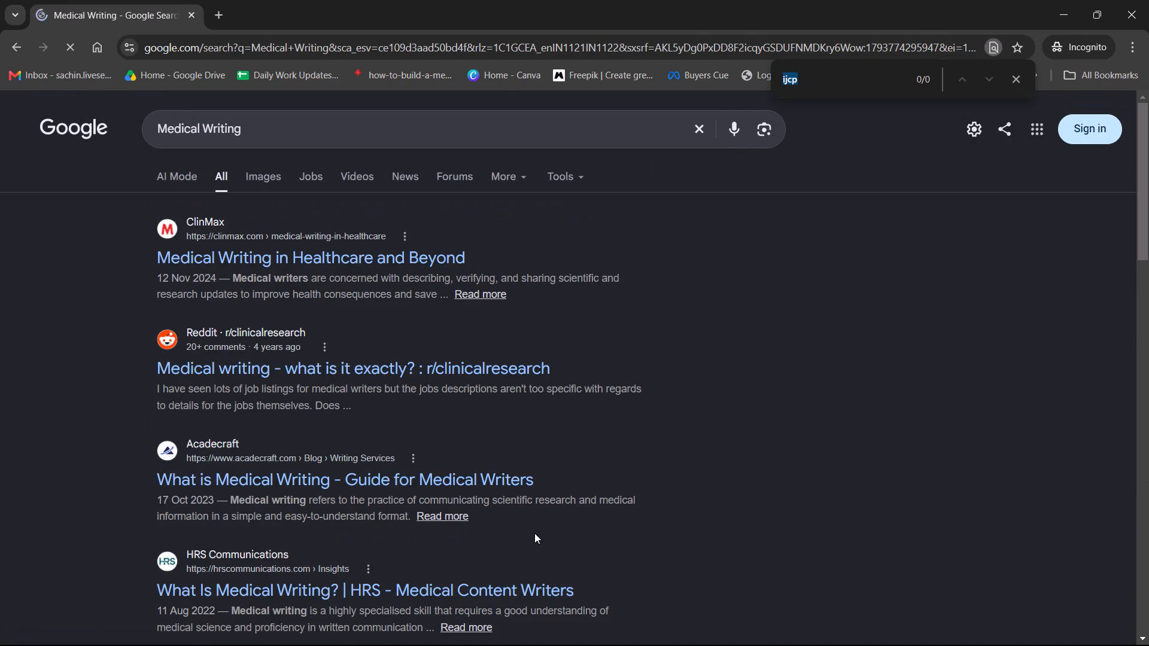
scroll(534, 533, "down", 12)
left_click(533, 534)
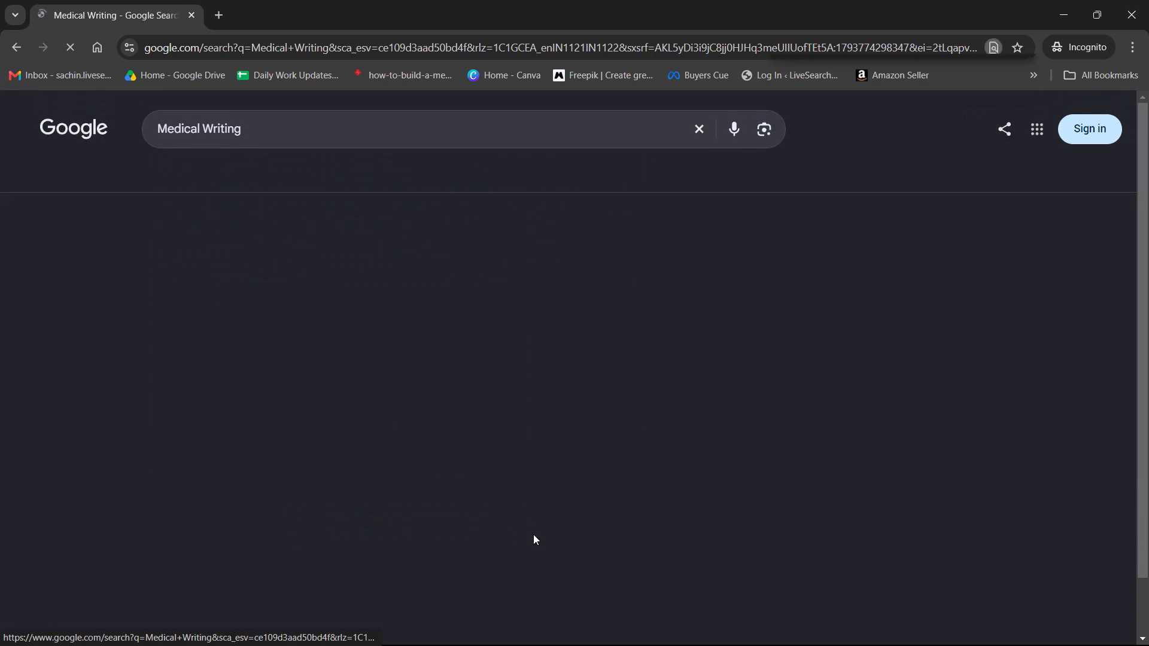
key("ctrl+f")
scroll(533, 534, "down", 11)
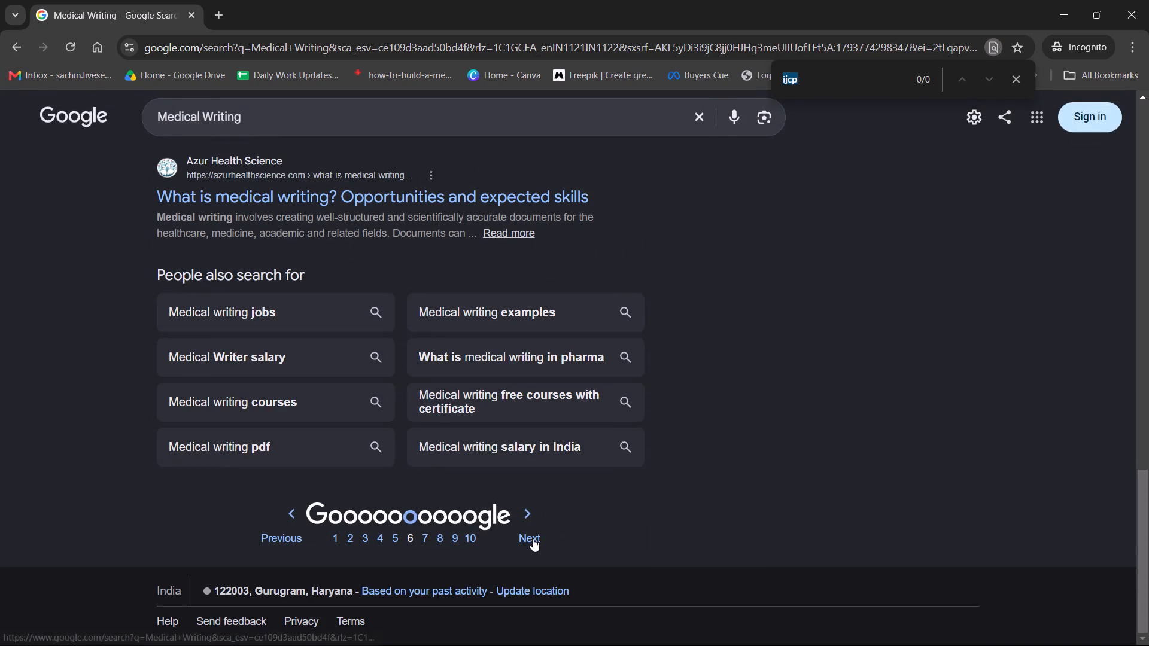
left_click(533, 538)
key("ctrl+f")
scroll(533, 538, "down", 13)
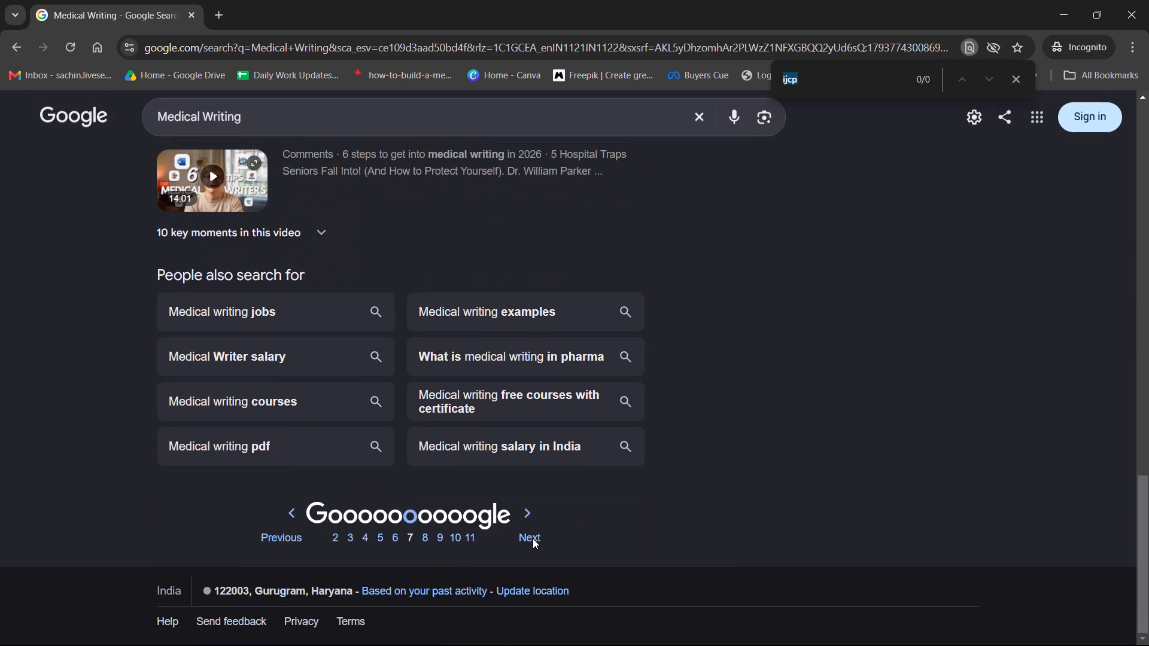
key("alt+Tab")
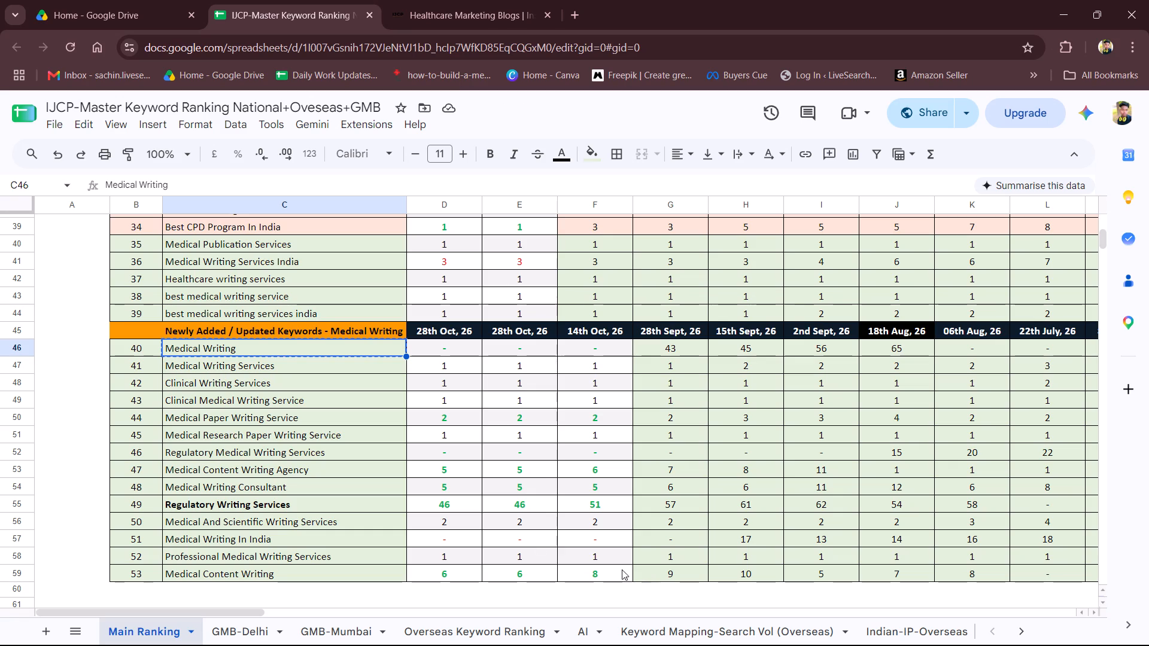
Search Google in the incognito window for "Medical Writing Consultant", look for IJCP's position, and enter 1 as its ranking in D54.
left_click(334, 482)
key("ctrl+c")
key("Tab")
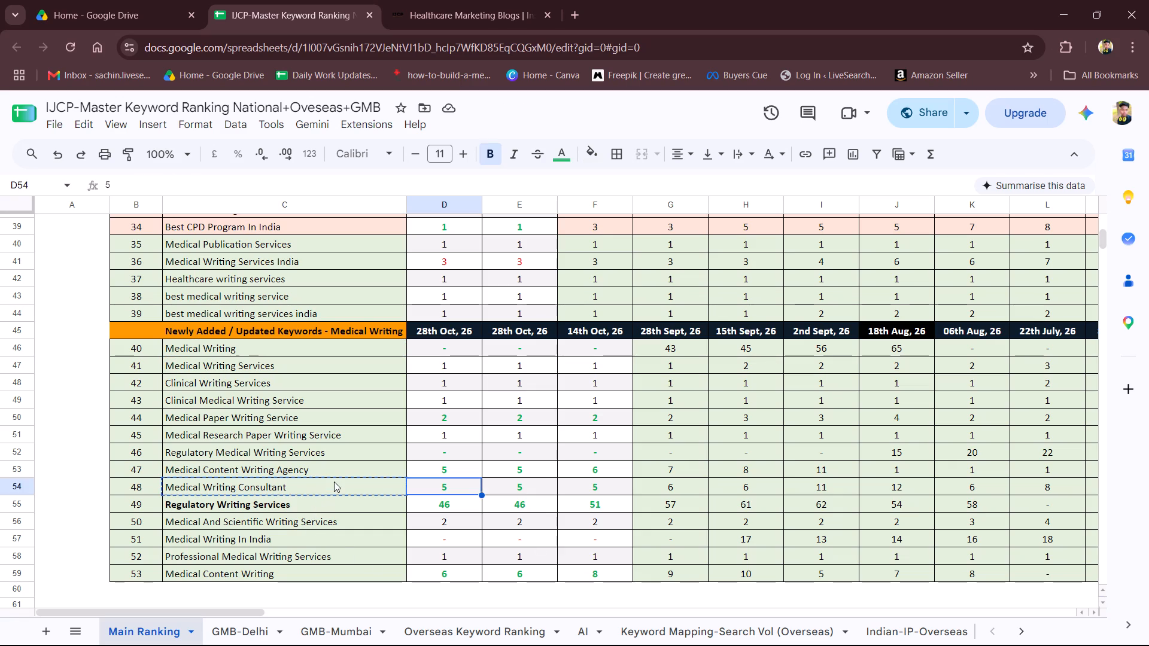
key("alt+Tab")
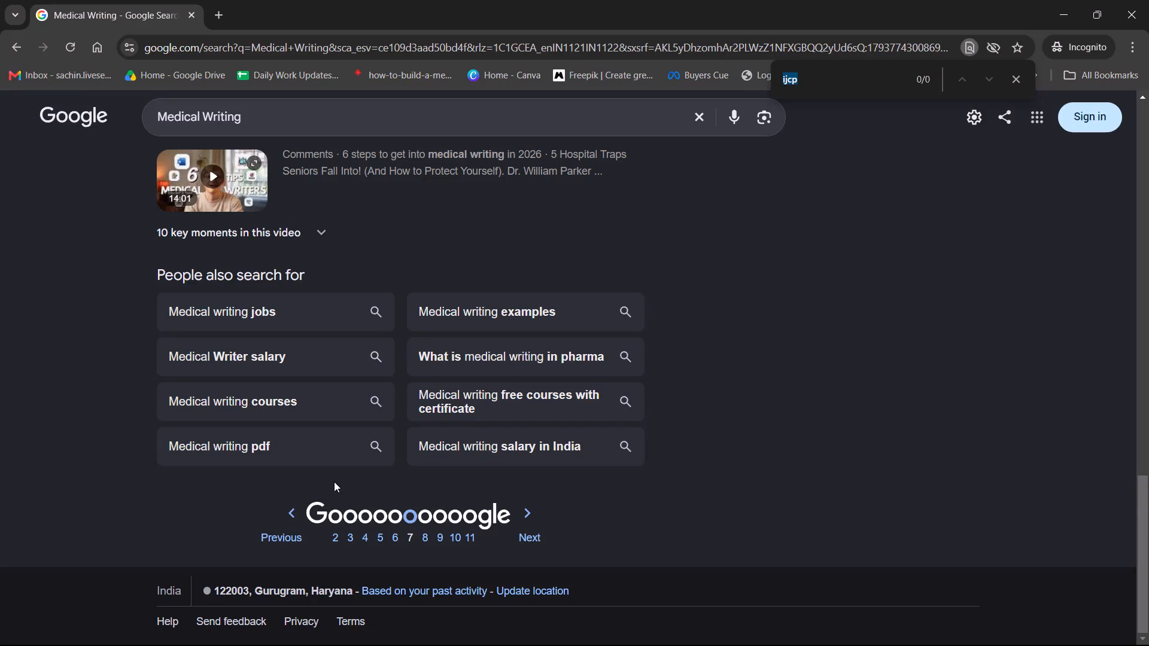
key("ctrl+e")
key("ctrl+v")
key("Return")
key("ctrl+f")
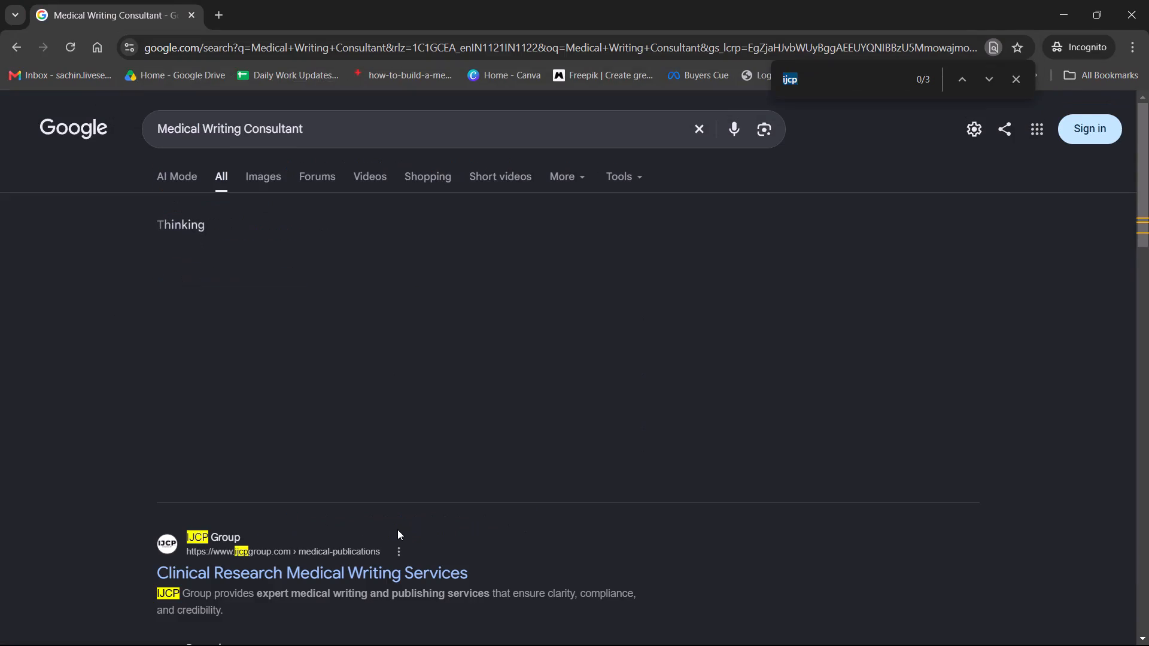
right_click(397, 531)
scroll(397, 531, "down", 1)
key("alt+Tab")
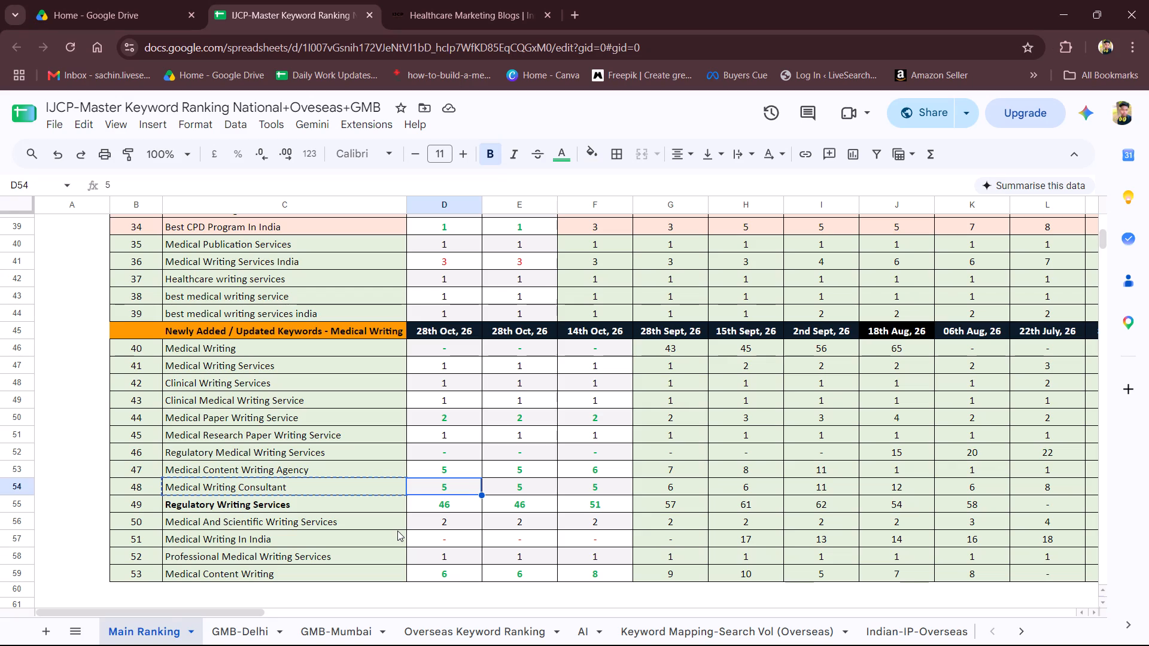
key("1")
Search Google in the incognito window for "Regulatory Writing Services" from C55 and look for IJCP through the first seven result pages.
left_click(339, 508)
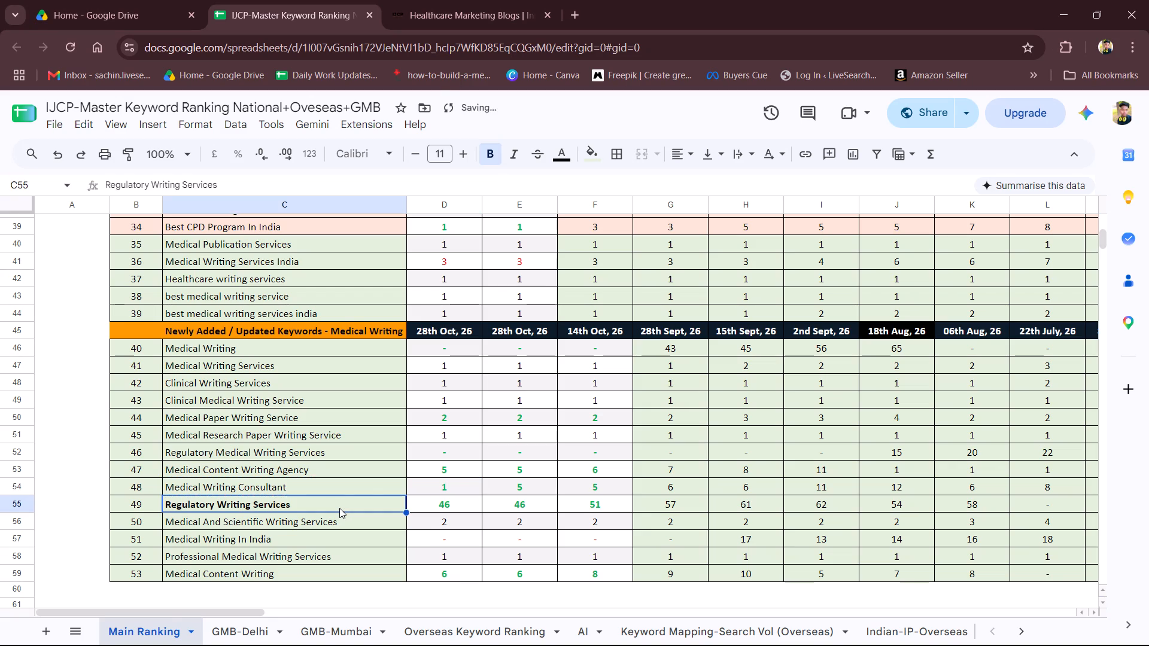
key("ctrl+c")
key("alt+Tab")
key("ctrl+e")
key("ctrl+v")
key("Return")
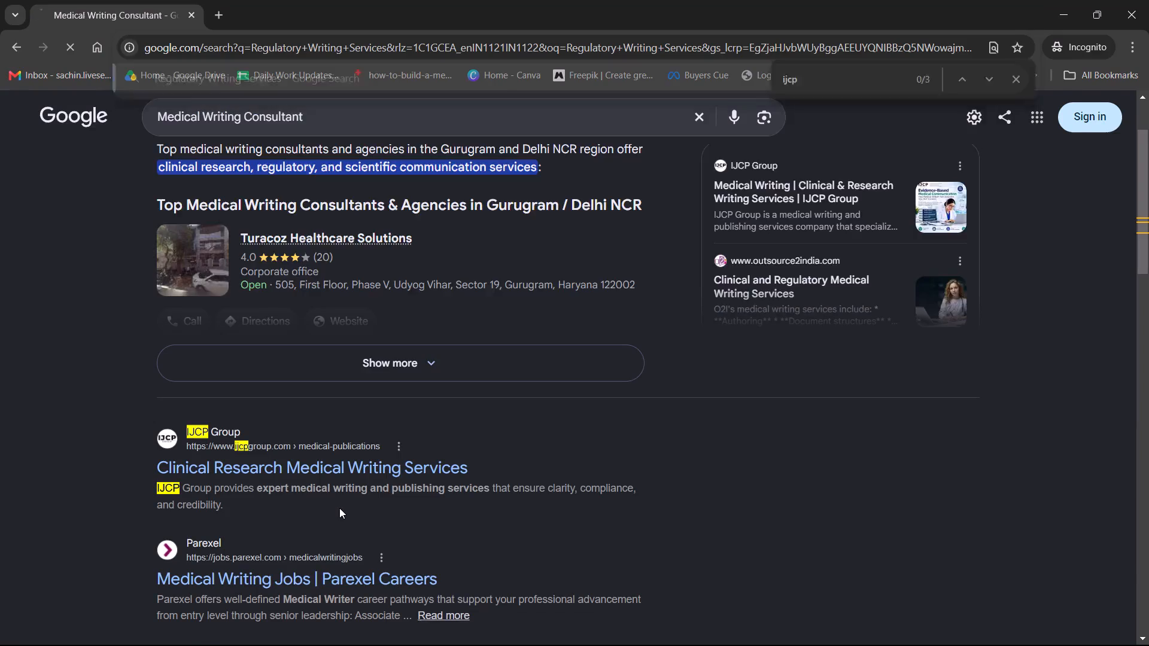
scroll(339, 508, "right", 14)
key("alt+Tab")
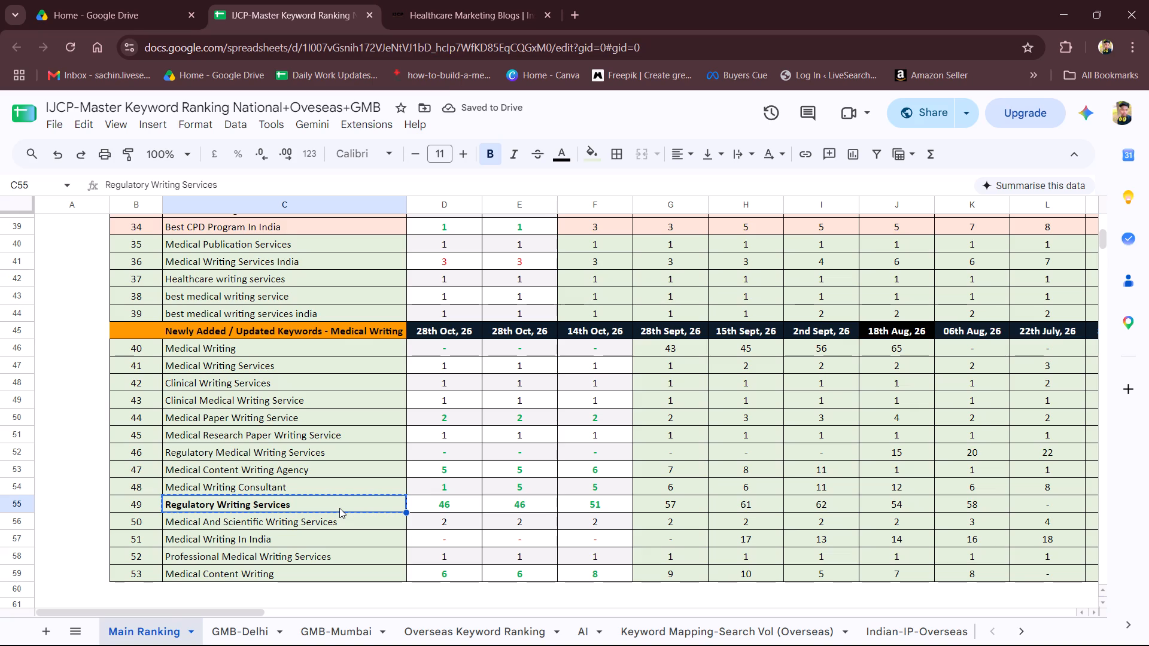
key("alt+Tab")
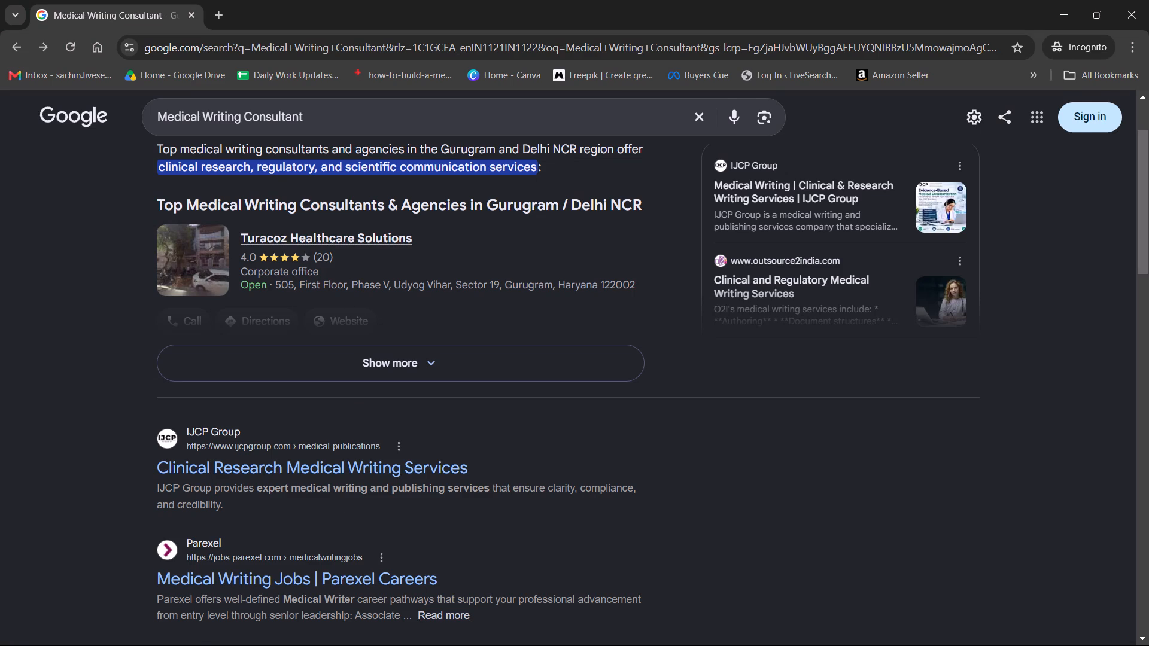
scroll(338, 176, "left", 14)
key("ctrl+f")
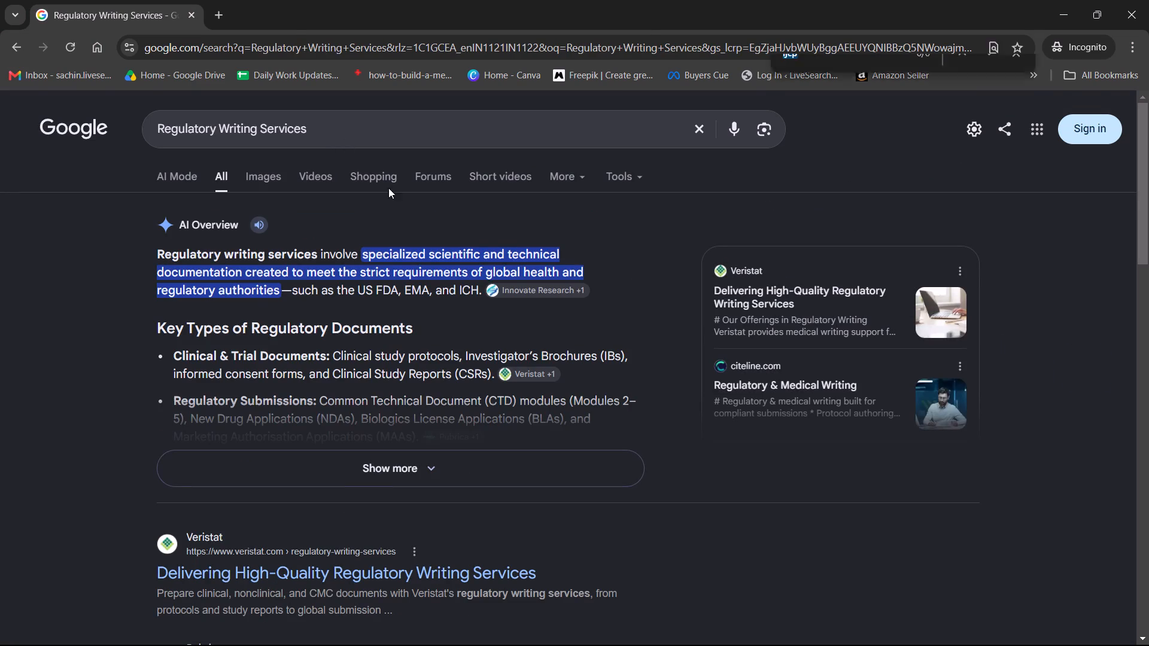
scroll(489, 263, "down", 12)
left_click(509, 529)
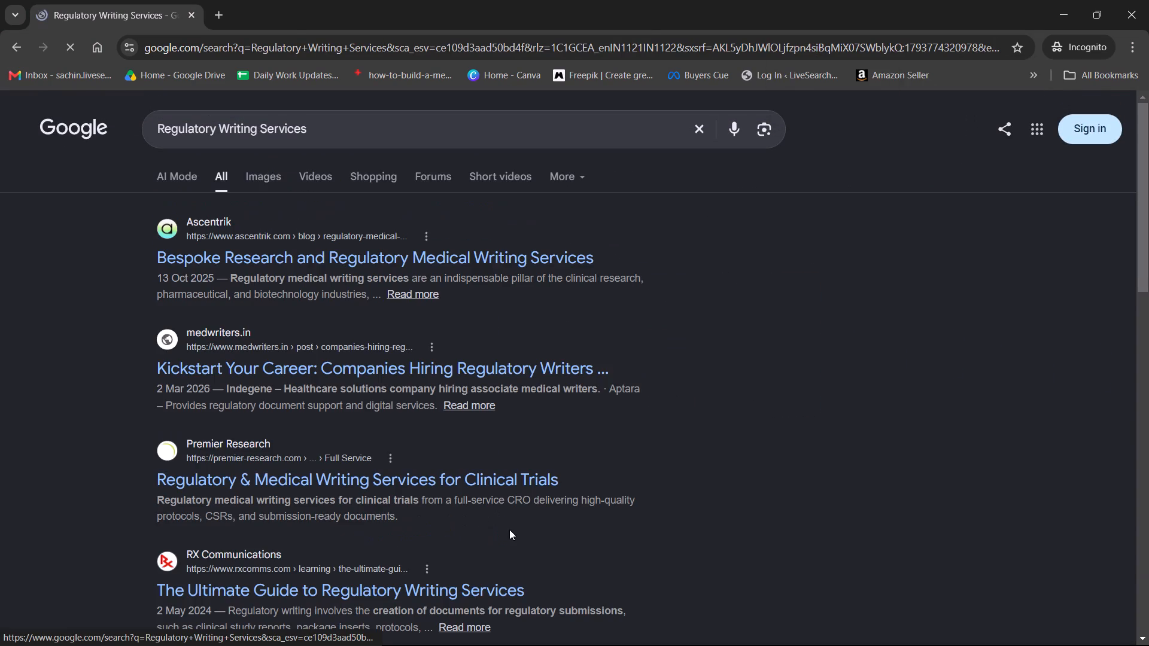
key("ctrl+f")
scroll(499, 525, "down", 11)
left_click(528, 533)
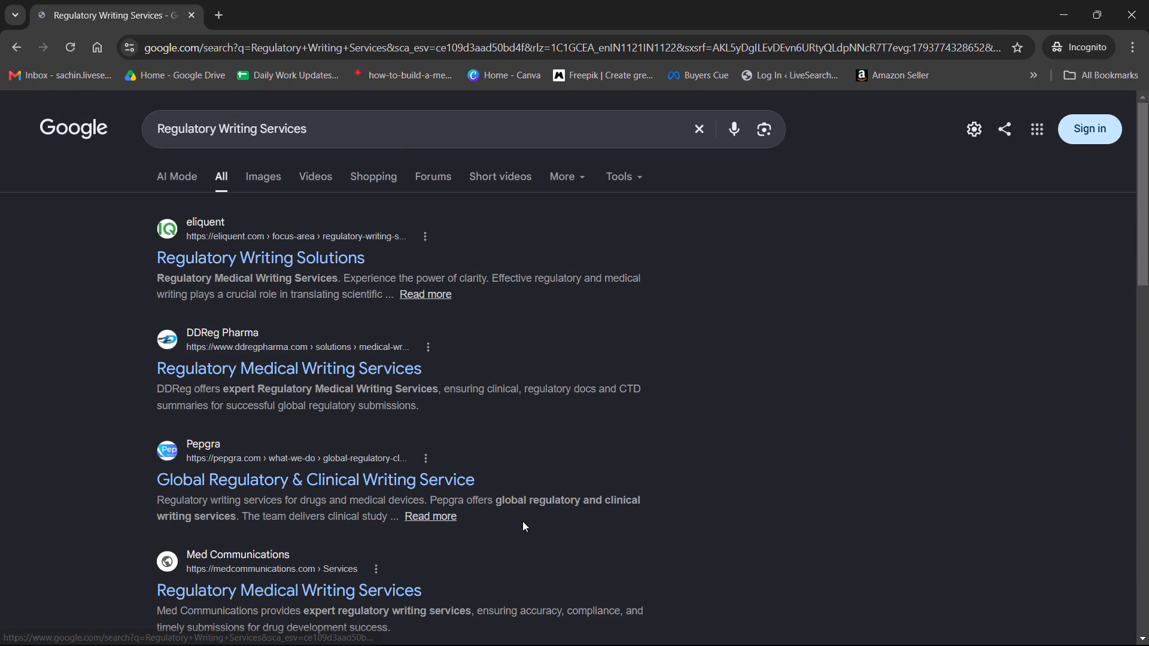
key("ctrl+f")
scroll(522, 517, "down", 10)
left_click(528, 539)
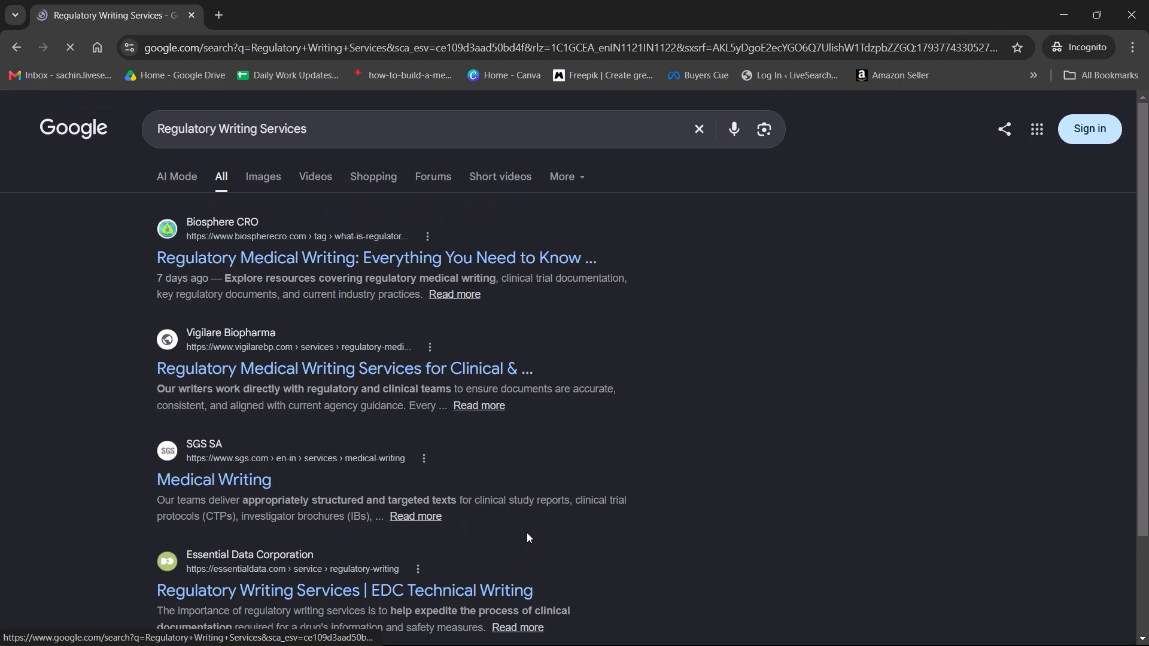
key("ctrl+f")
scroll(526, 530, "down", 12)
left_click(522, 543)
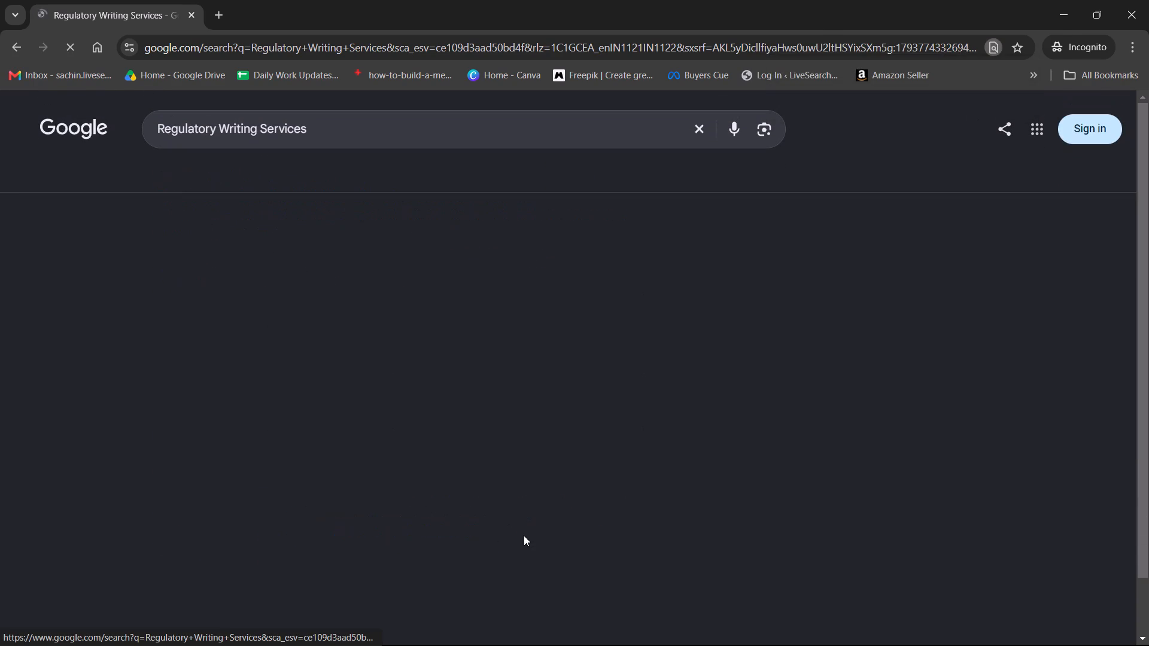
key("ctrl+f")
scroll(524, 520, "down", 16)
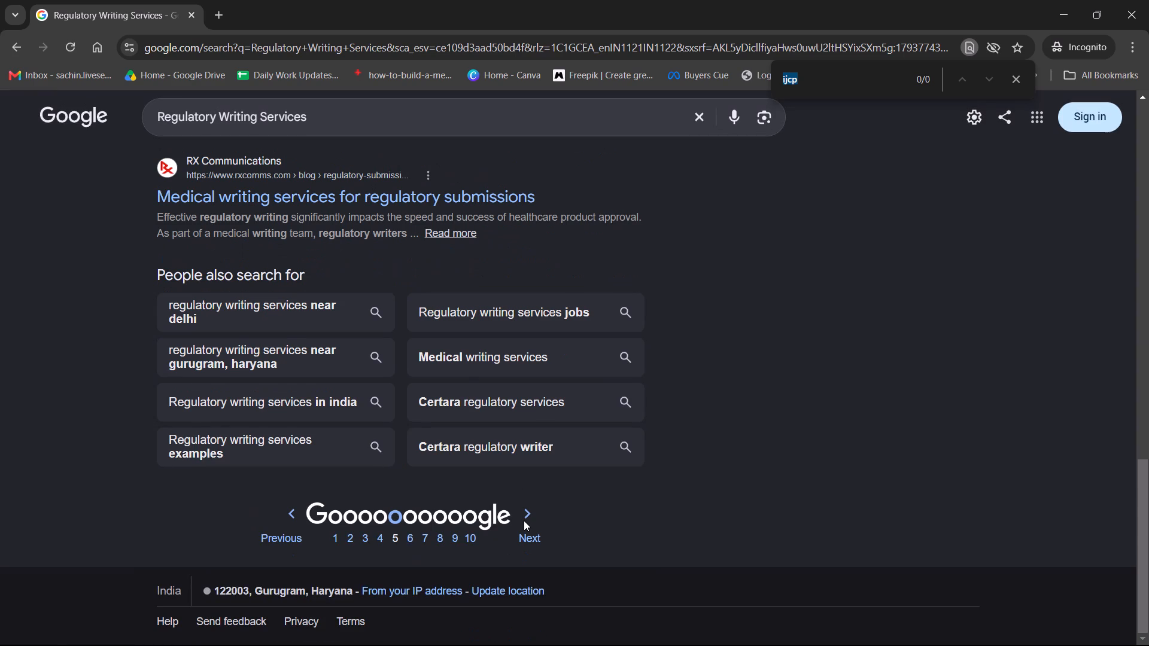
left_click(524, 531)
key("ctrl+f")
scroll(524, 533, "down", 4)
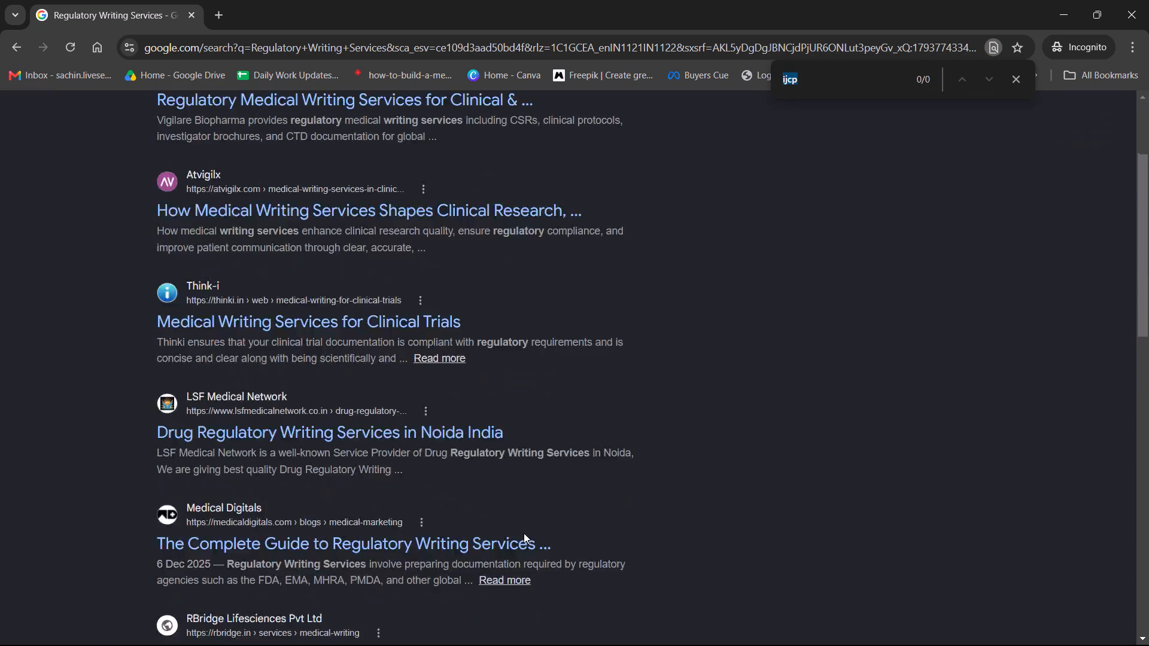
scroll(524, 533, "down", 9)
left_click(530, 537)
key("ctrl+f")
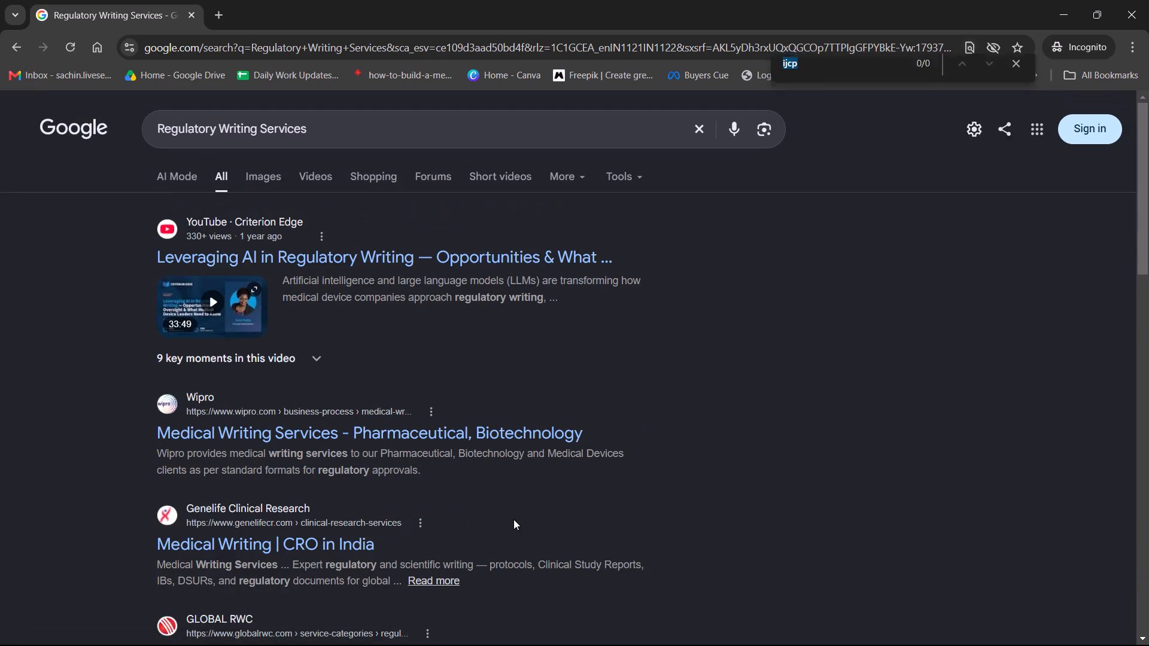
scroll(513, 519, "down", 14)
Recheck the earlier "Regulatory Writing Services" result pages for IJCP and enter a dash as its ranking in D55.
left_click(324, 541)
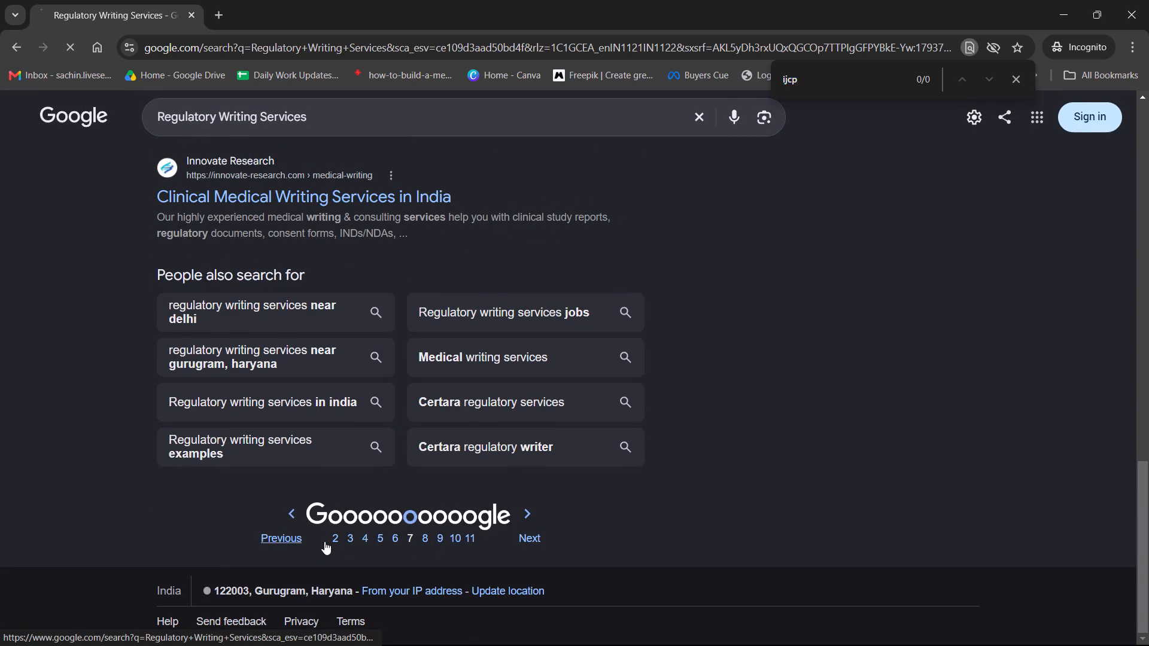
scroll(334, 540, "down", 7)
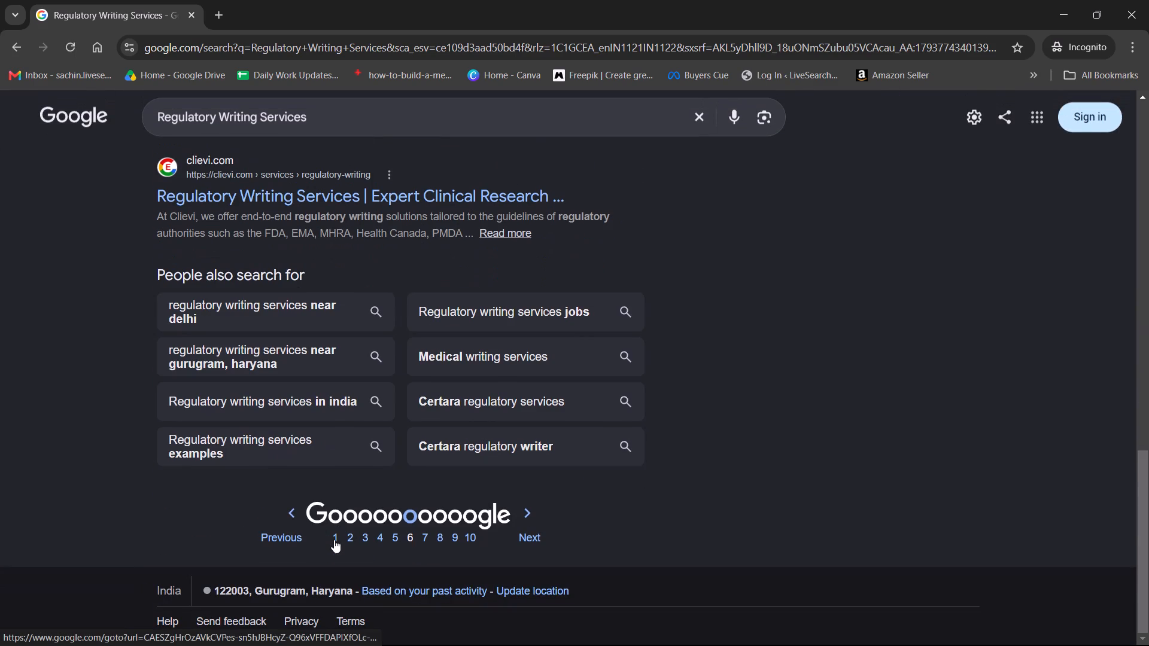
key("ctrl+f")
scroll(356, 535, "down", 9)
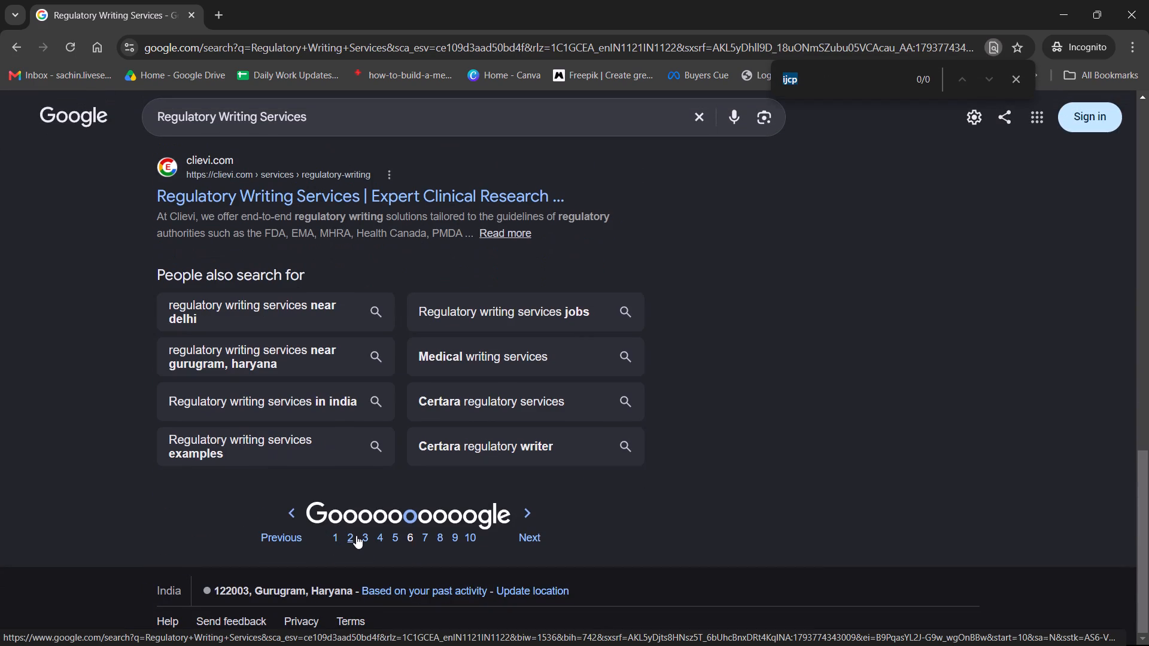
left_click(355, 538)
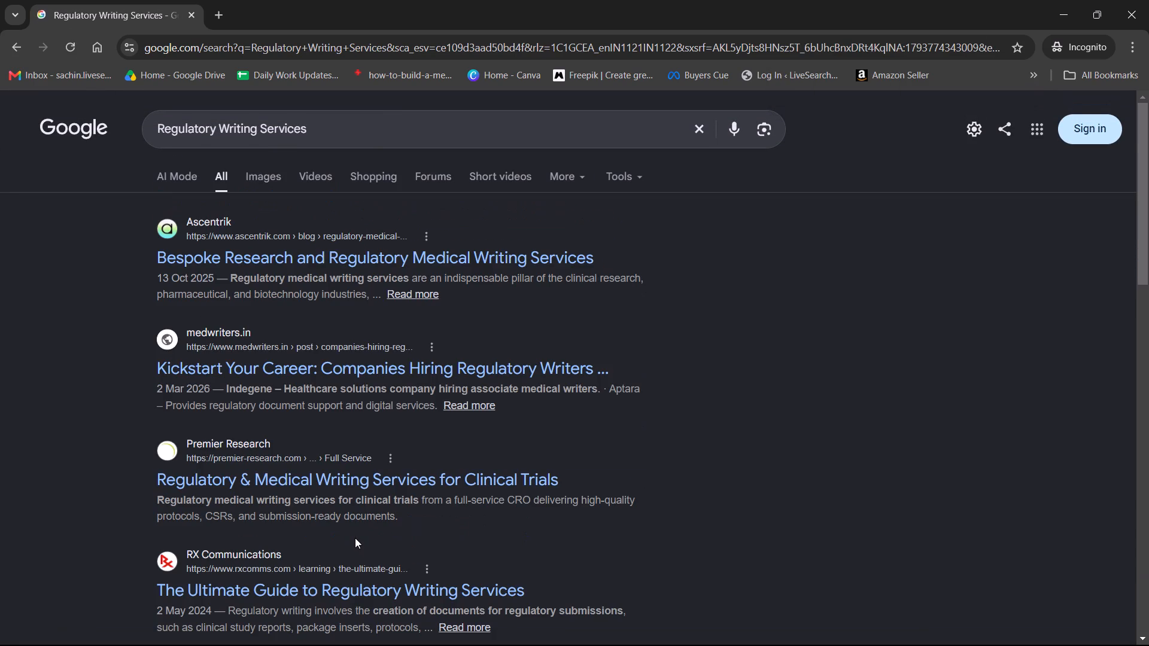
key("ctrl+f")
scroll(355, 538, "down", 12)
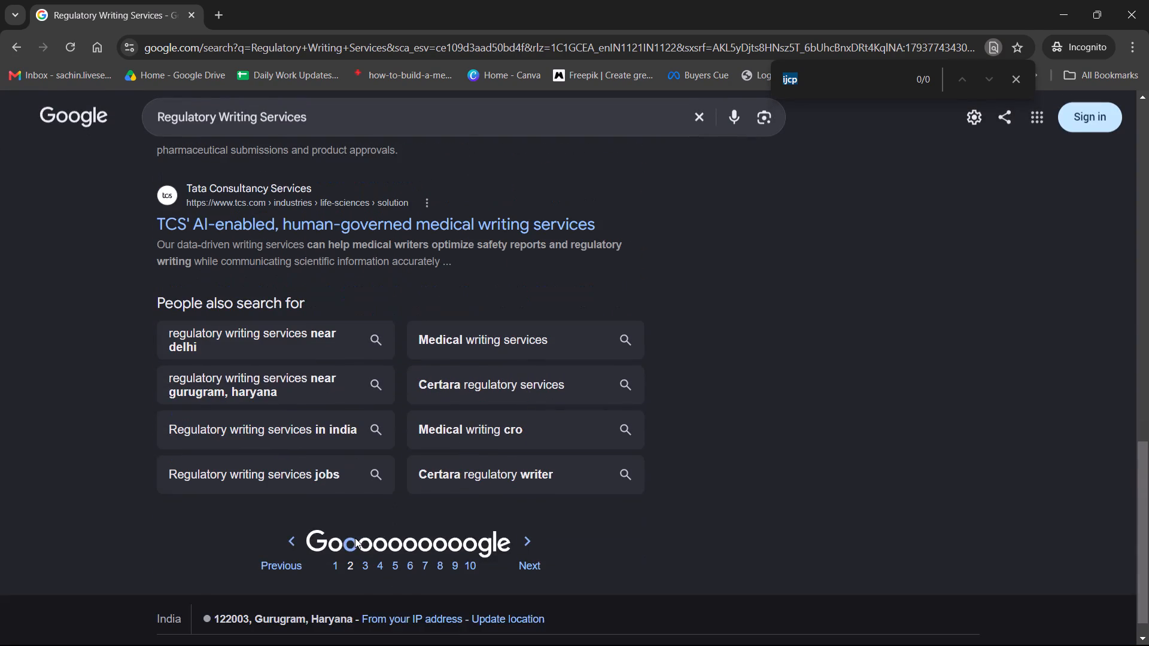
left_click(361, 538)
key("ctrl+f")
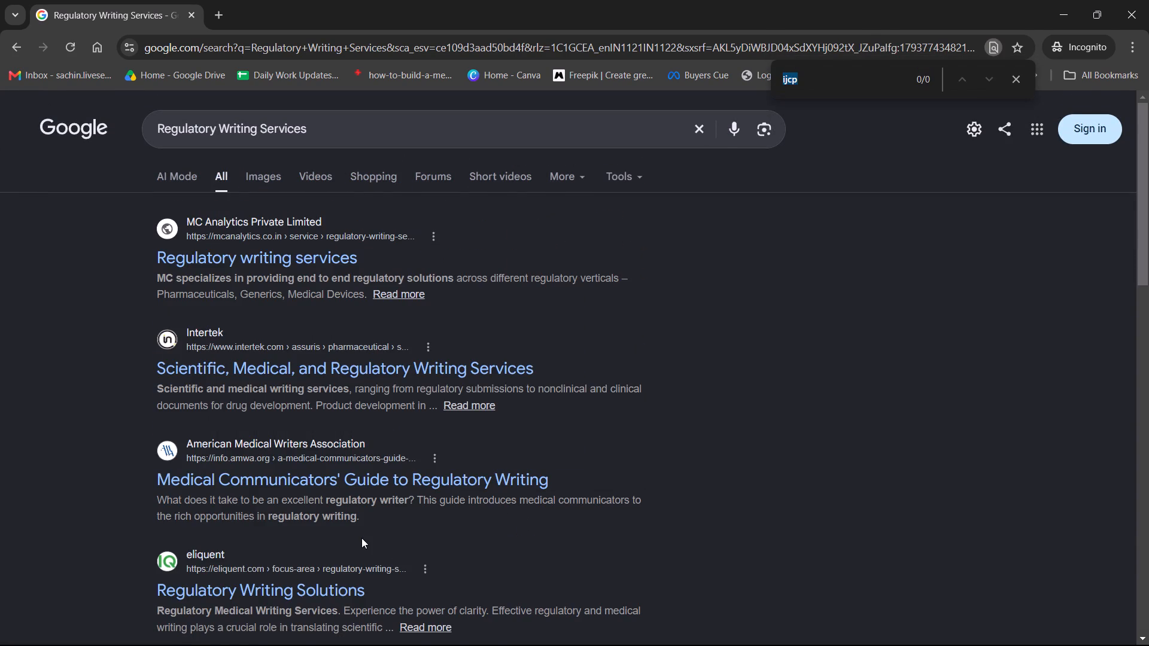
scroll(361, 538, "down", 13)
left_click(381, 541)
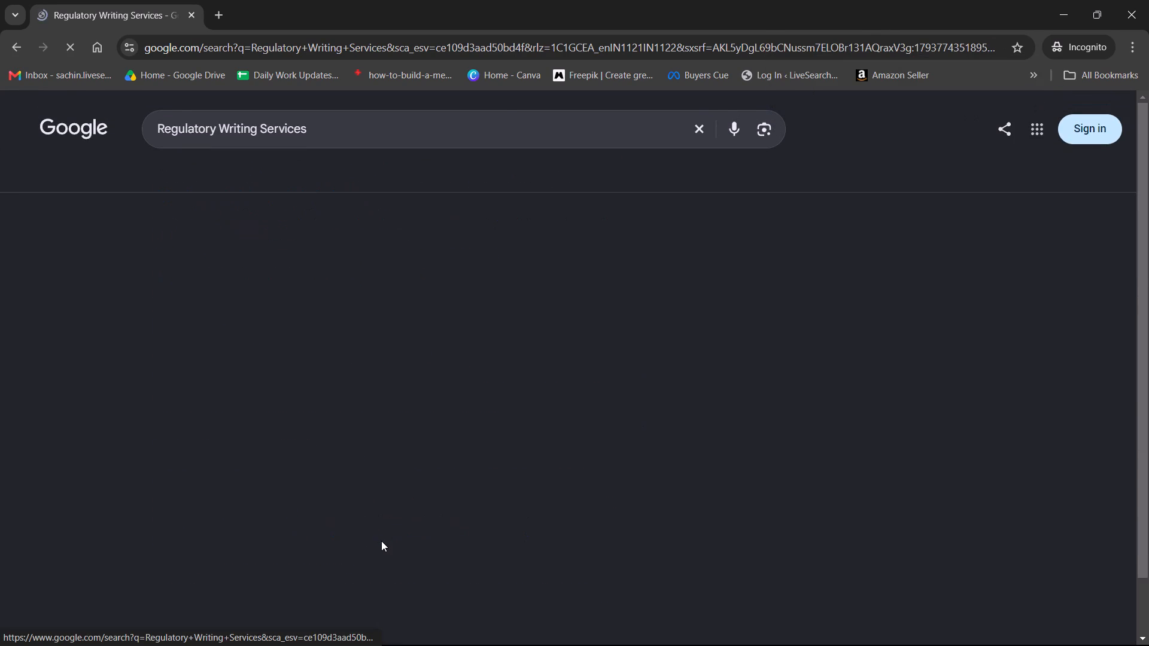
key("ctrl+f")
scroll(381, 541, "down", 13)
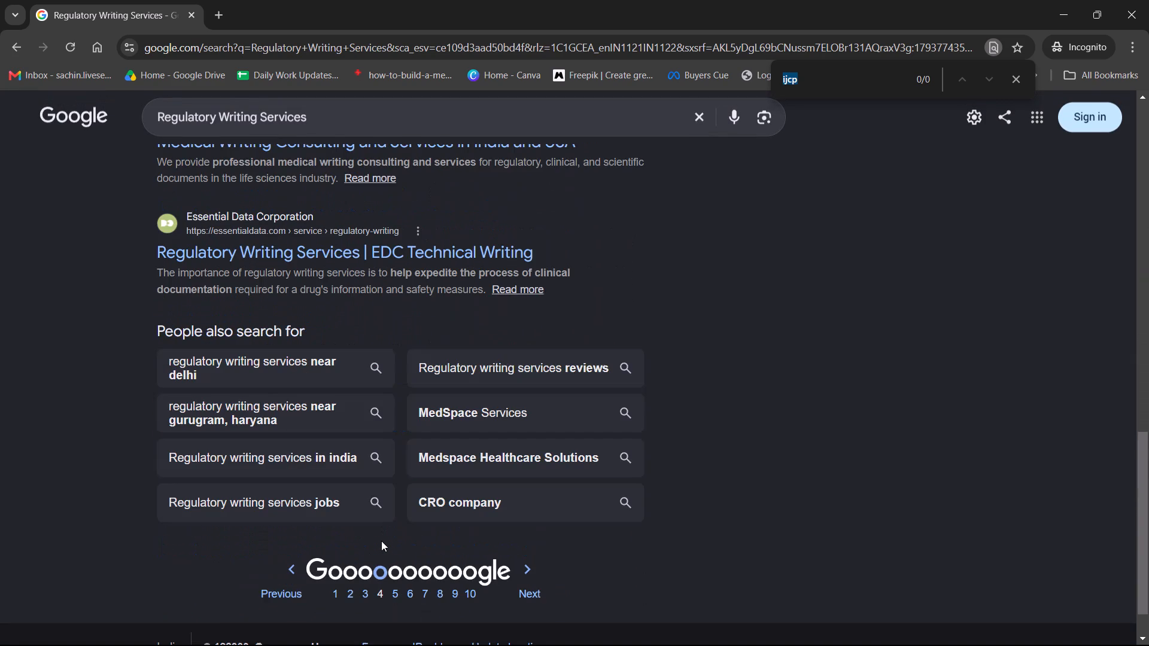
left_click(397, 540)
key("ctrl+f")
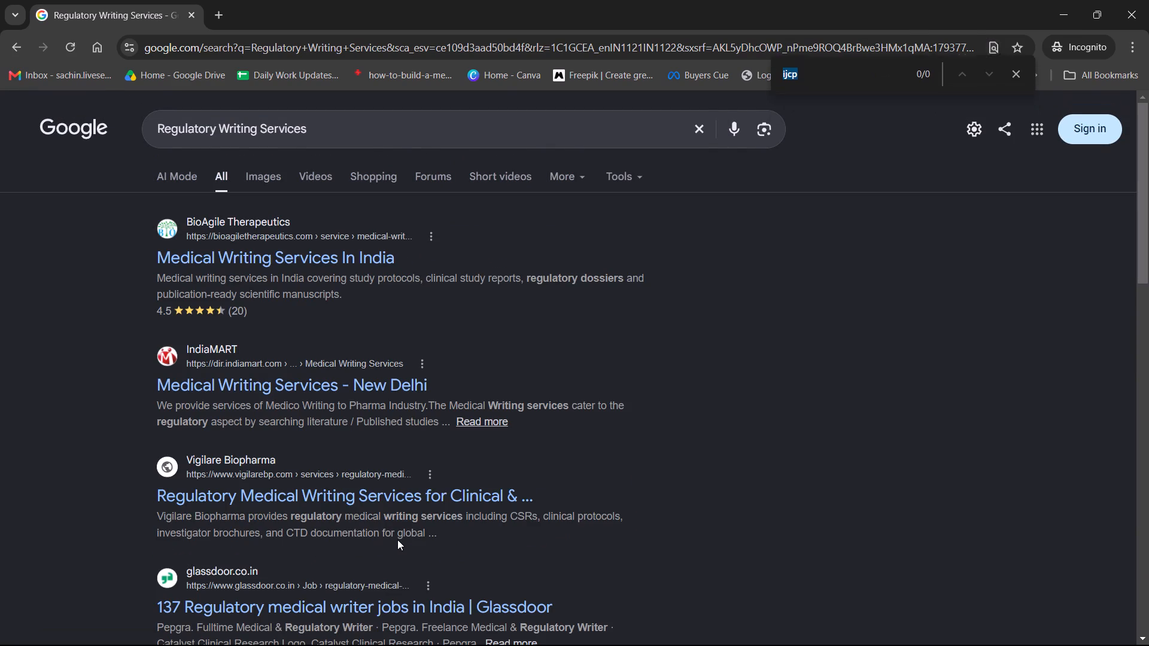
scroll(397, 540, "down", 15)
key("alt+Tab")
key("Tab")
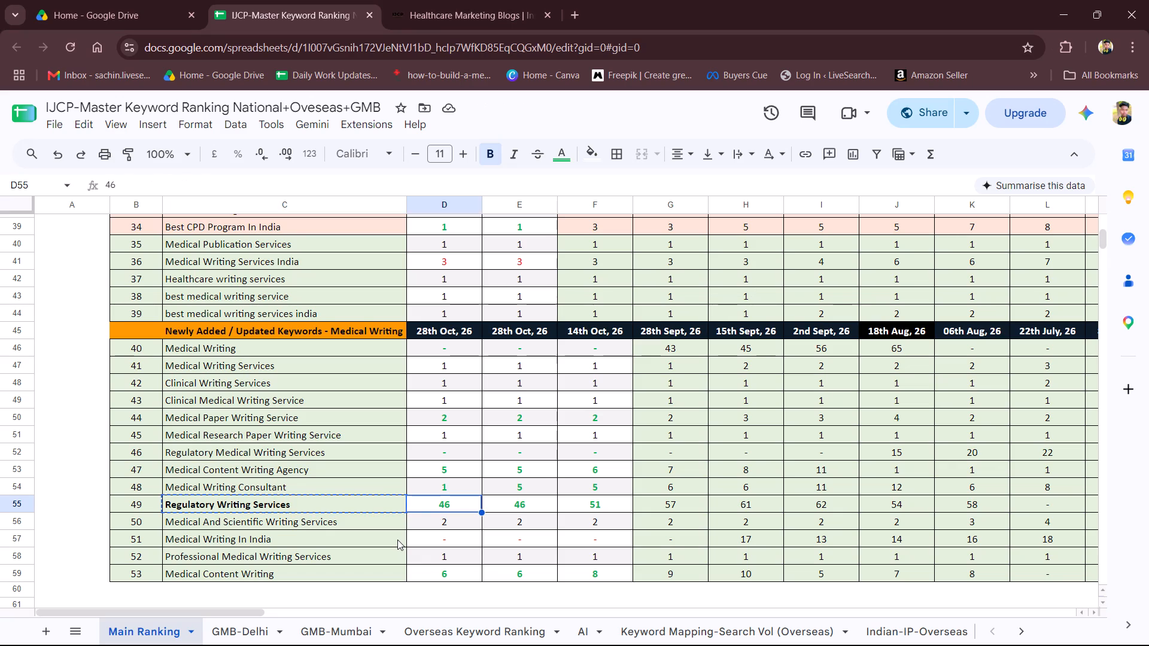
key("minus")
Search Google in the incognito window for "Medical Content Writing" from C59, look for IJCP through the first three result pages, and return to the sheet.
left_click(320, 576)
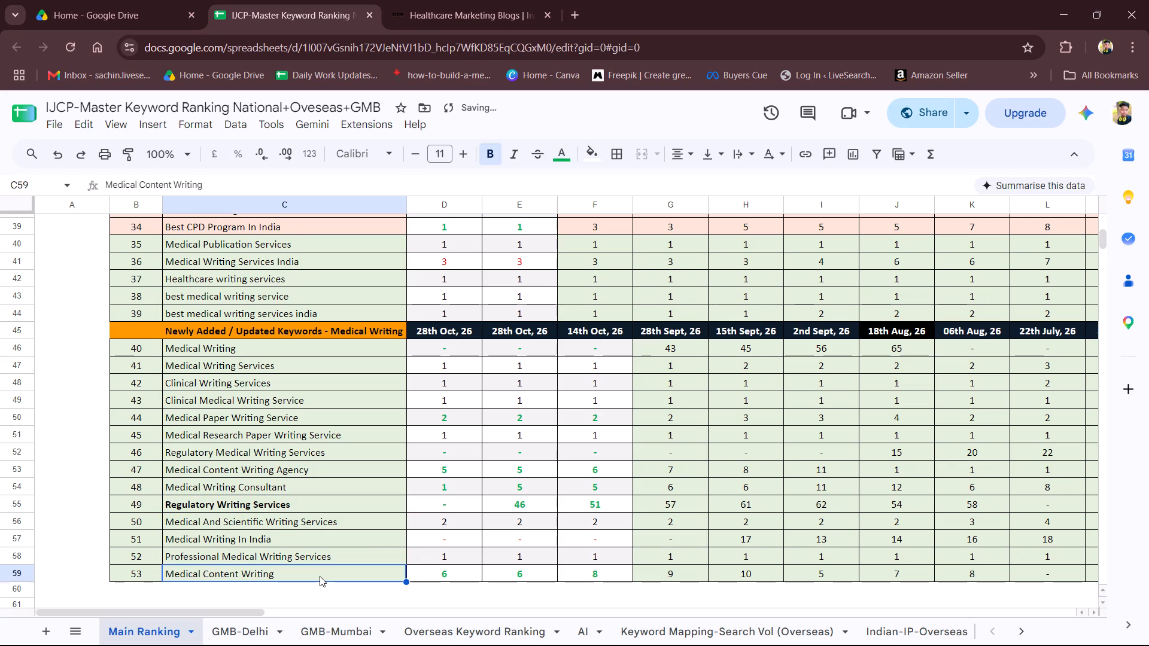
key("ctrl+c")
key("alt+Tab")
key("ctrl+e")
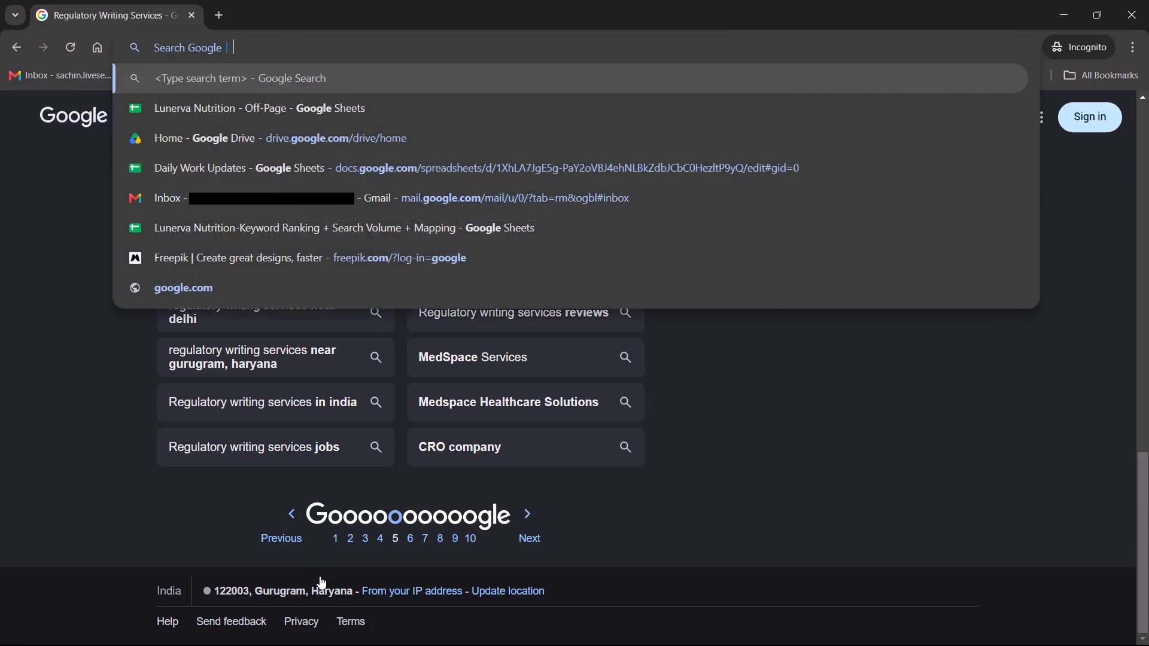
key("ctrl+v")
key("Return")
key("ctrl+f")
scroll(353, 612, "down", 8)
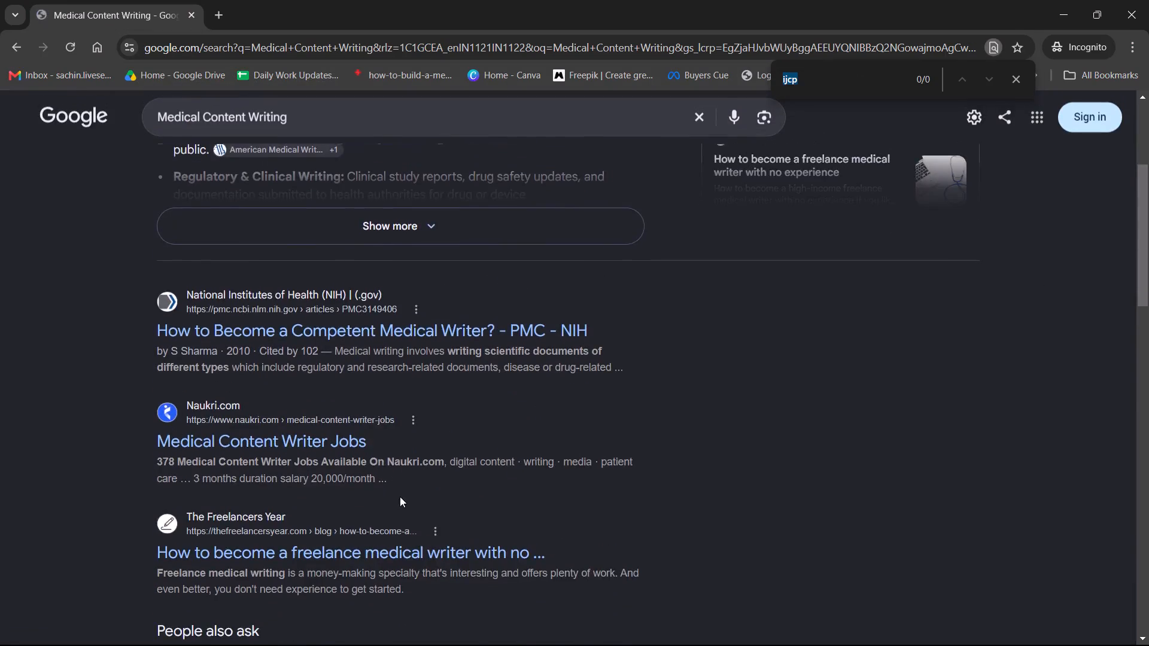
scroll(400, 496, "down", 8)
scroll(400, 496, "up", 11)
scroll(400, 496, "down", 11)
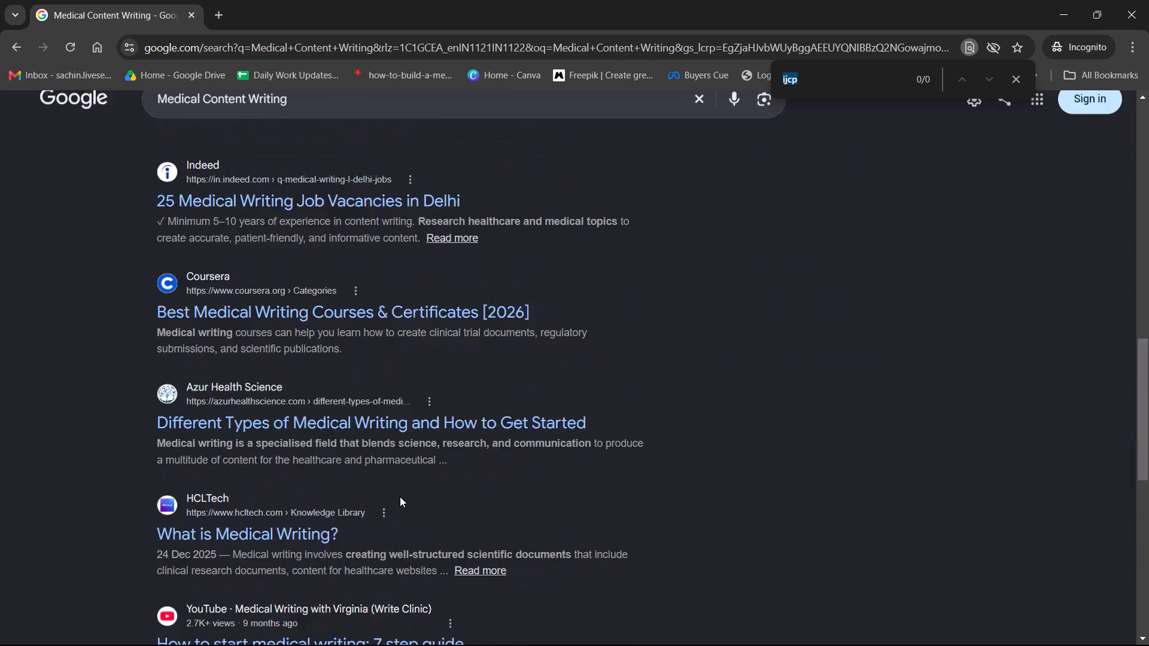
left_click(494, 540)
key("ctrl+f")
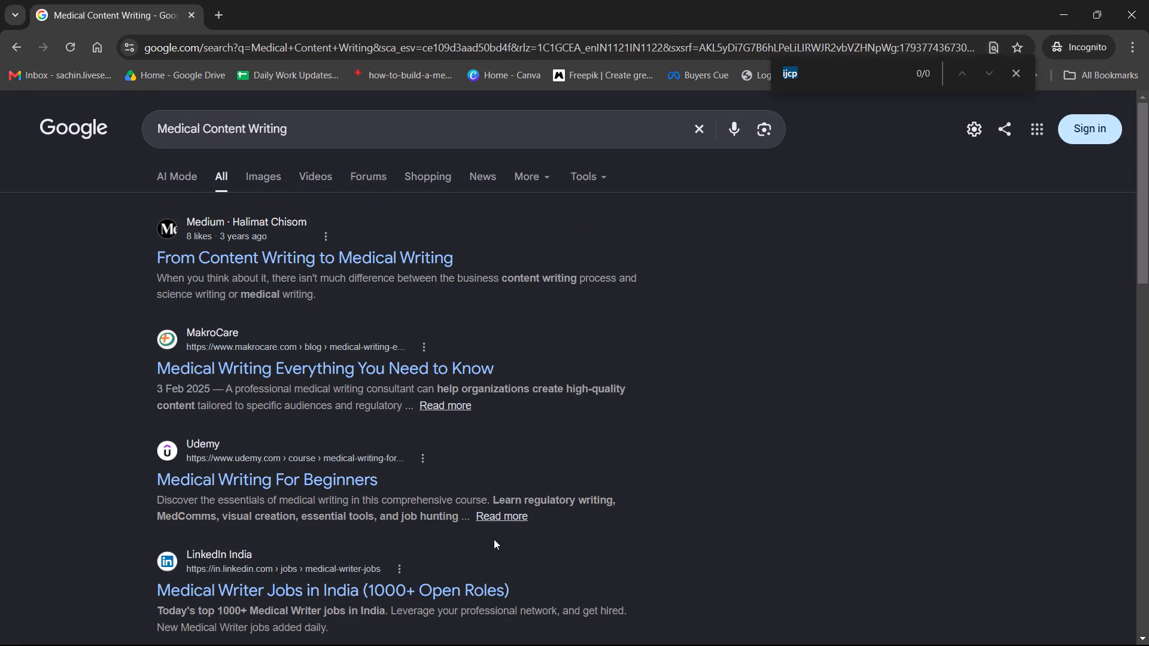
scroll(494, 539, "down", 11)
left_click(534, 539)
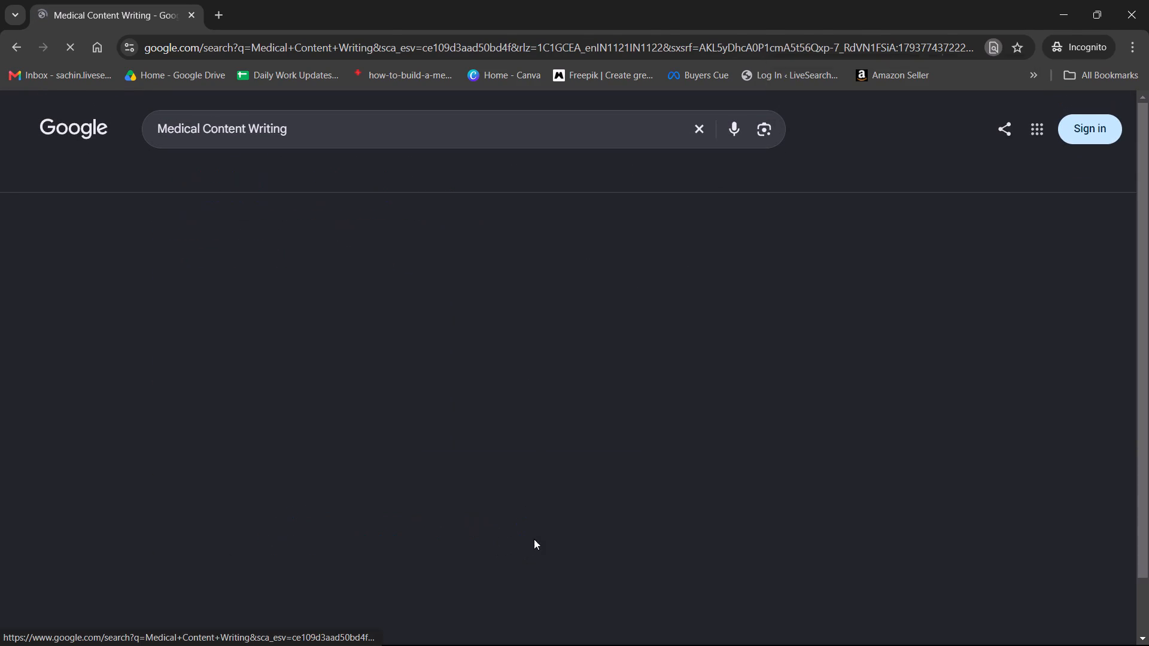
key("ctrl+r")
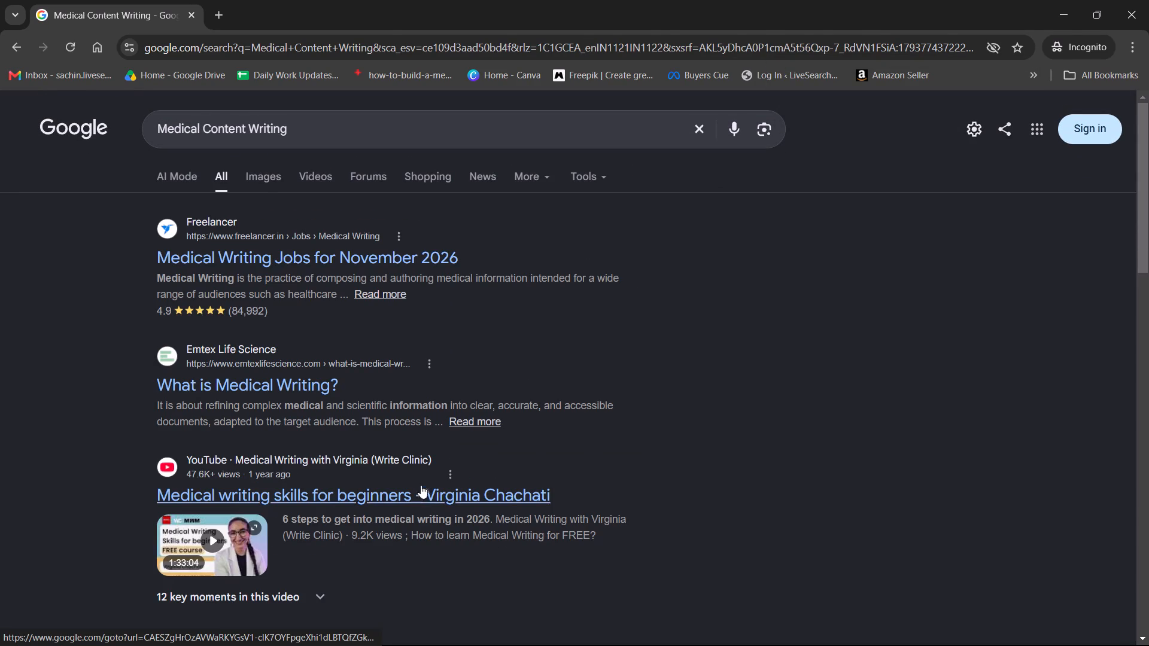
scroll(536, 362, "down", 13)
key("ctrl+f")
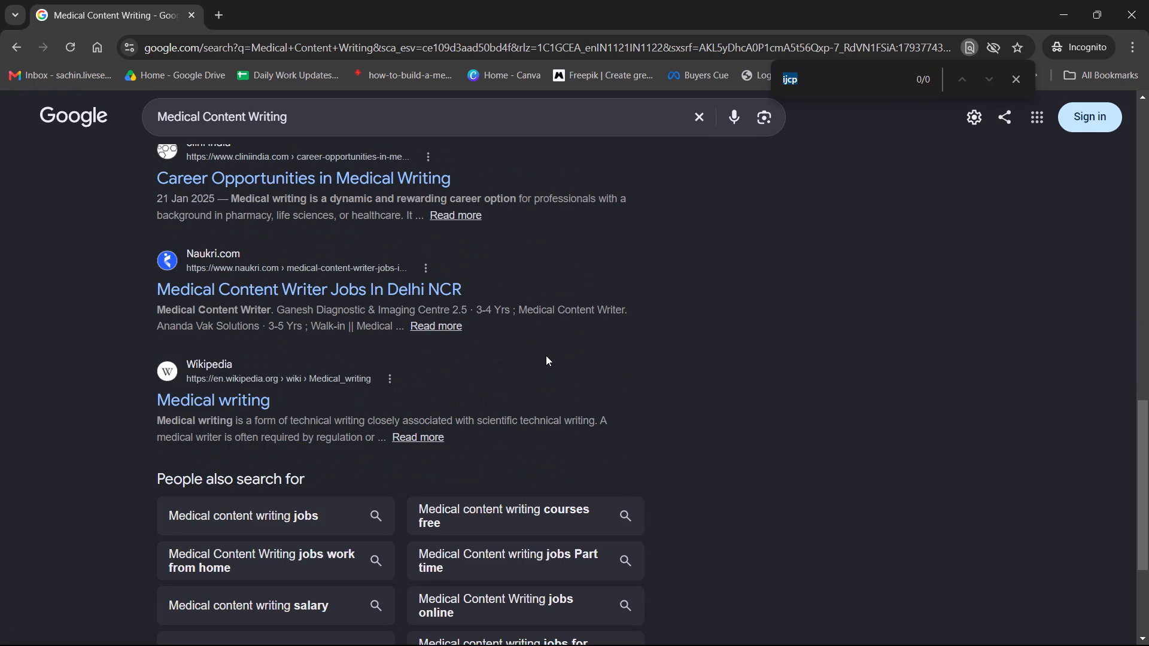
key("alt+Tab")
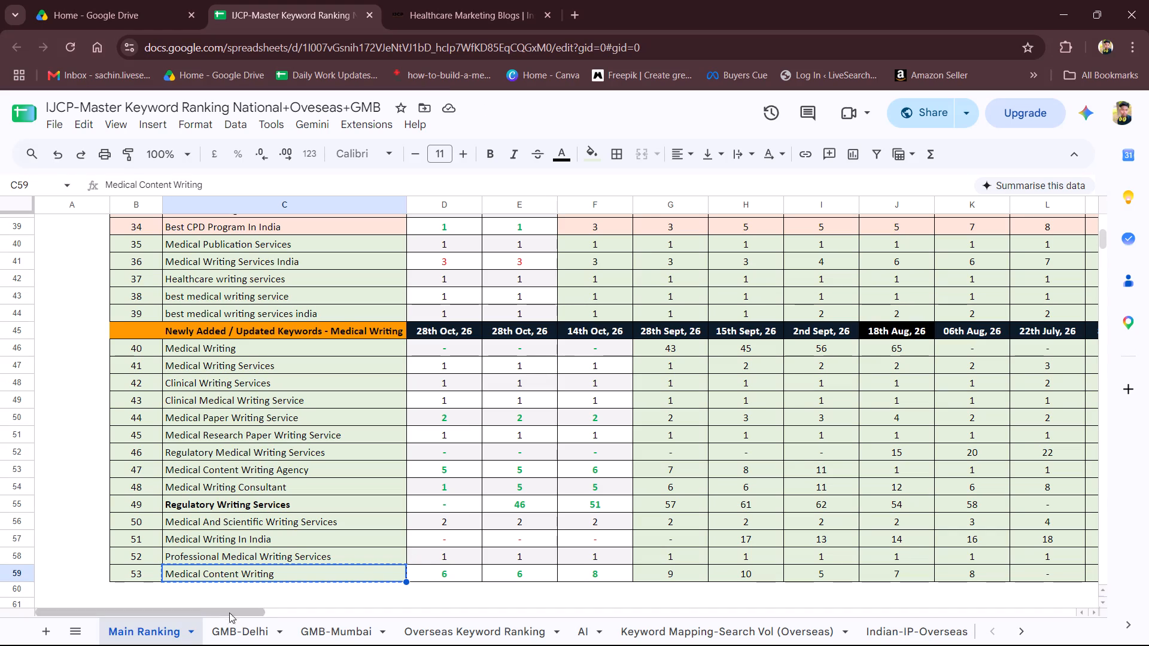
On the GMB-Delhi sheet, insert a column before D and fill it with a copy of the 28th Oct, 26 ranking column.
left_click(232, 624)
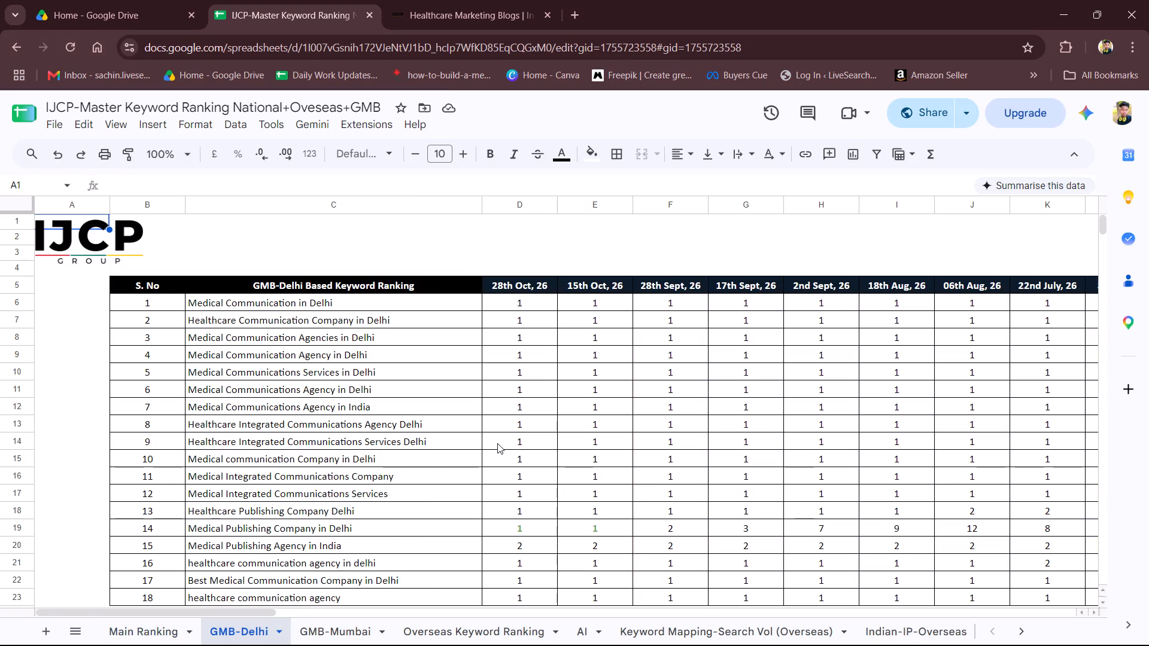
left_click(527, 201)
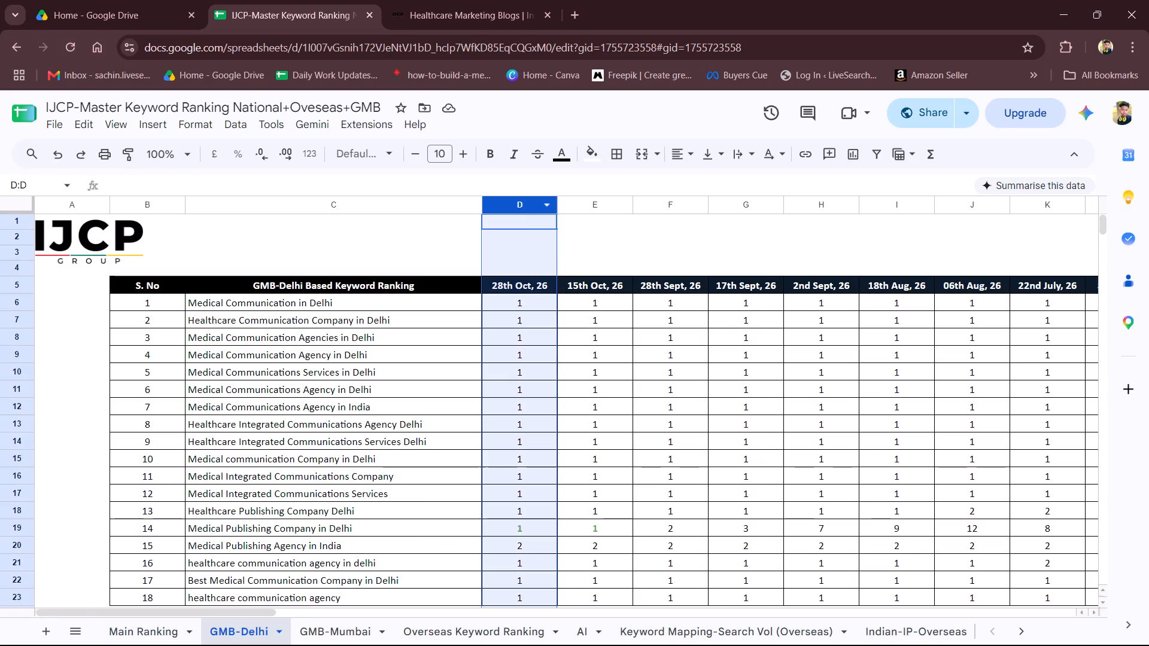
right_click(527, 201)
left_click(593, 275)
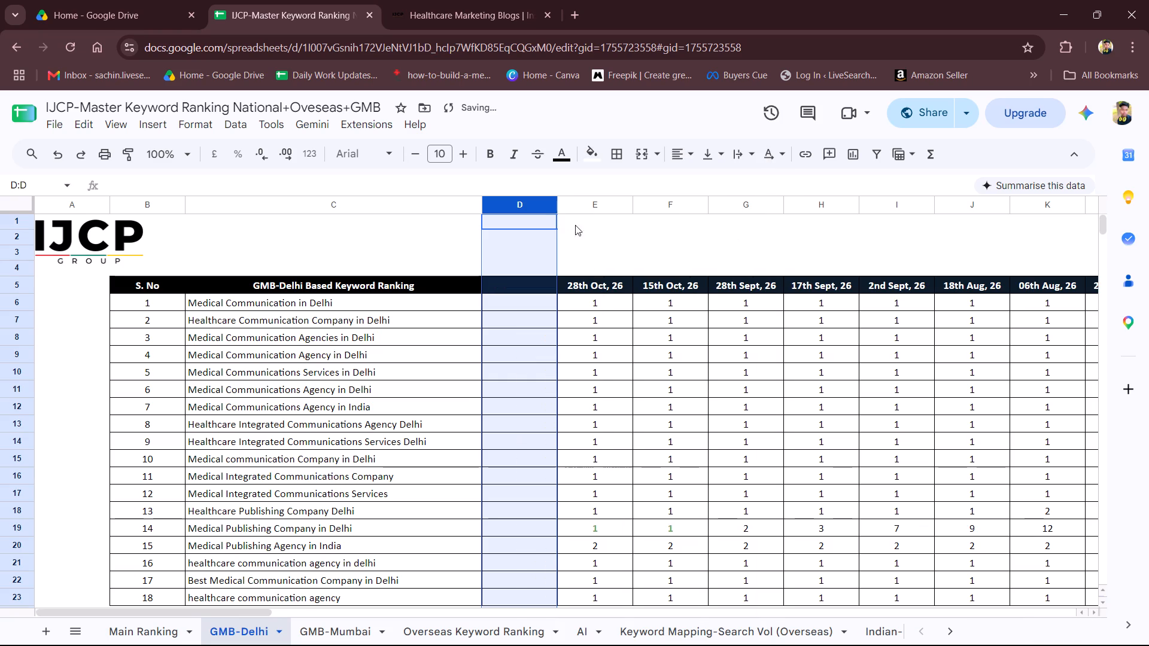
left_click(585, 205)
right_click(585, 205)
left_click(621, 194)
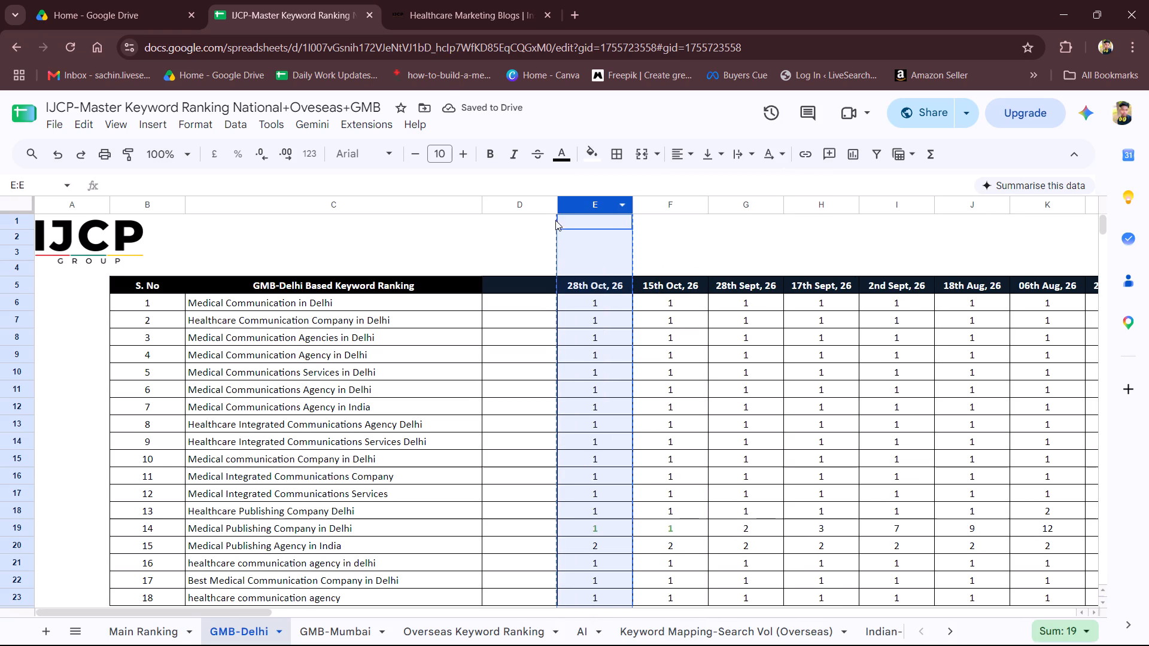
left_click(521, 205)
right_click(518, 205)
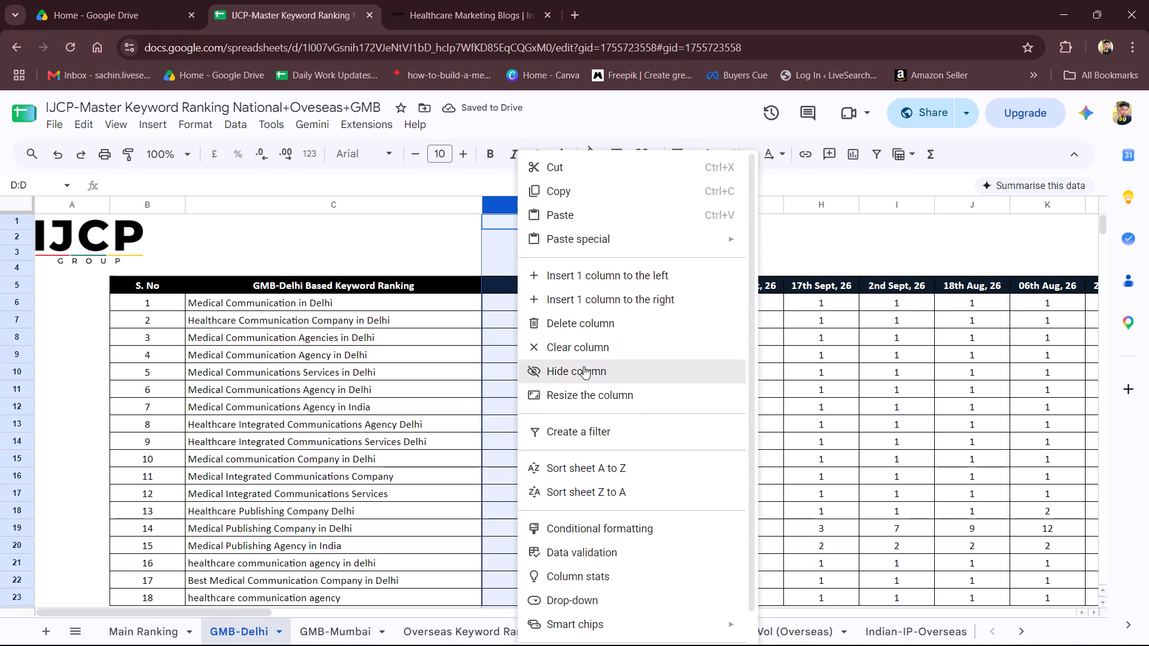
left_click(566, 220)
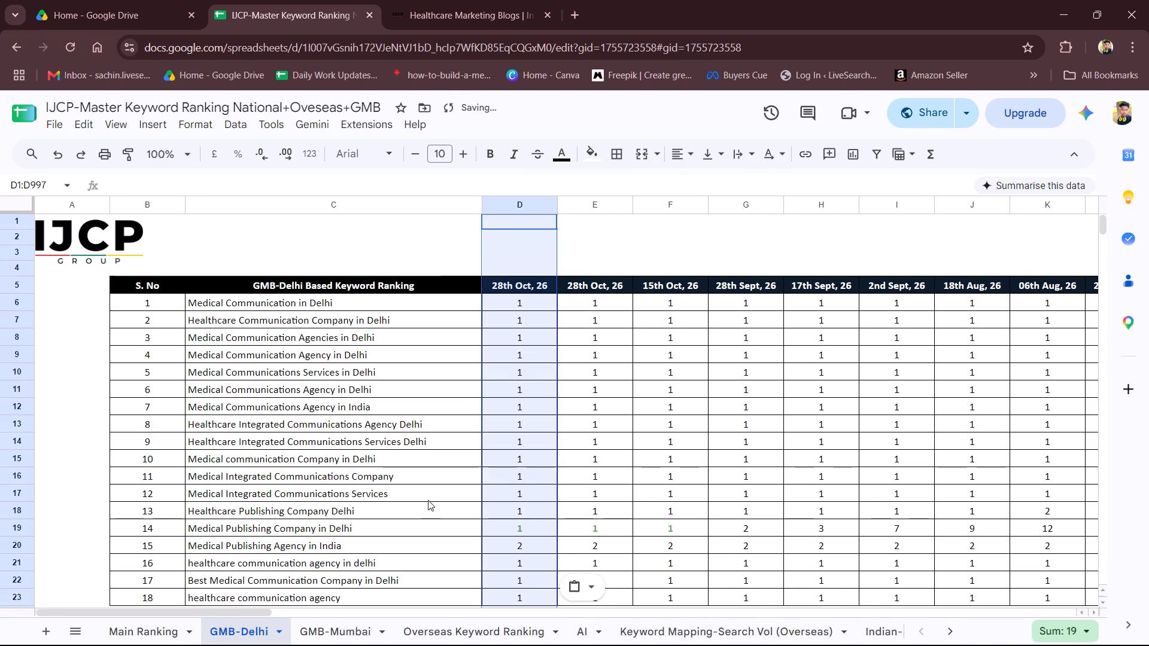
On the Main Ranking sheet, copy the date header 04th Nov, 26 from D5 into the Medical Writing section header D45.
left_click(162, 640)
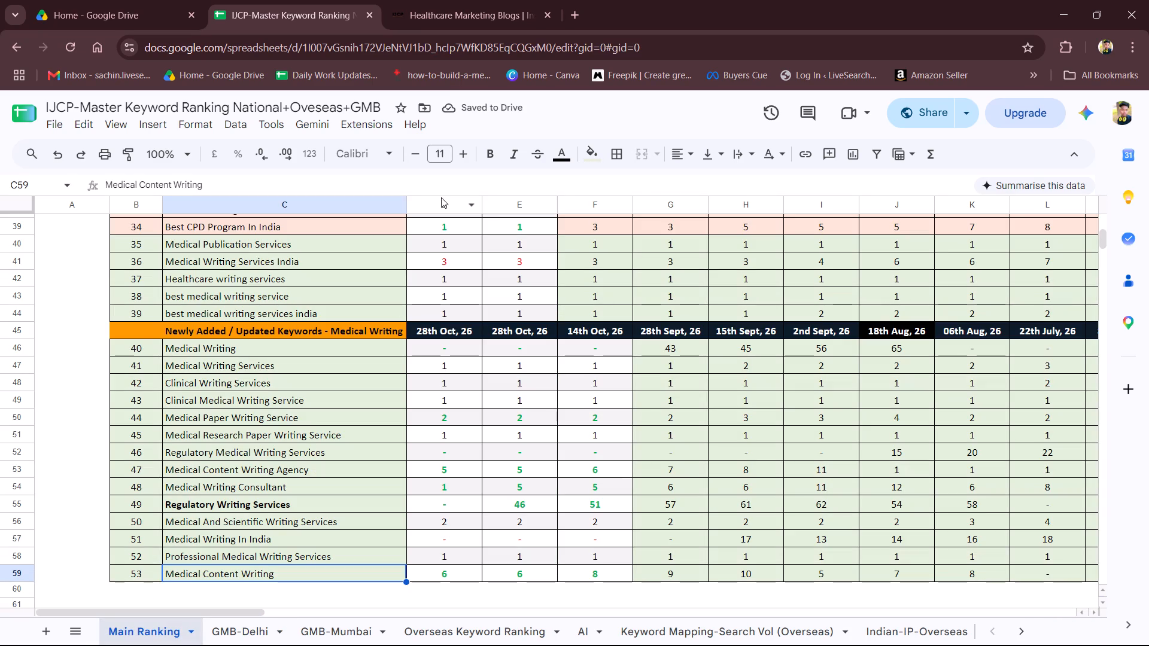
scroll(437, 334, "up", 8)
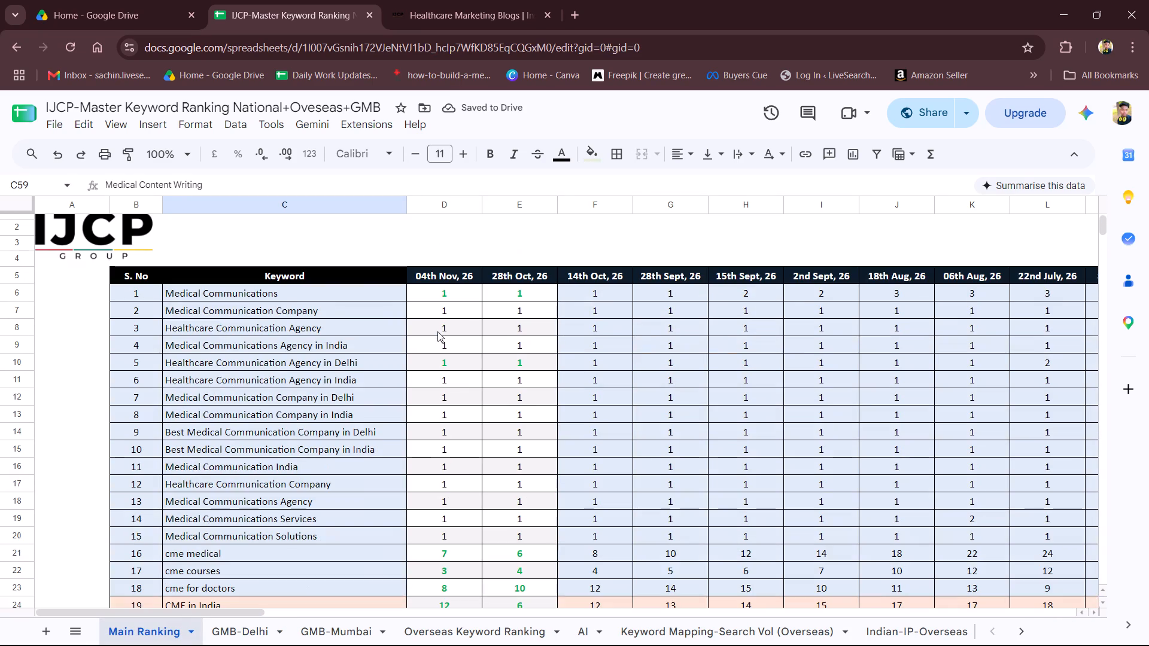
left_click(439, 279)
key("ctrl+c")
scroll(418, 379, "down", 1)
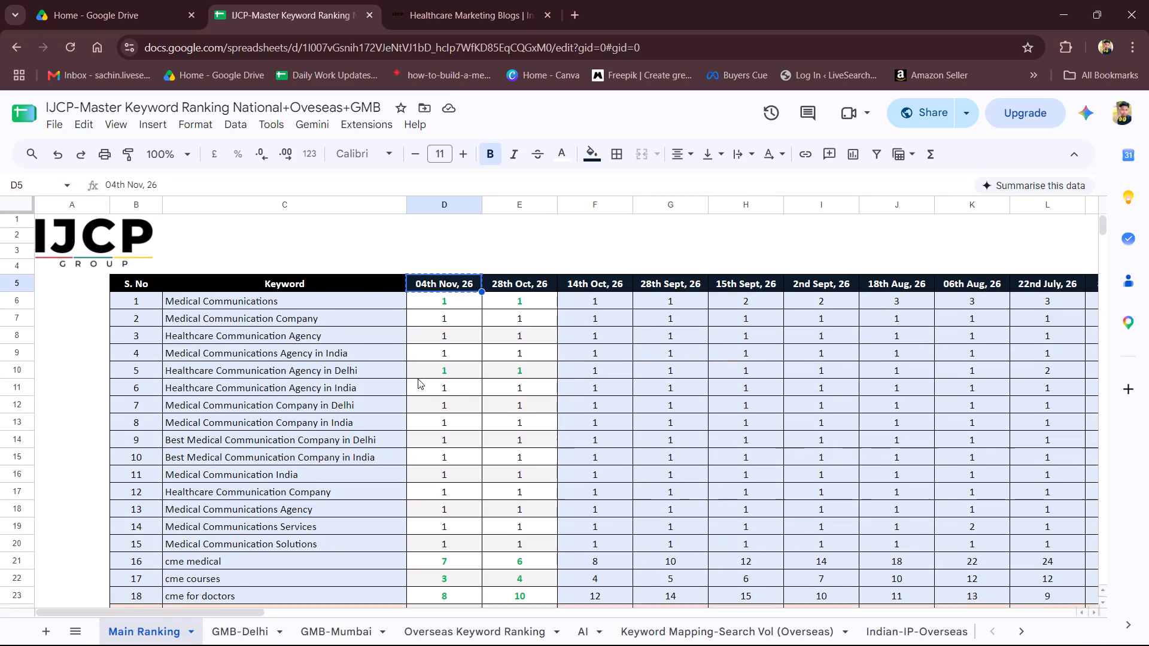
scroll(418, 379, "down", 5)
left_click(431, 488)
key("ctrl+v")
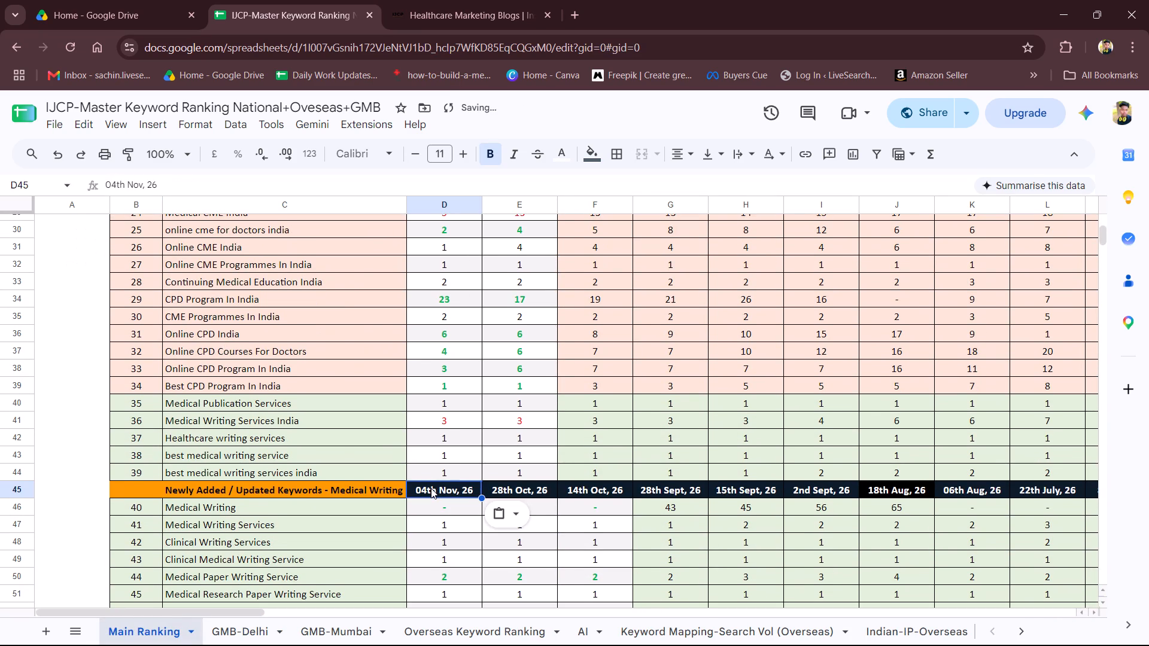
Set the new GMB-Delhi column's header in D5 to the copied date 04th Nov, 26.
left_click(238, 630)
left_click(510, 284)
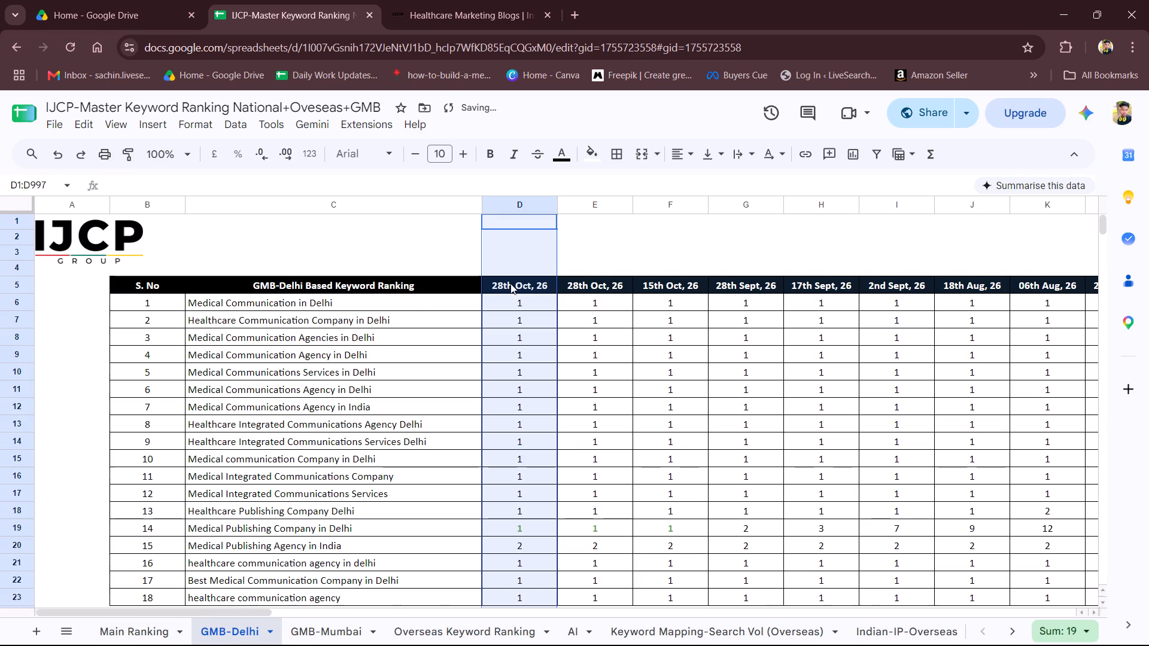
key("ctrl+v")
Search Google in the incognito window for "Medical Publishing Agency in India" from C20, look for IJCP, and enter 1 in D20.
scroll(452, 487, "down", 1)
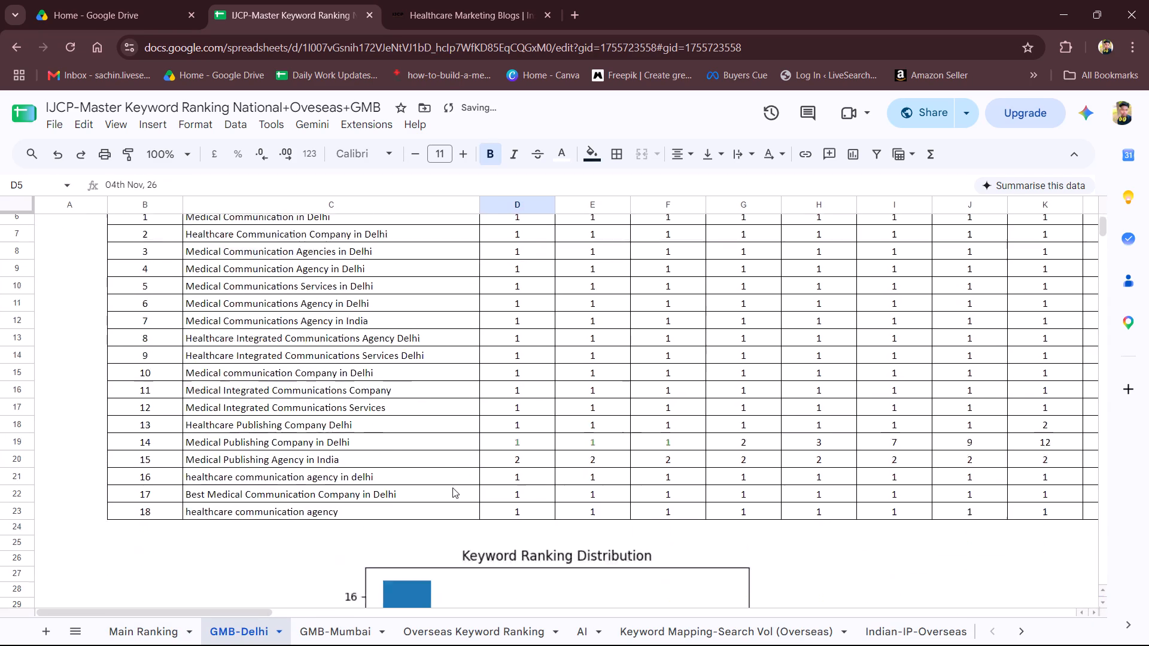
scroll(452, 487, "down", 1)
left_click(348, 384)
left_click(350, 400)
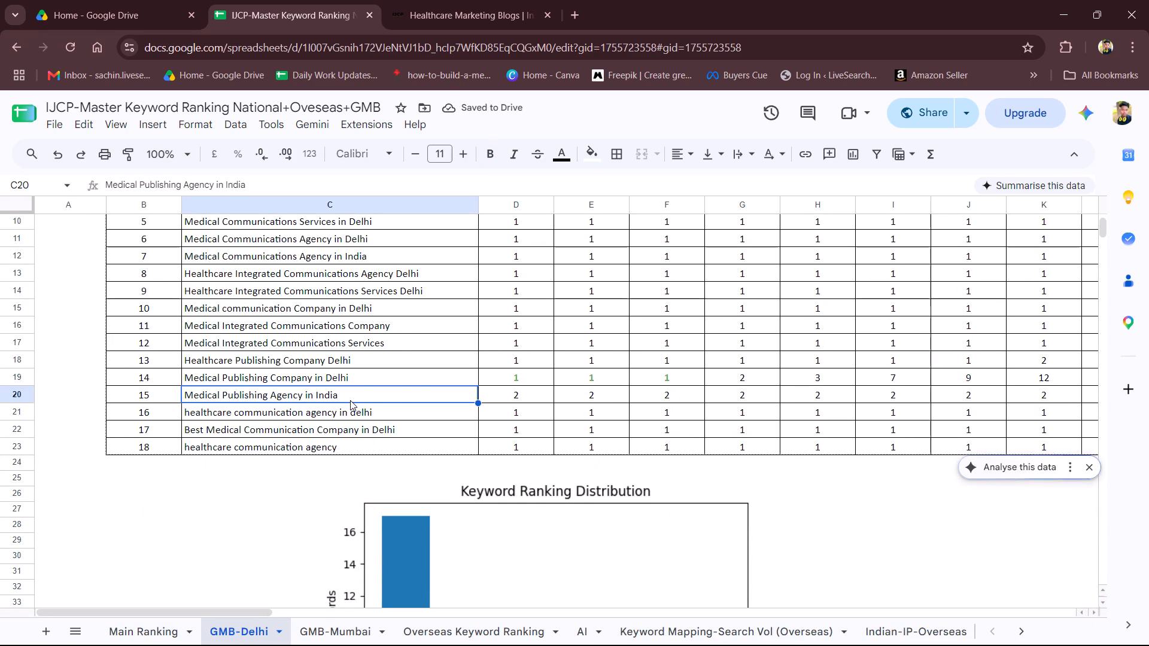
key("ctrl+c")
key("alt+Tab")
key("ctrl+e")
key("ctrl+v")
key("Return")
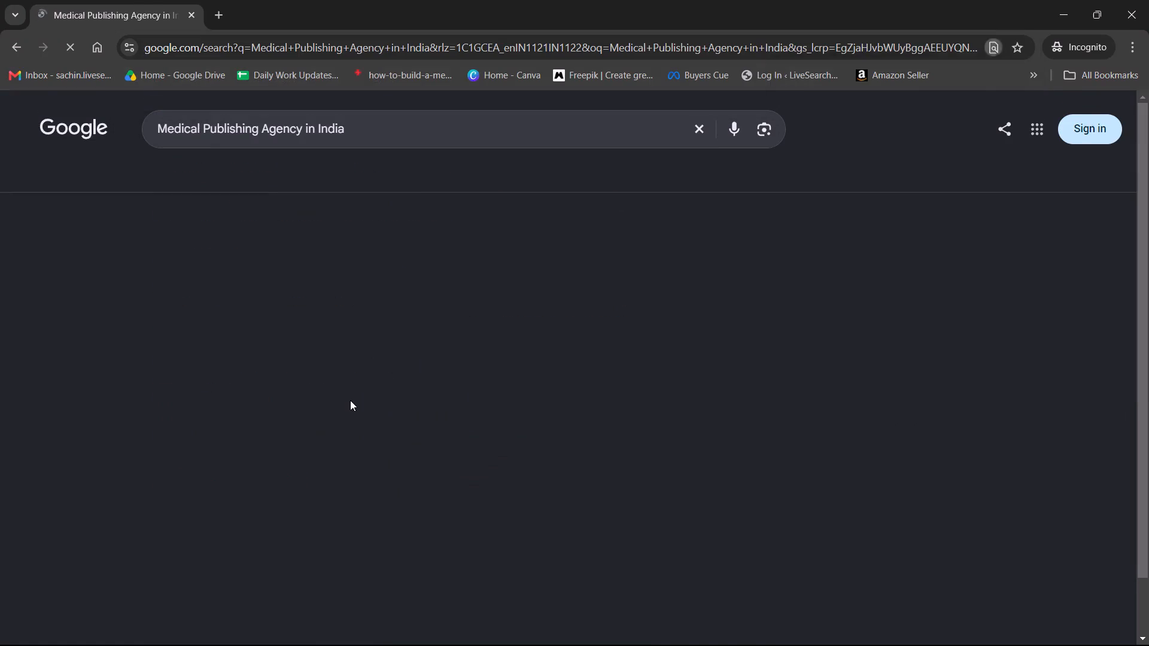
key("ctrl+f")
key("alt+Tab")
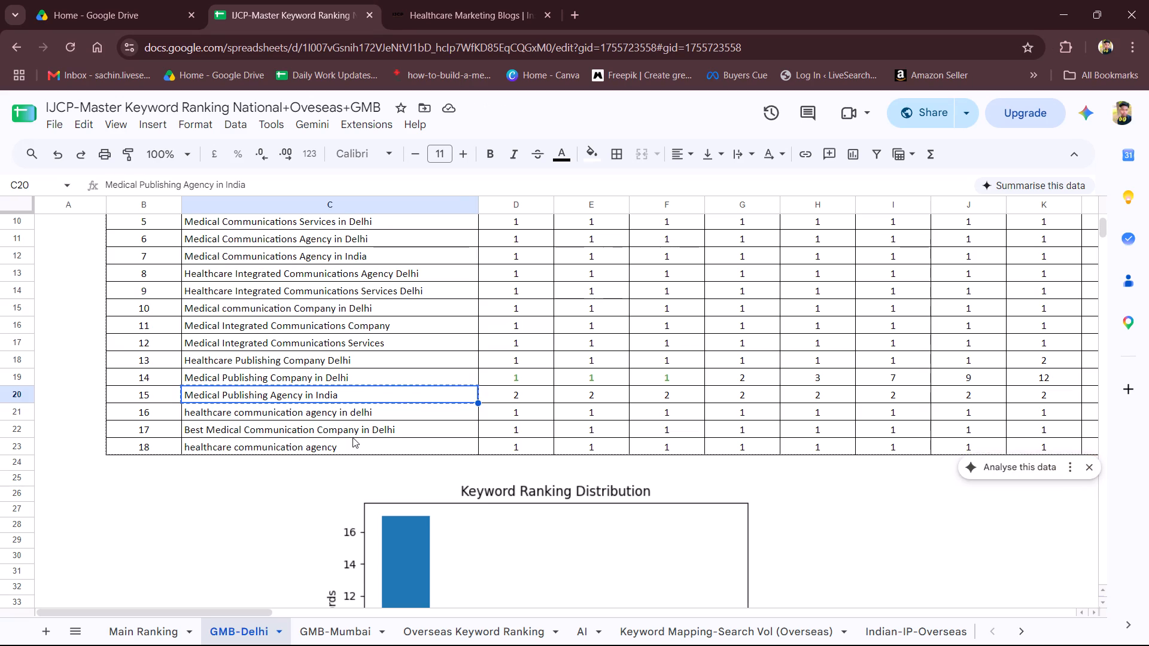
key("Tab")
key("1")
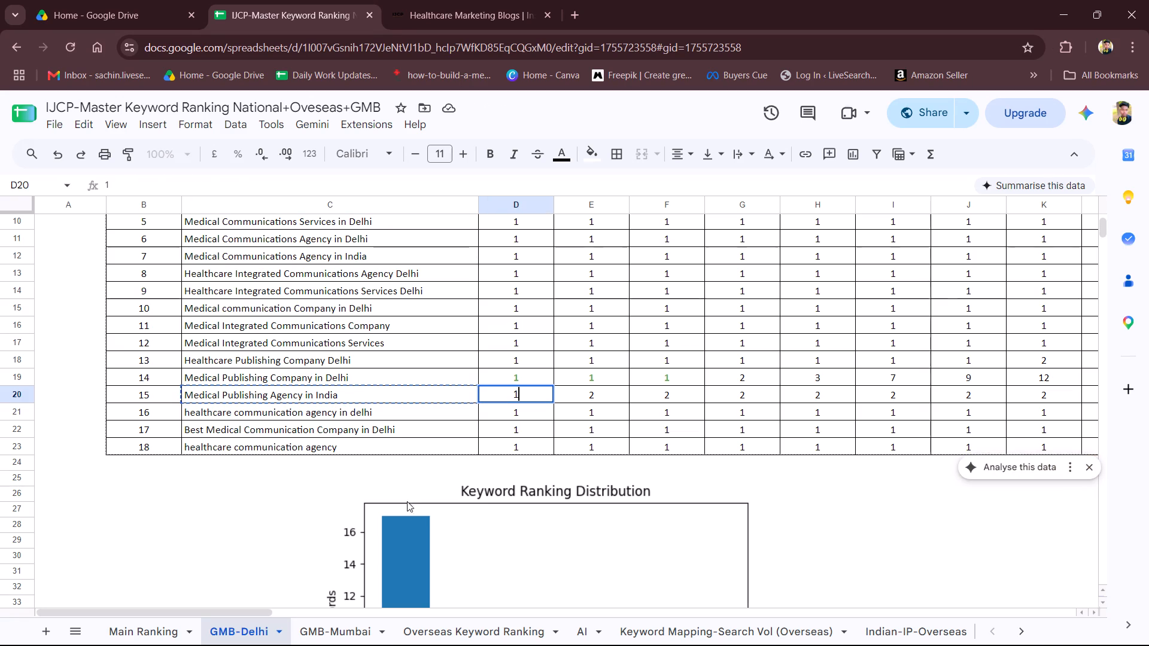
left_click(394, 487)
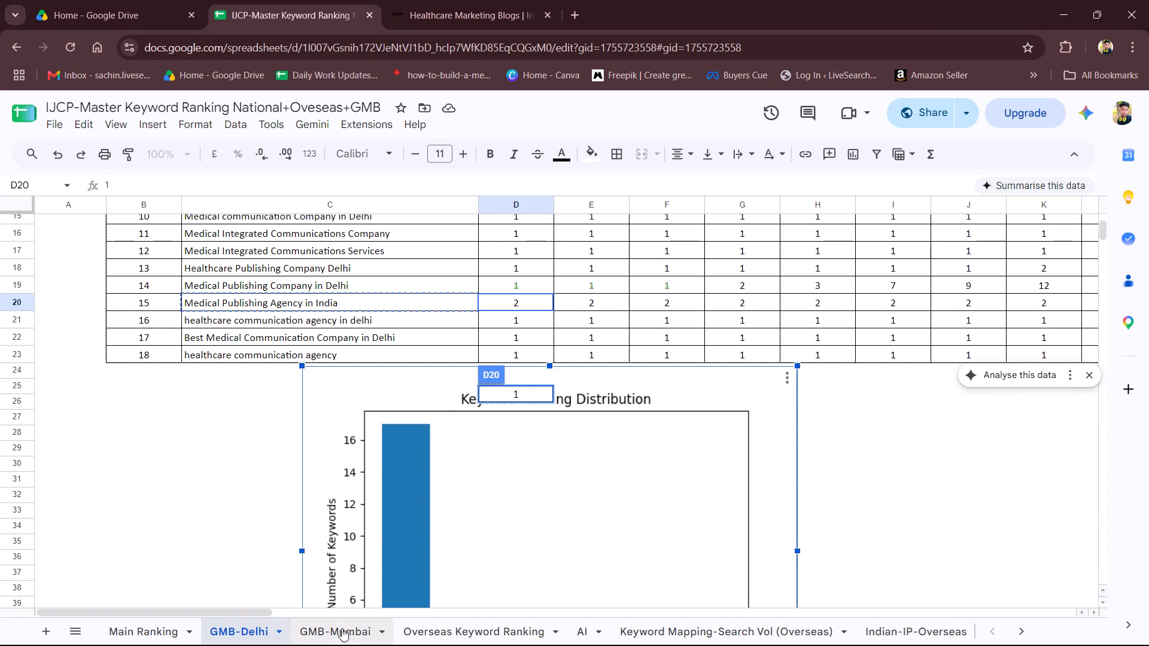
On the GMB-Mumbai sheet, insert a column before D and fill it with a copy of the 28th Oct, 26 ranking column.
left_click(338, 639)
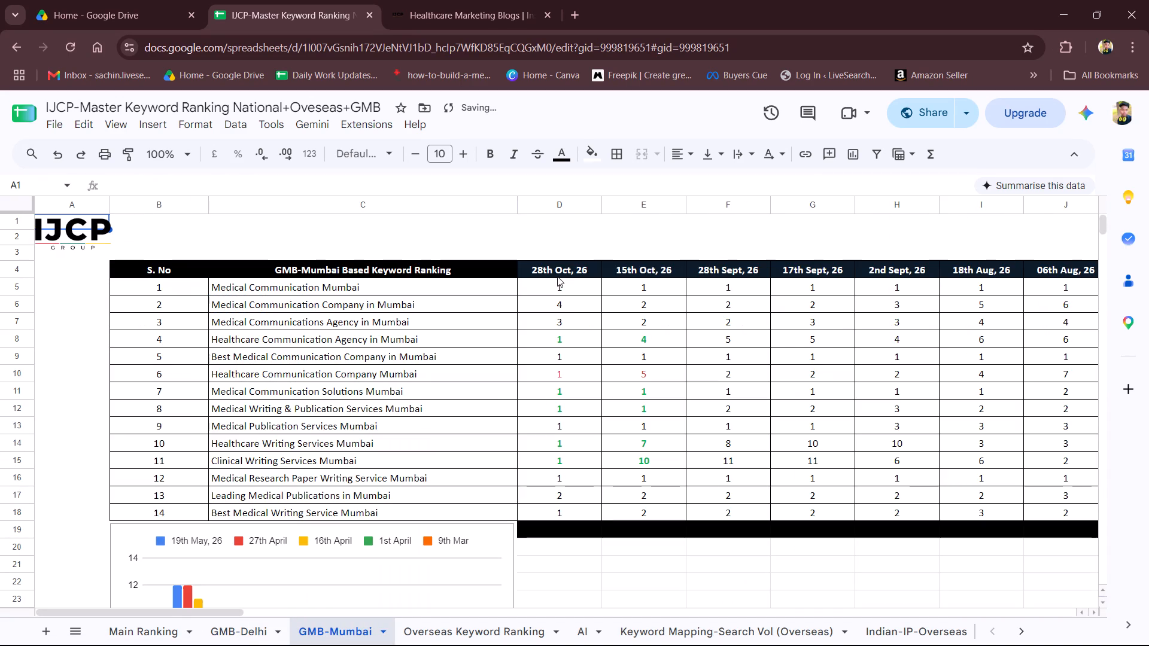
left_click(537, 206)
right_click(537, 206)
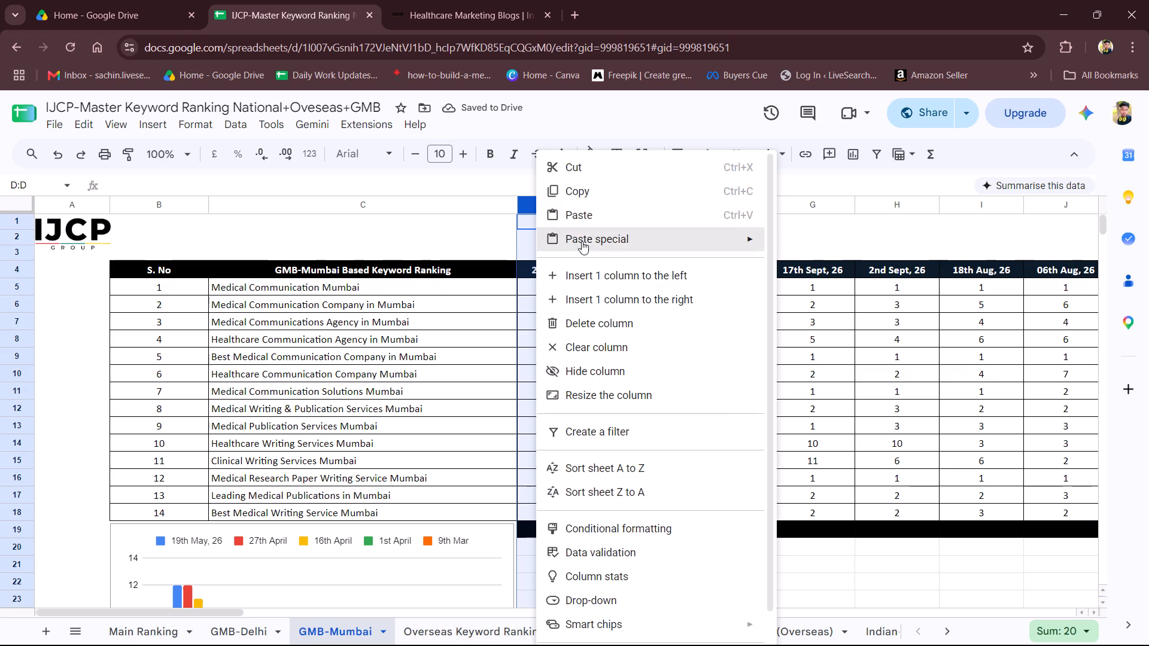
left_click(588, 271)
left_click(630, 207)
right_click(630, 207)
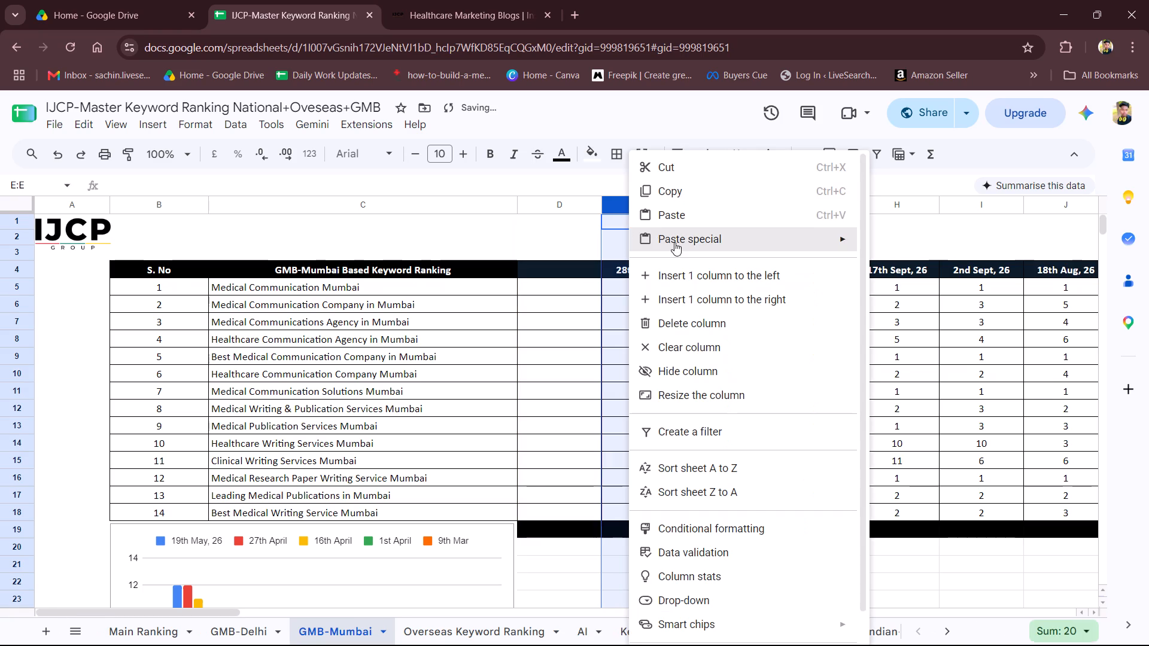
left_click(680, 199)
left_click(530, 202)
right_click(530, 202)
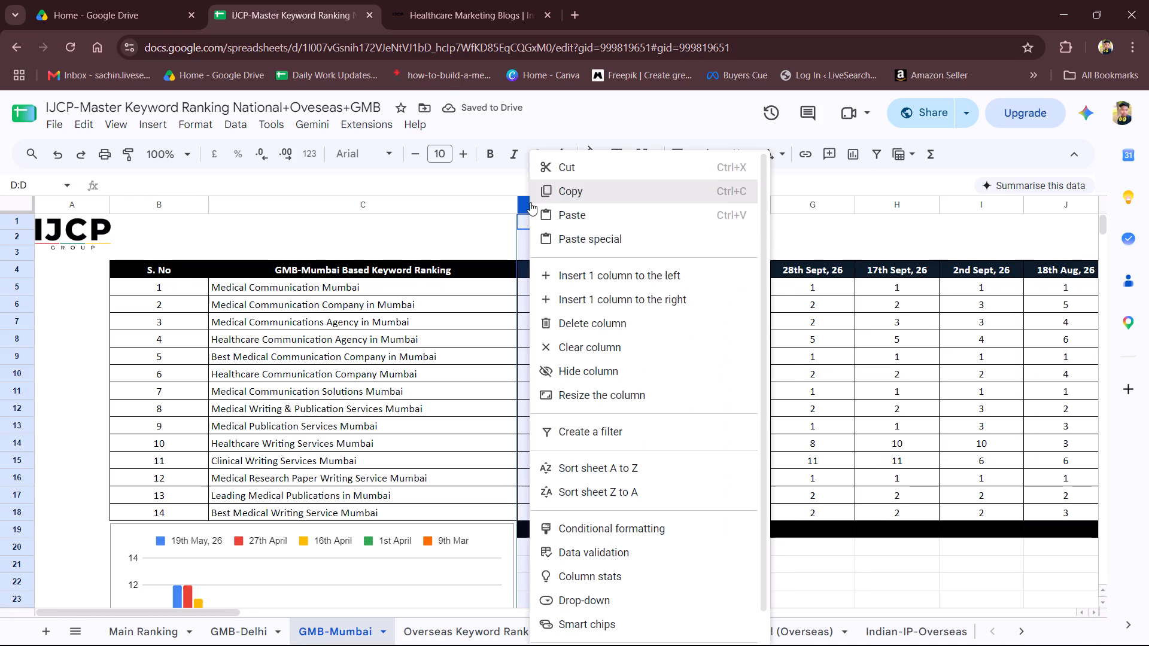
left_click(575, 221)
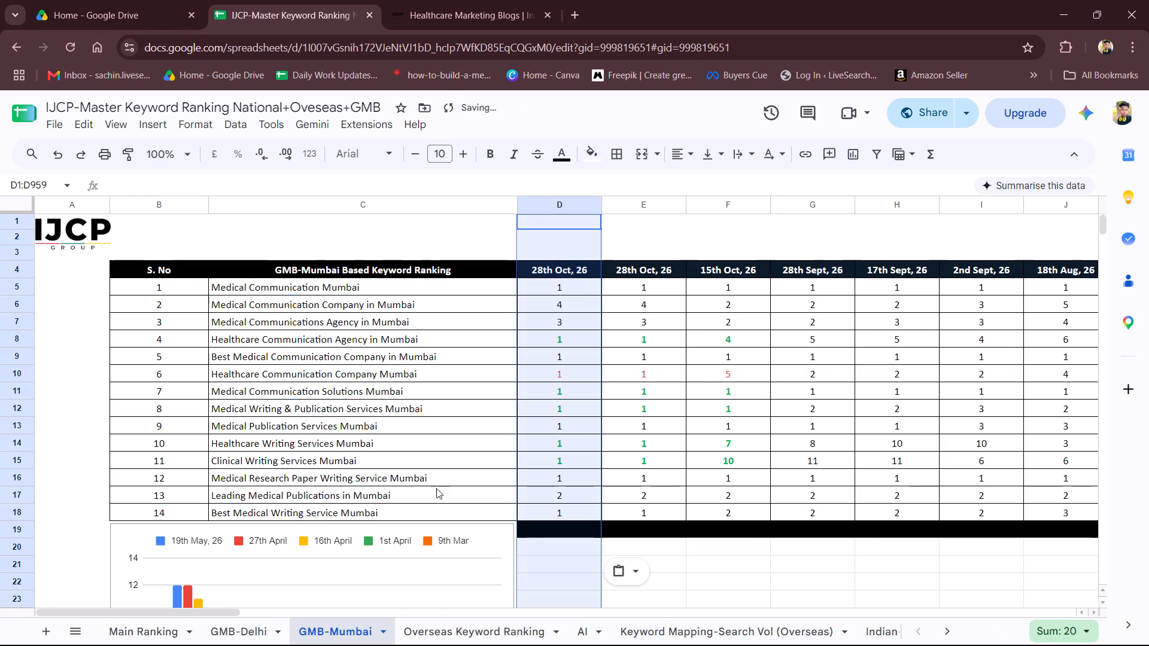
Copy the date header 04th Nov, 26 from D5 on GMB-Delhi into the new column's header D4 on GMB-Mumbai.
left_click(249, 629)
scroll(474, 362, "up", 9)
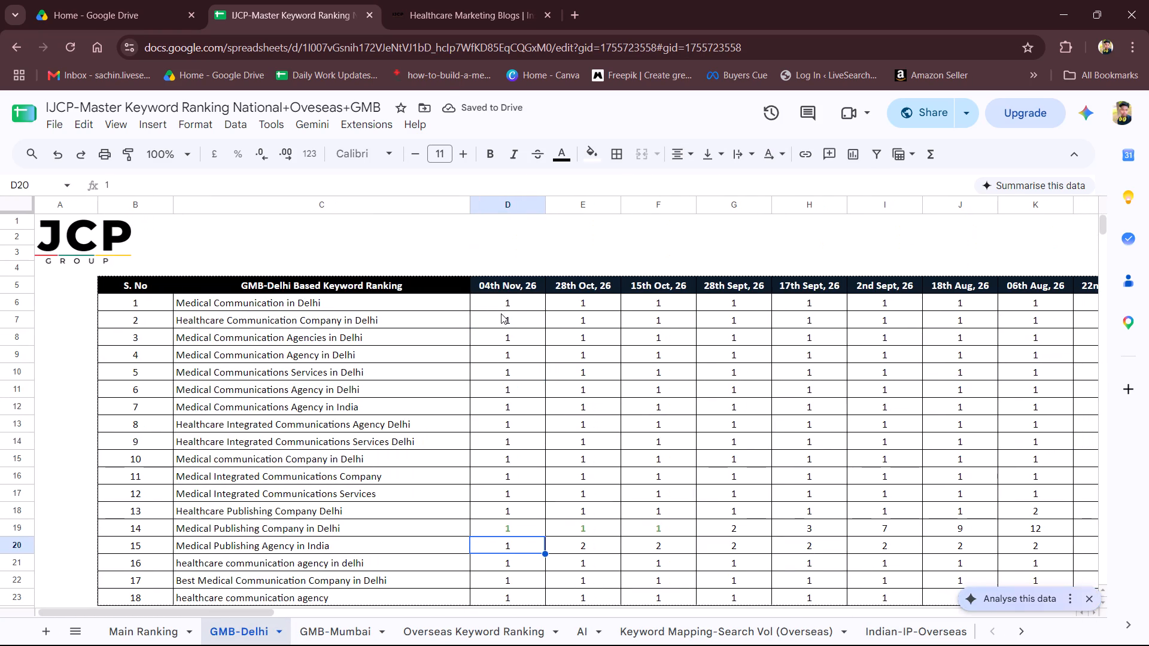
left_click(507, 294)
key("ctrl+c")
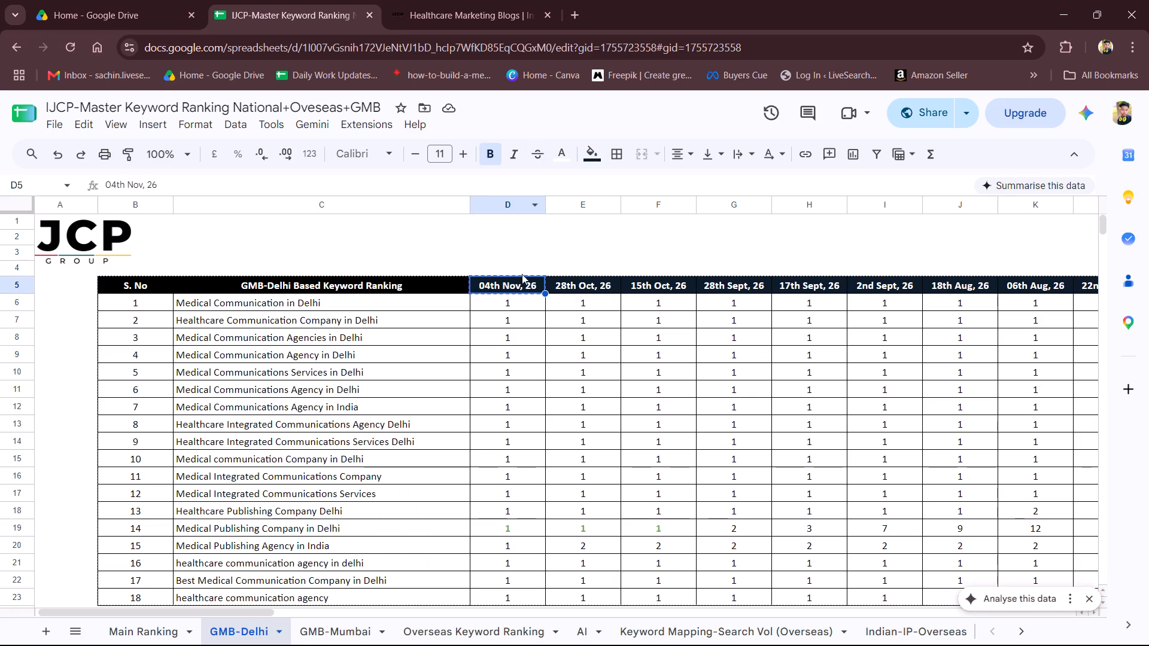
left_click(328, 623)
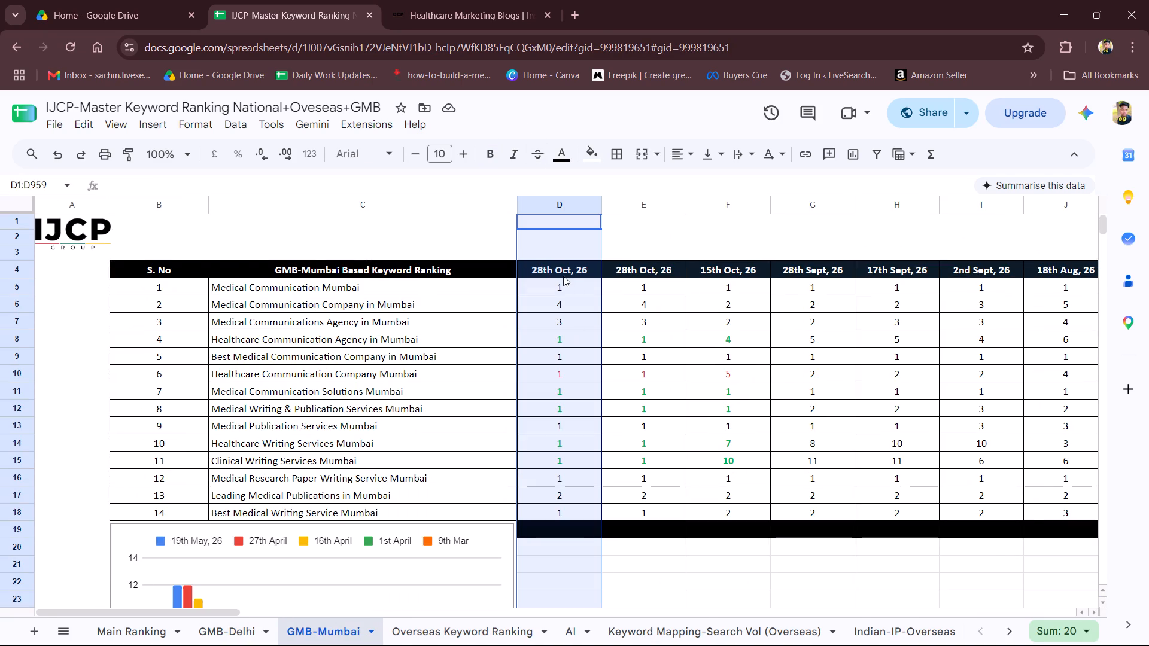
left_click(562, 274)
key("ctrl+v")
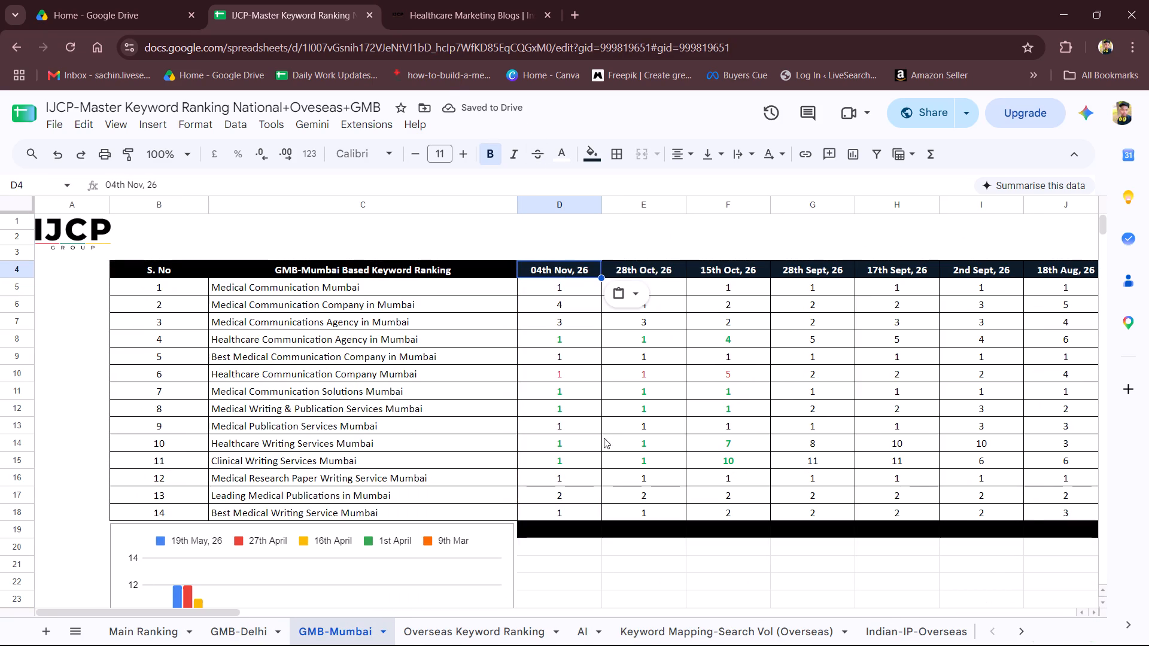
Search Google in the incognito window for "Medical Communication Company in Mumbai" from C6, look for IJCP, and enter 1 in D6.
left_click(429, 306)
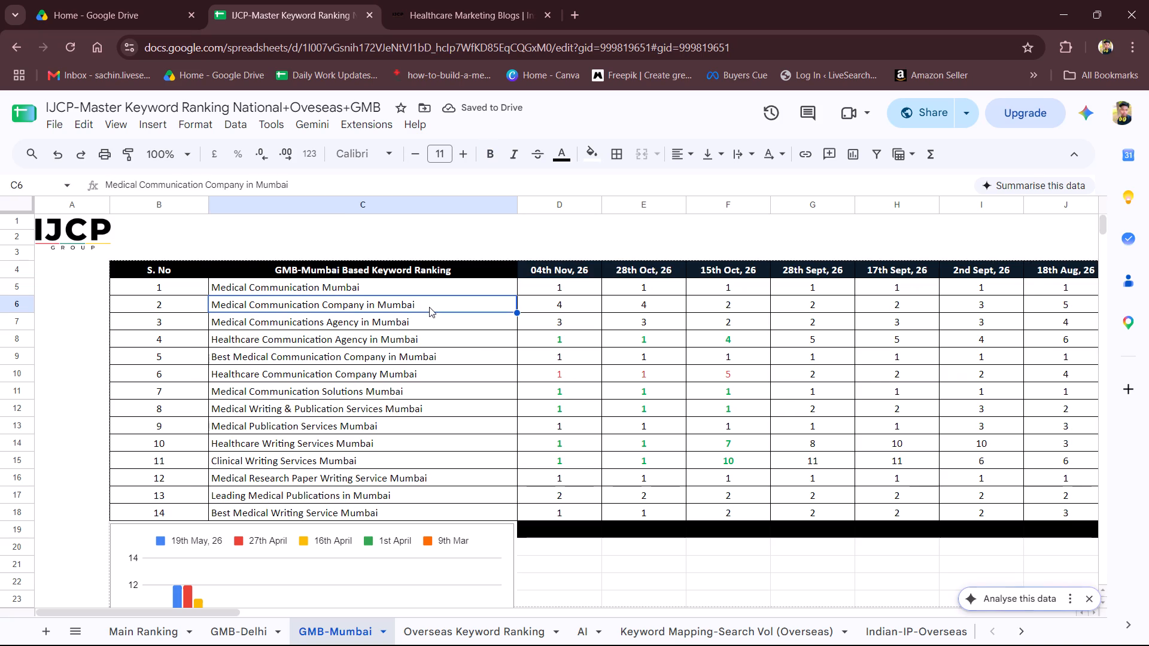
key("ctrl+c")
key("alt+Tab")
key("ctrl+f")
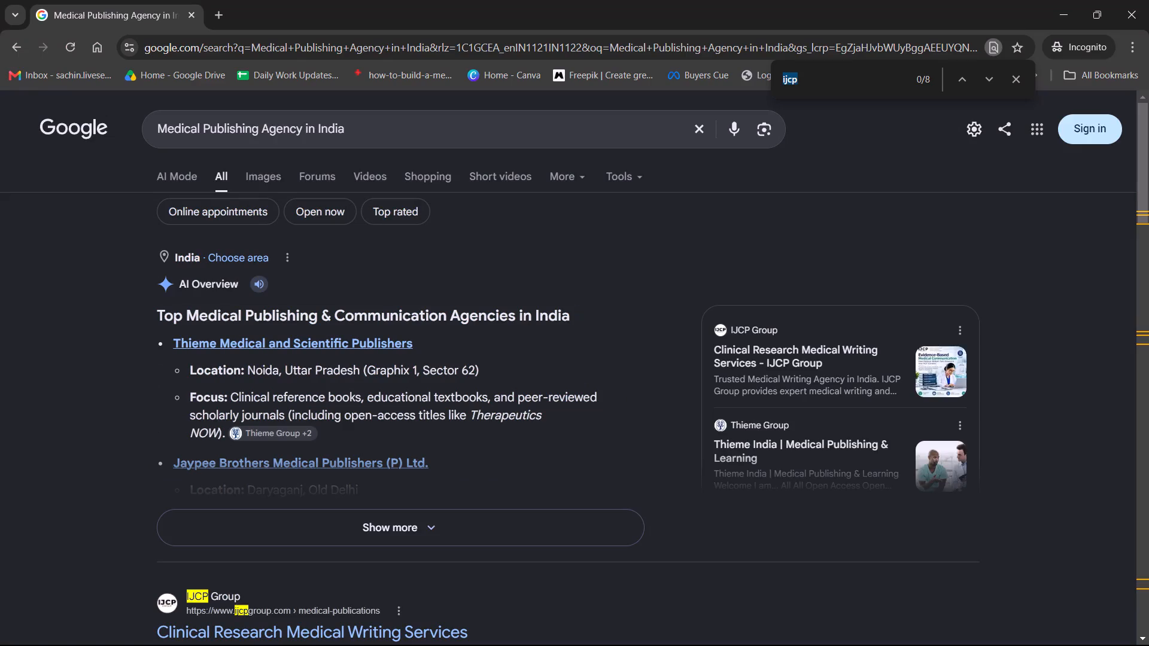
key("ctrl+e")
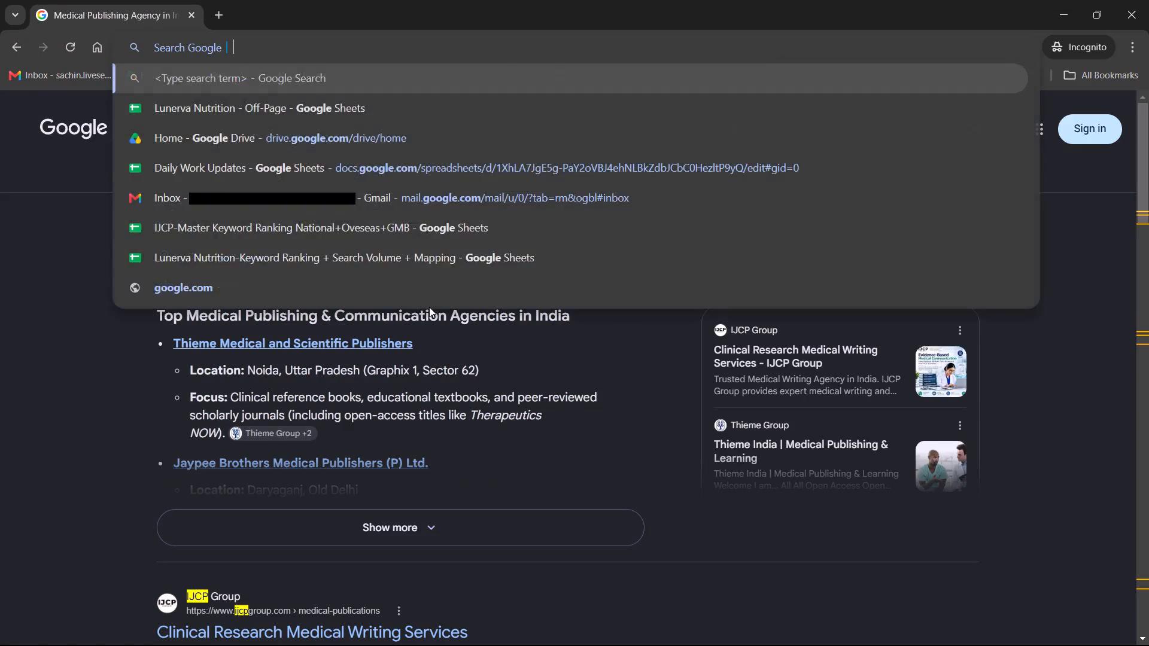
key("ctrl+v")
key("Return")
key("ctrl+f")
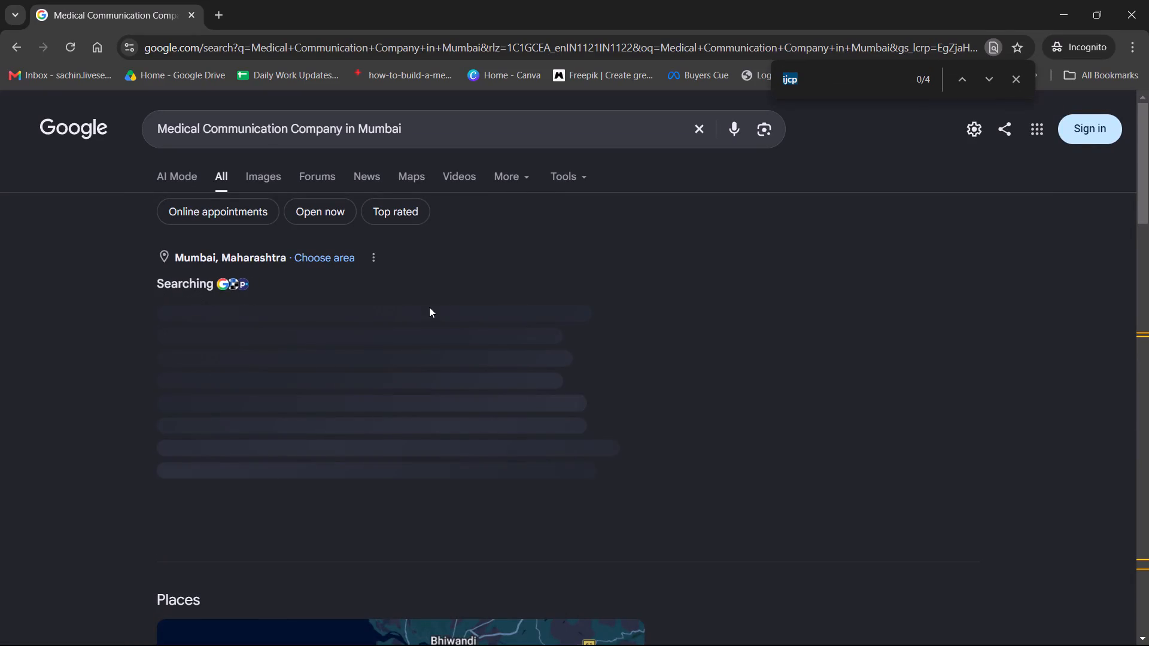
scroll(429, 307, "down", 7)
scroll(429, 307, "up", 3)
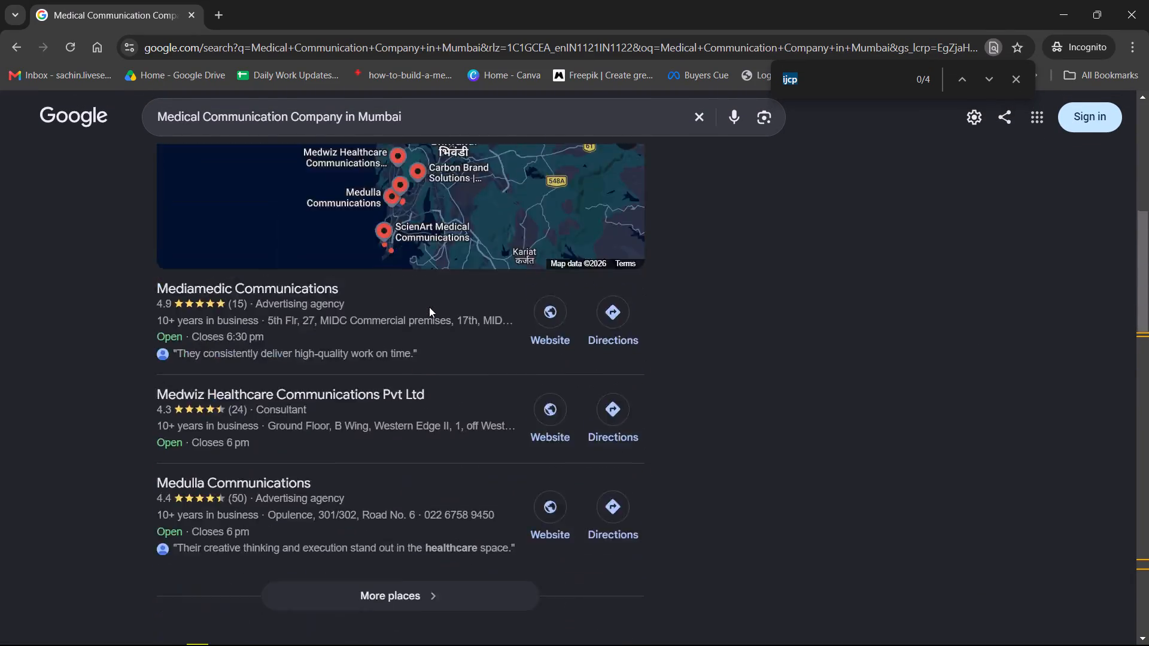
scroll(429, 307, "up", 1)
key("alt+Tab")
key("Tab")
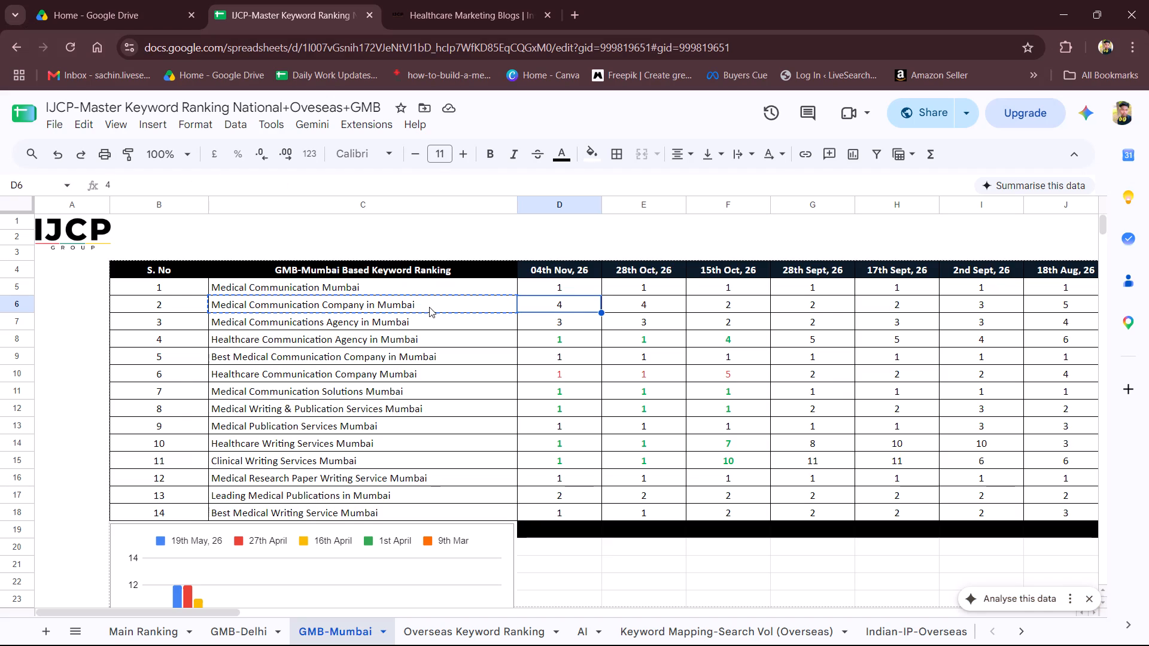
key("1")
Search Google in the incognito window for "Medical Communications Agency in Mumbai" from C7, look for IJCP, and enter 6 in D7.
left_click(400, 324)
key("ctrl+c")
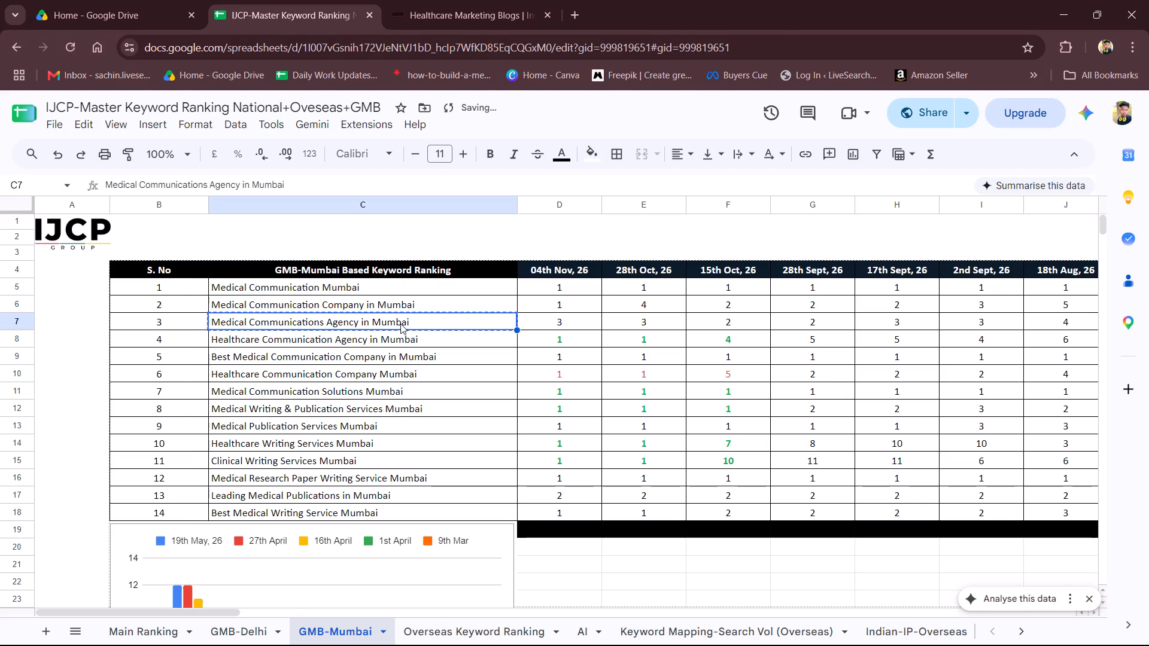
key("alt+Tab")
scroll(400, 324, "down", 1)
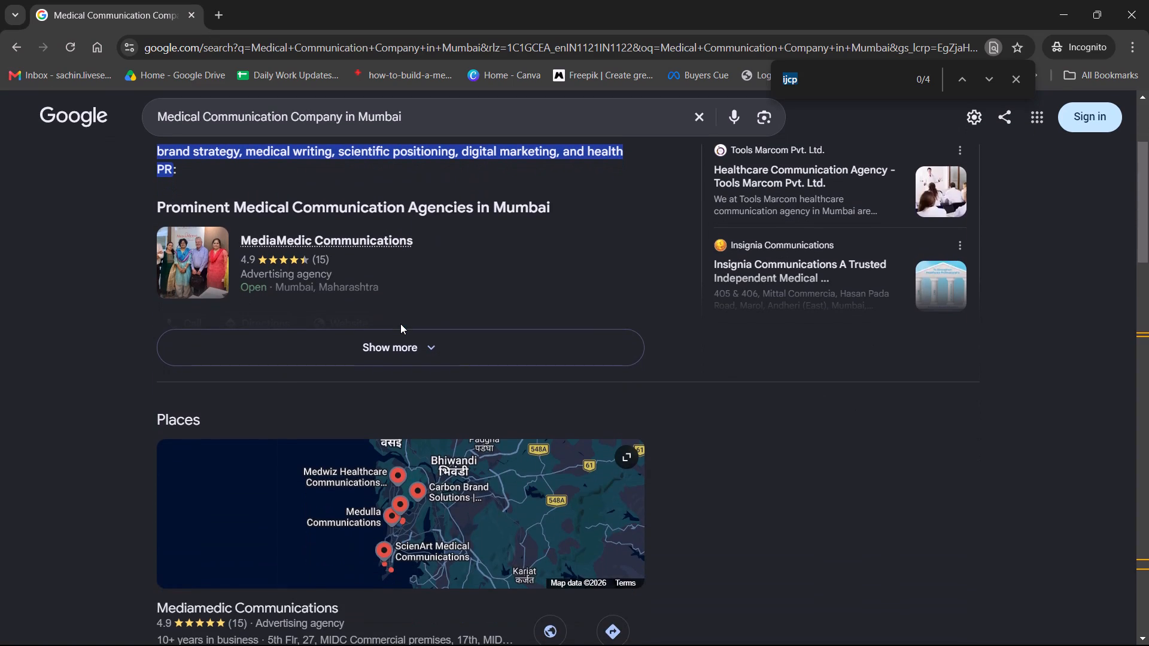
scroll(400, 324, "down", 1)
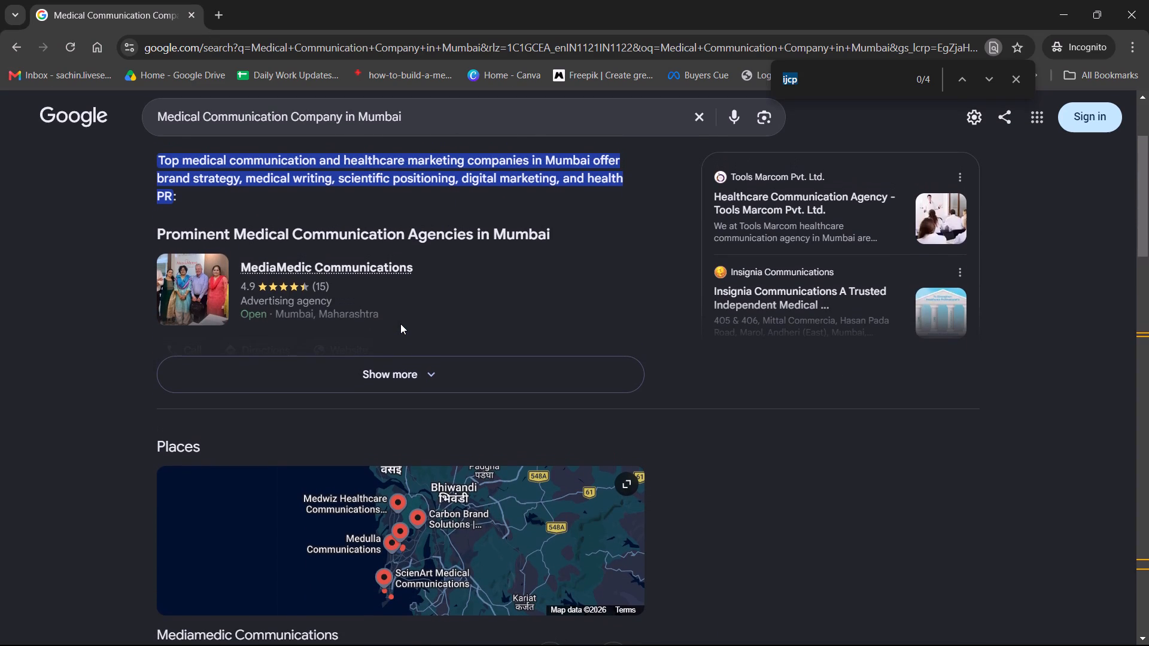
left_click(393, 370)
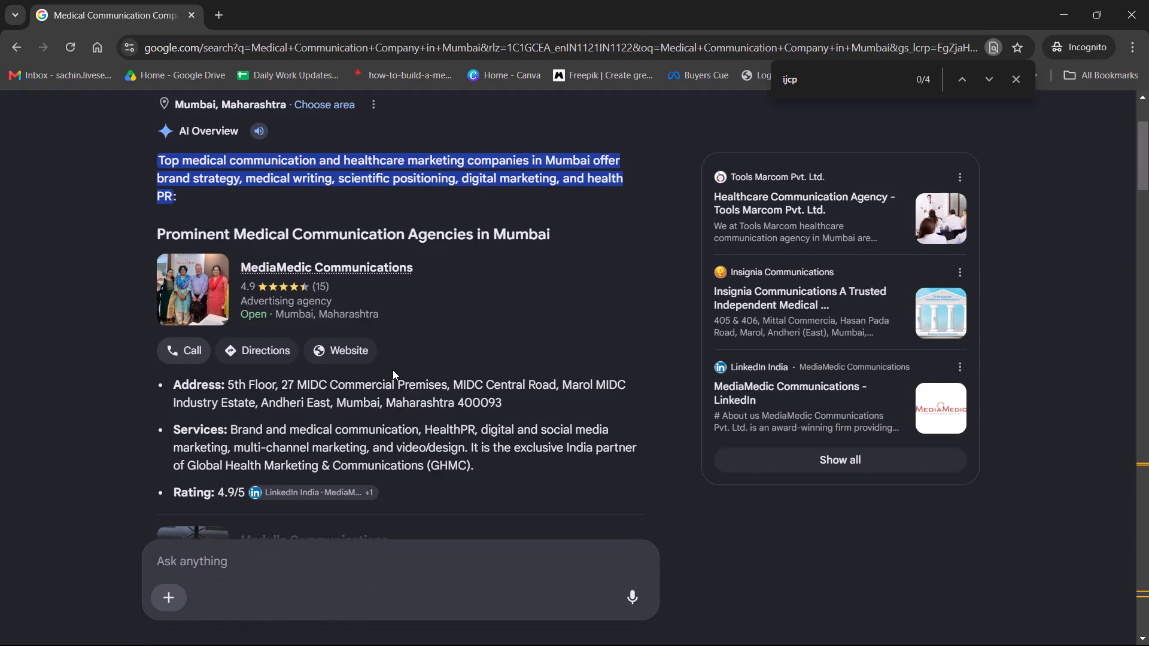
key("ctrl+e")
key("ctrl+v")
key("Return")
key("ctrl+f")
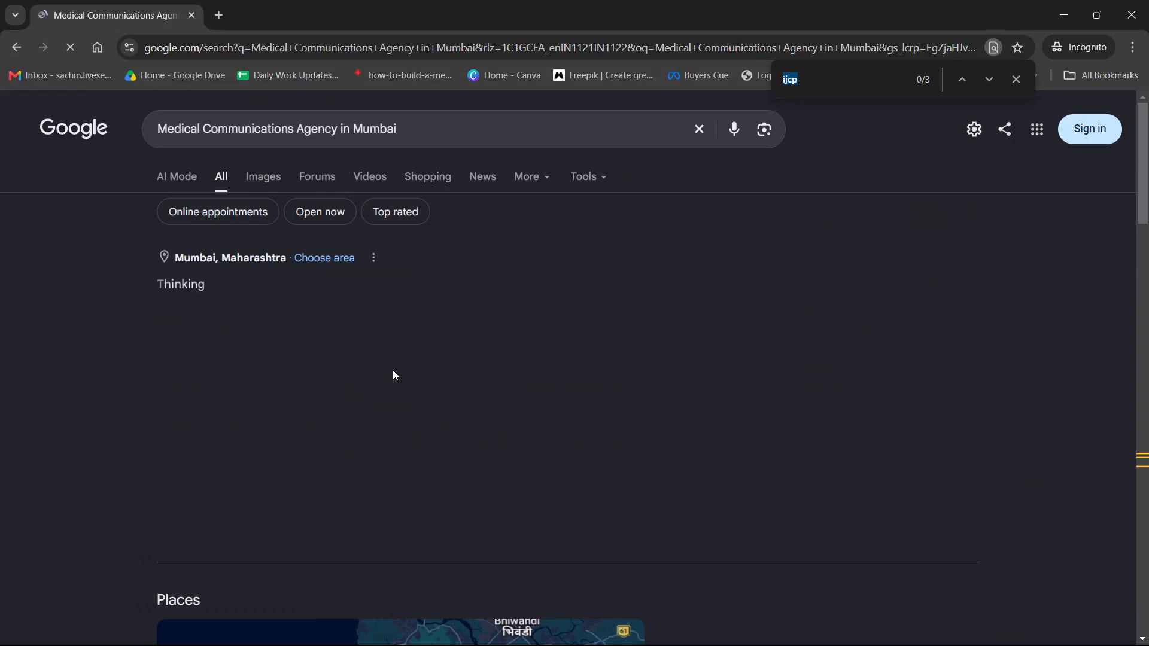
scroll(393, 370, "down", 15)
scroll(393, 370, "up", 1)
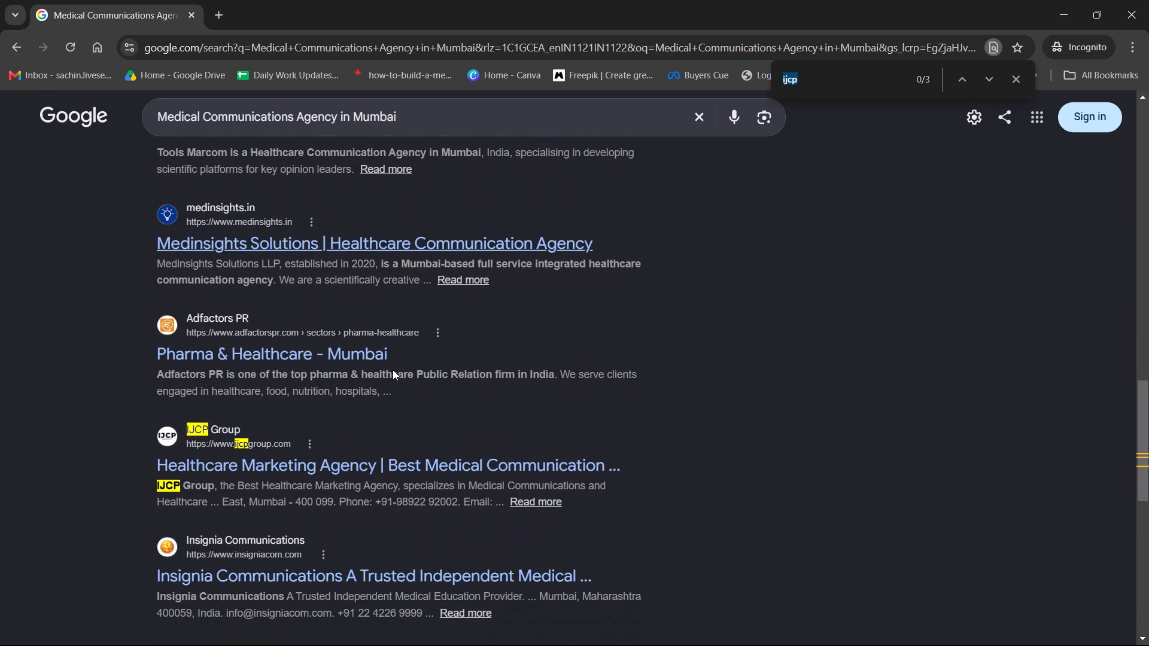
scroll(393, 370, "up", 1)
key("alt+Tab")
key("Tab")
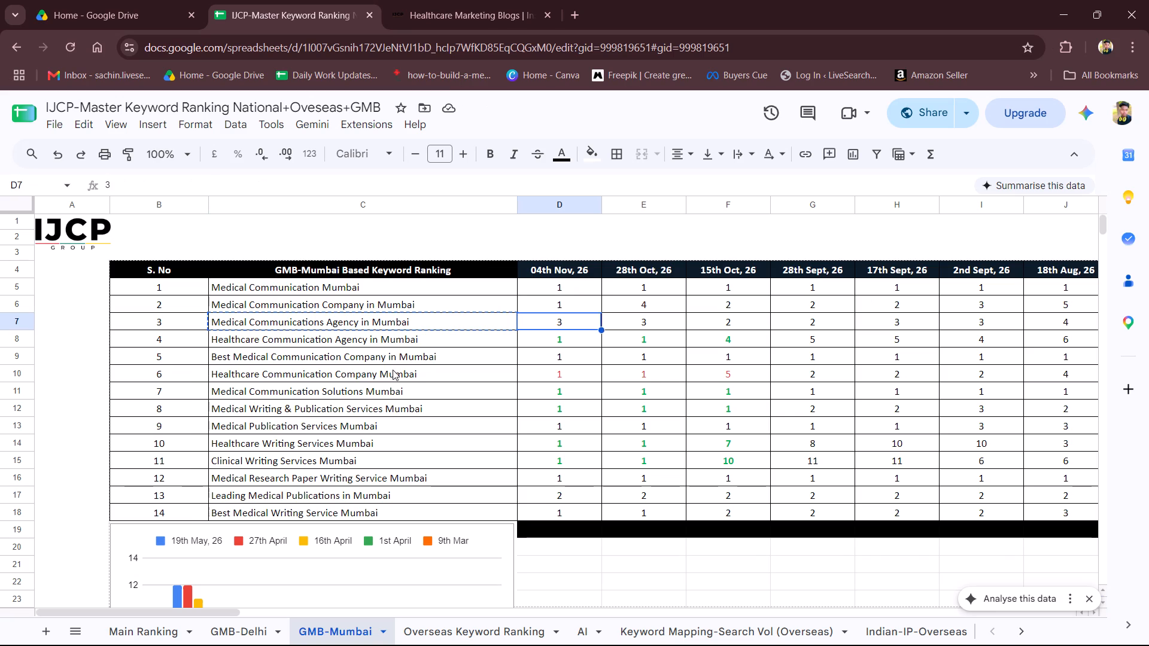
key("6")
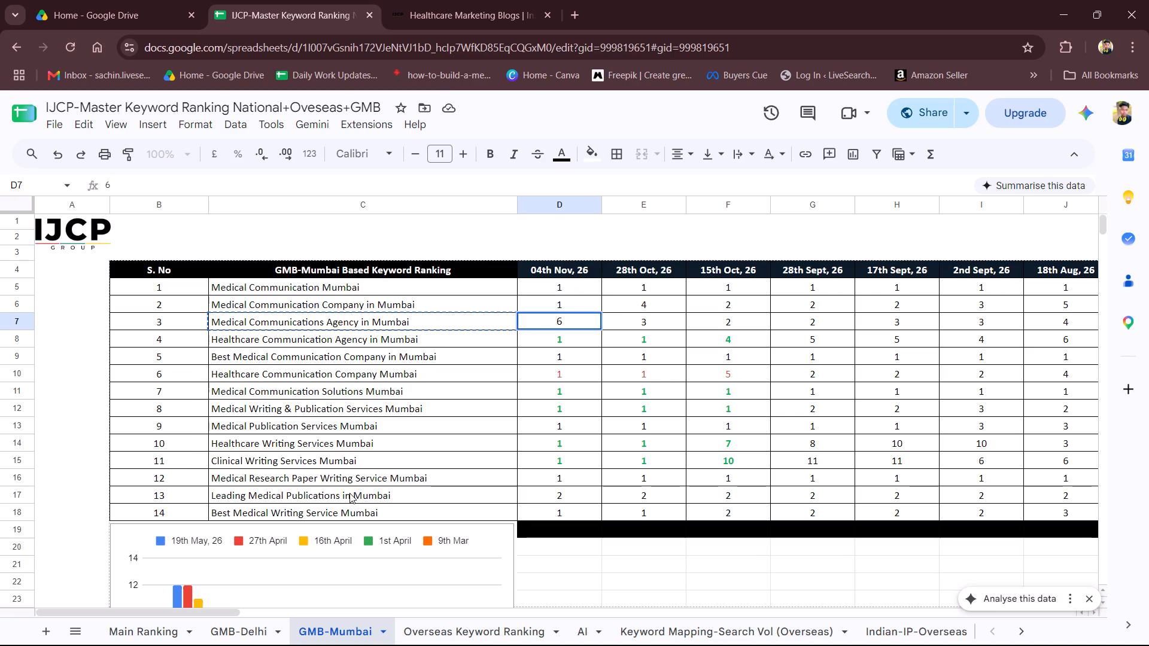
Search Google in the incognito window for "Leading Medical Publications in Mumbai" from C17, look for IJCP, and enter 4 in D17.
left_click(349, 493)
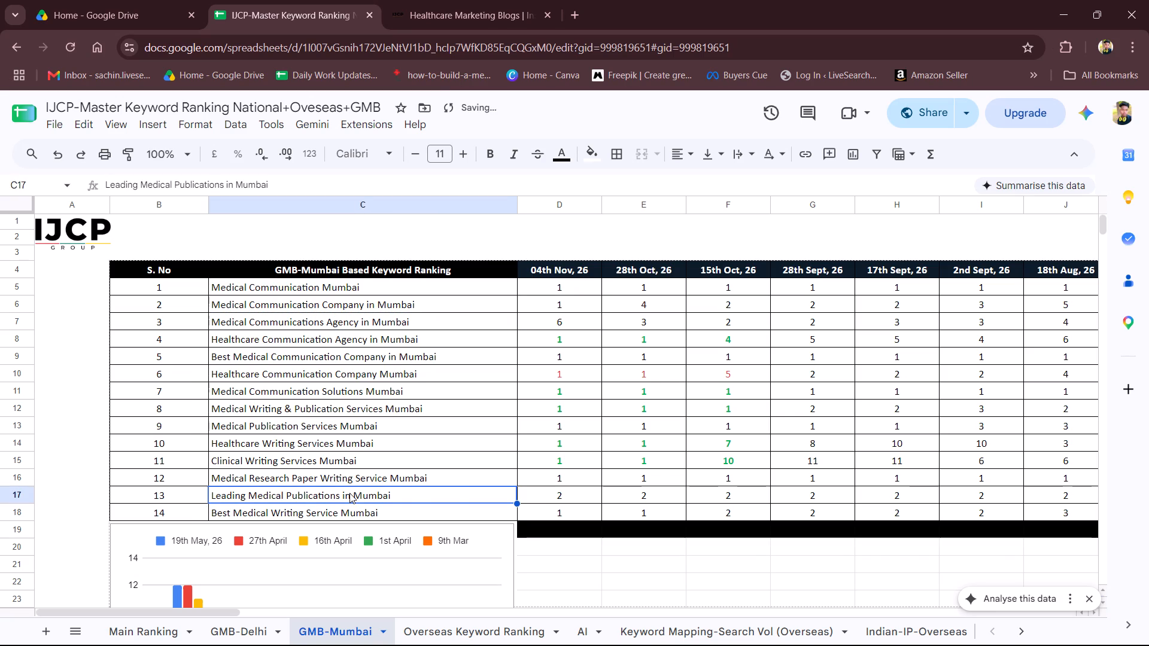
key("ctrl+c")
key("alt+Tab")
key("ctrl+e")
key("ctrl+v")
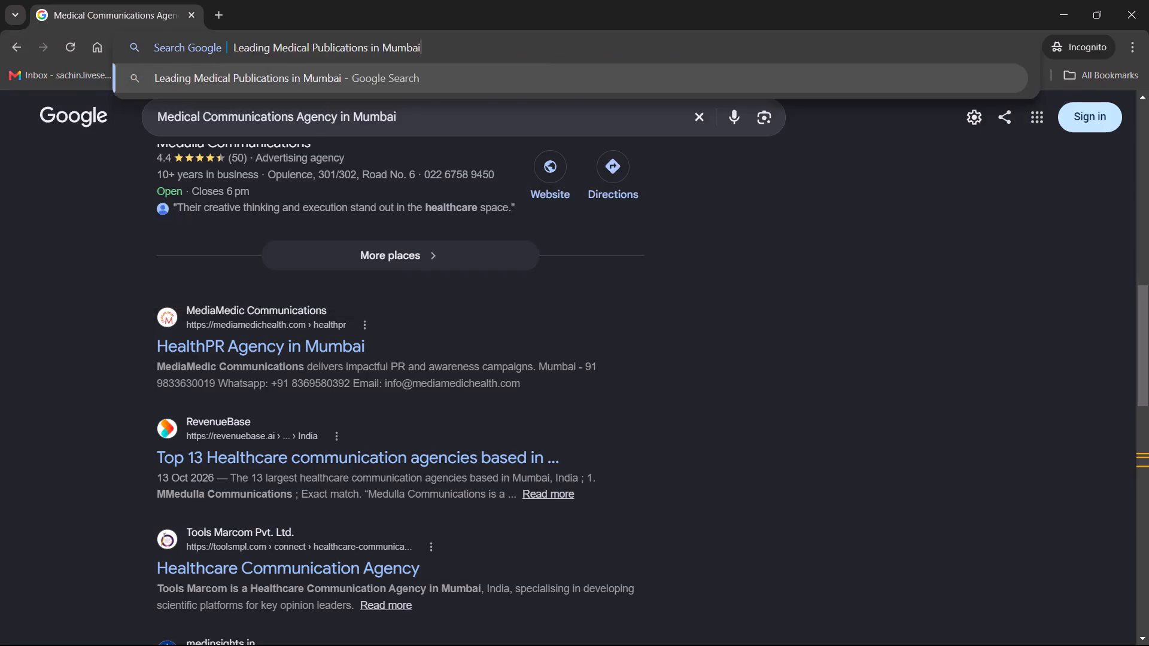
key("Return")
key("ctrl+f")
scroll(349, 493, "down", 8)
scroll(349, 493, "up", 1)
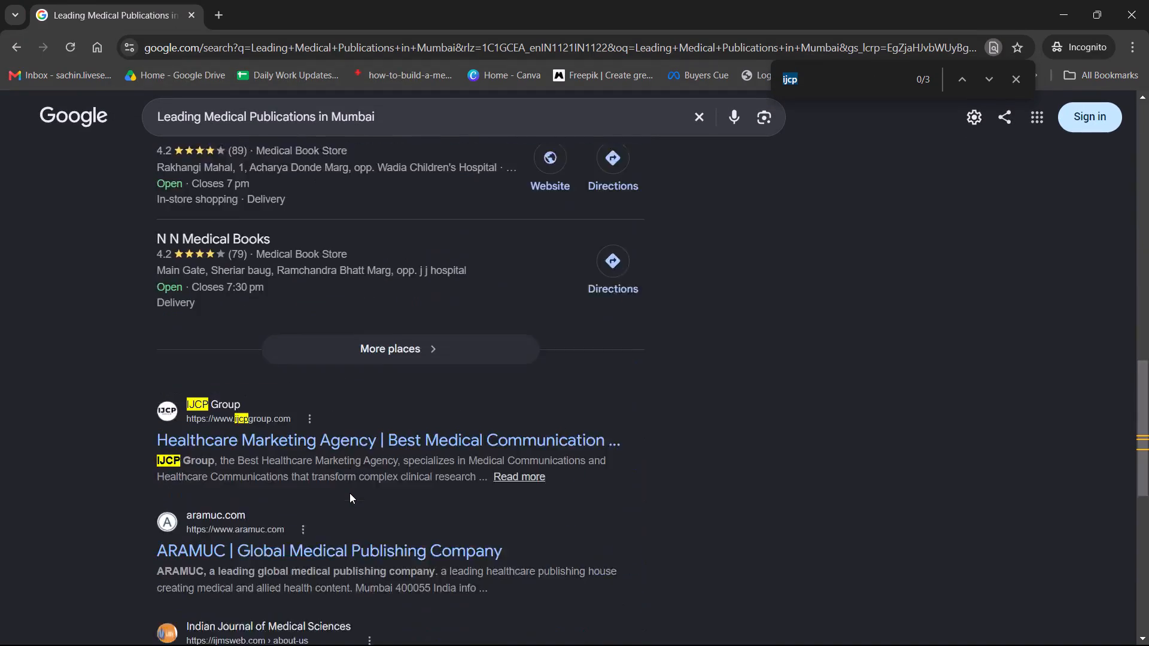
scroll(349, 493, "up", 1)
scroll(349, 493, "down", 11)
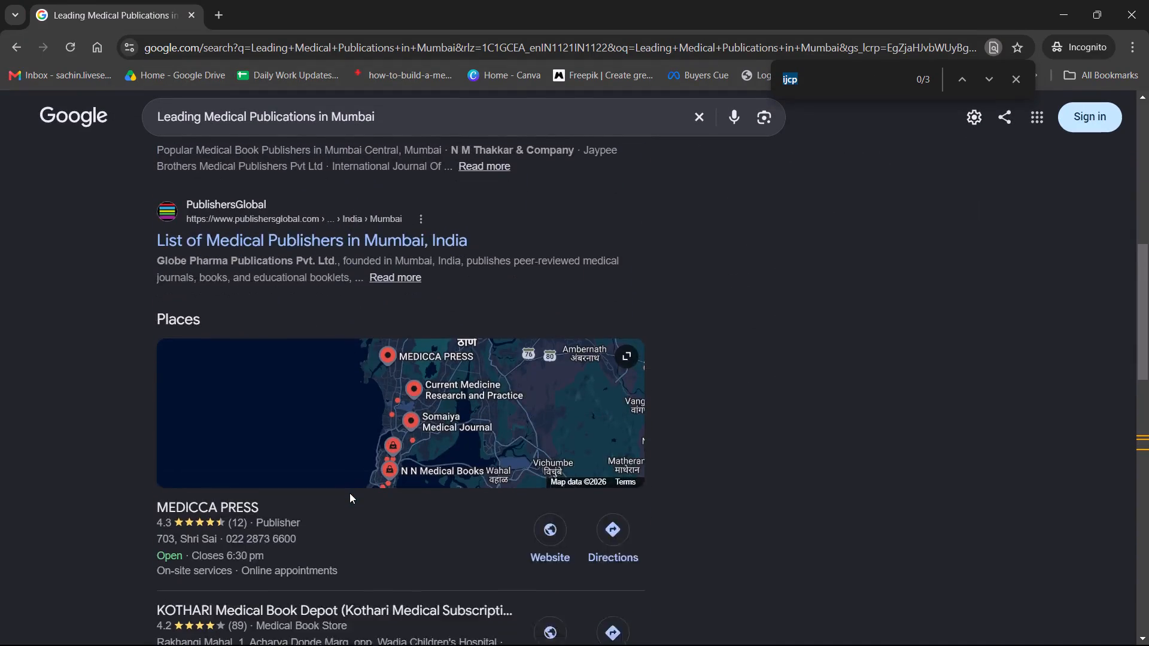
scroll(349, 493, "down", 3)
key("alt+Tab")
key("Tab")
key("4")
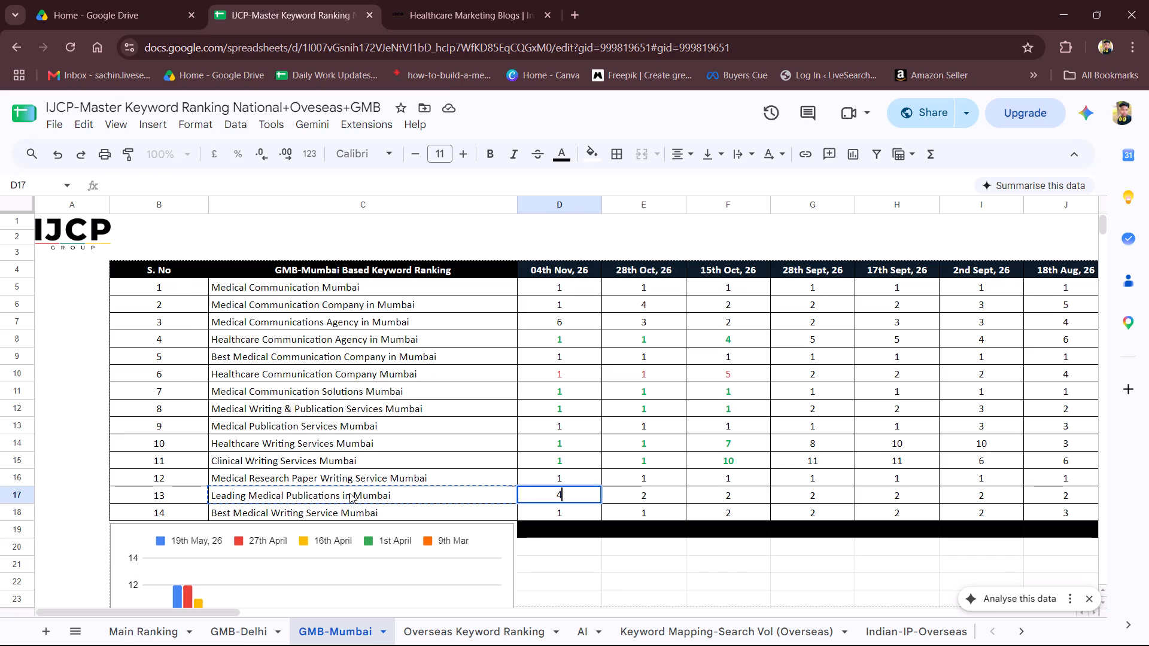
Return to the Main Ranking sheet at the start of its keyword table.
left_click(156, 638)
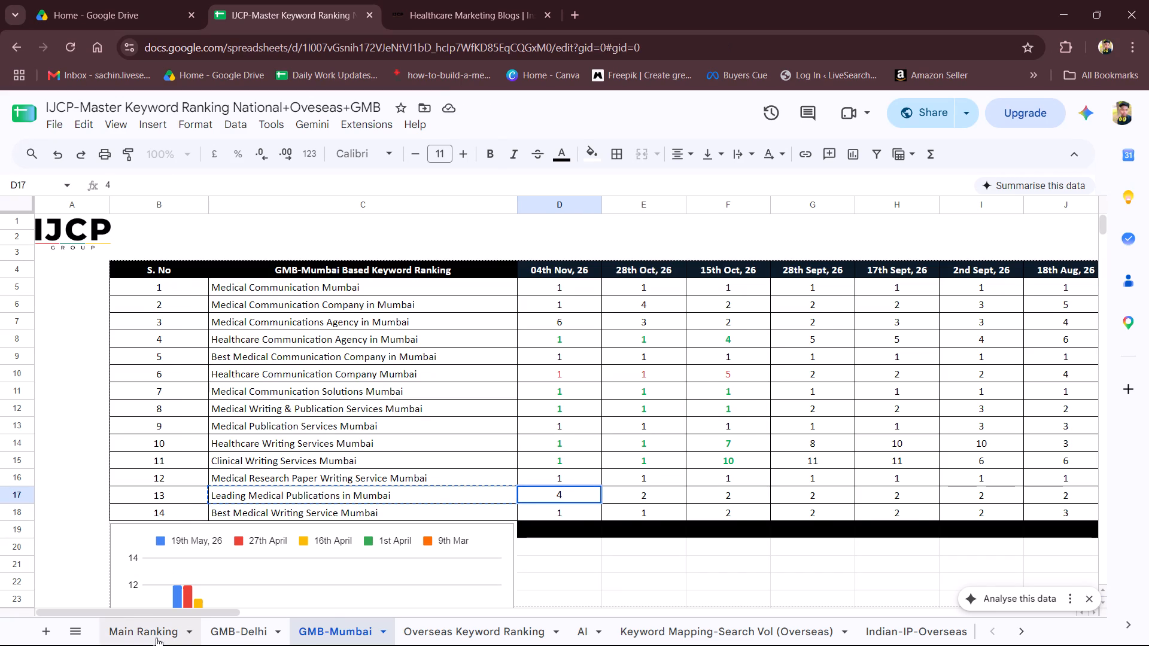
scroll(508, 378, "up", 8)
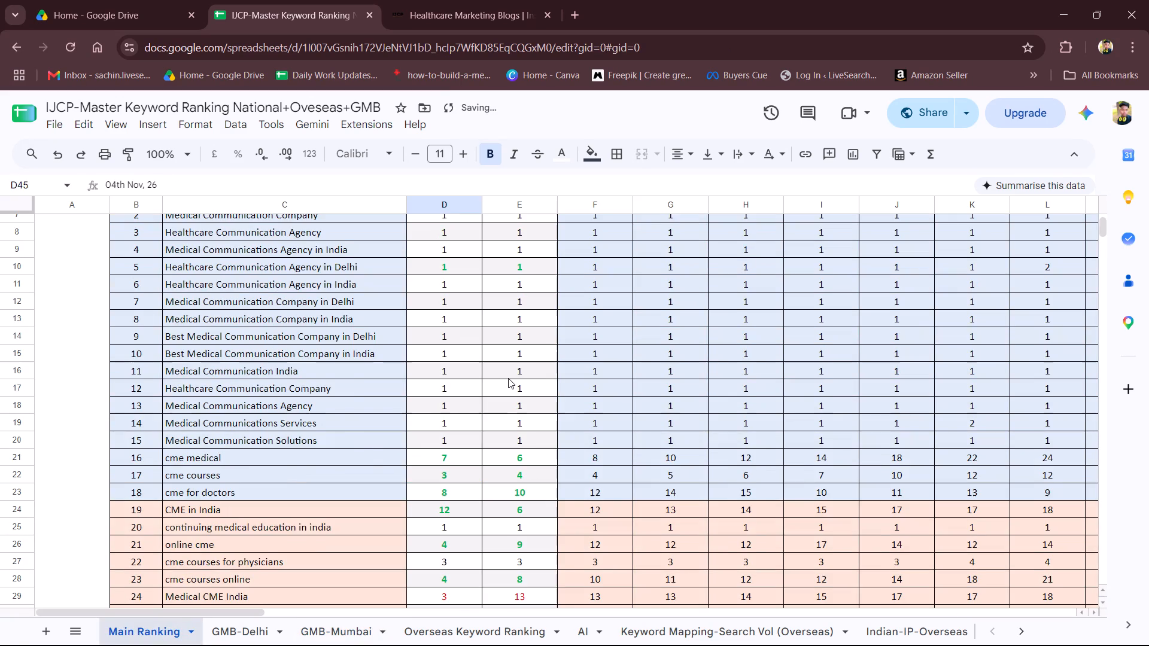
left_click(486, 403)
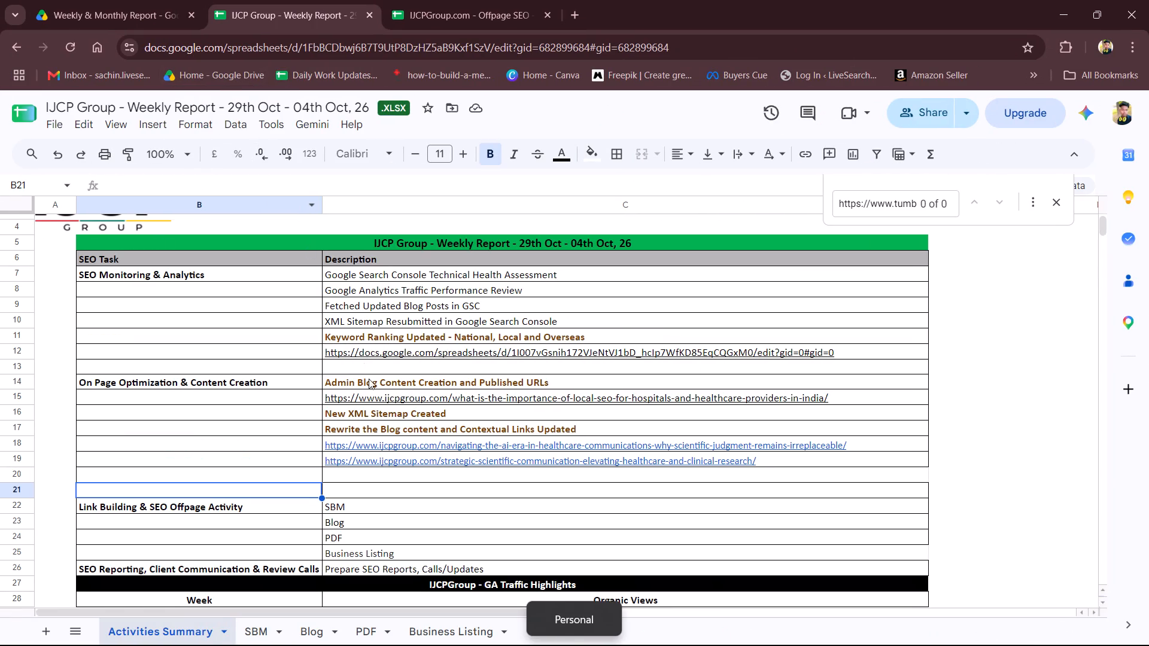
Copy the "Keyword Ranking Checked" heading and its link, C28:C29, from the Lunerva Nutrition weekly report.
key("alt+Tab")
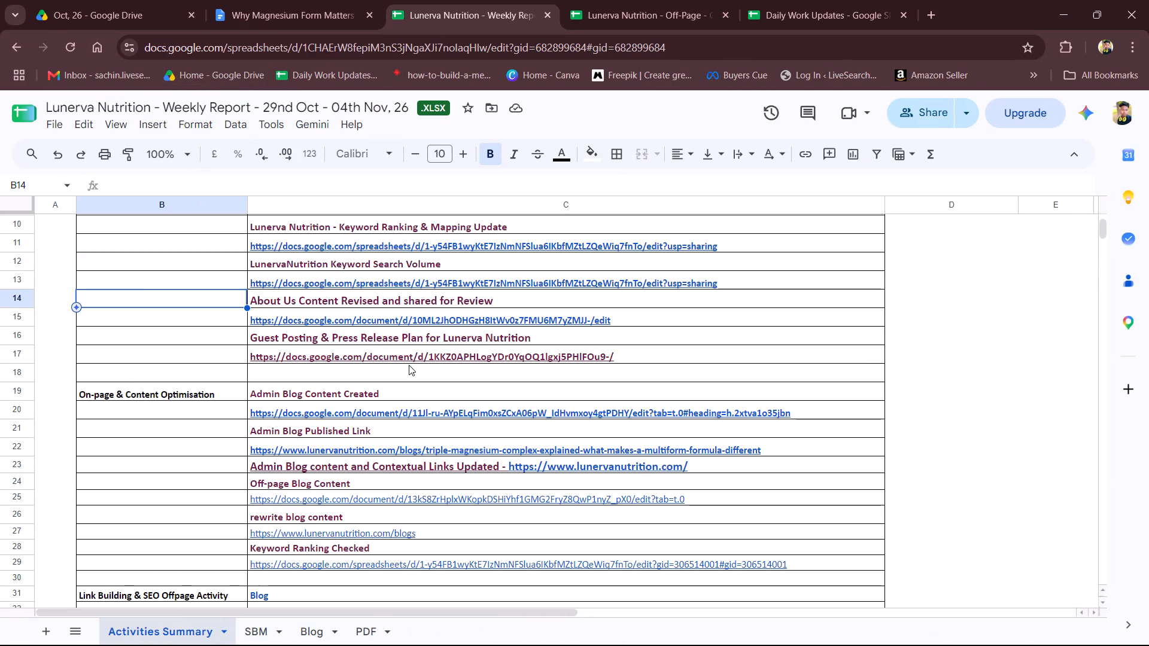
key("Tab")
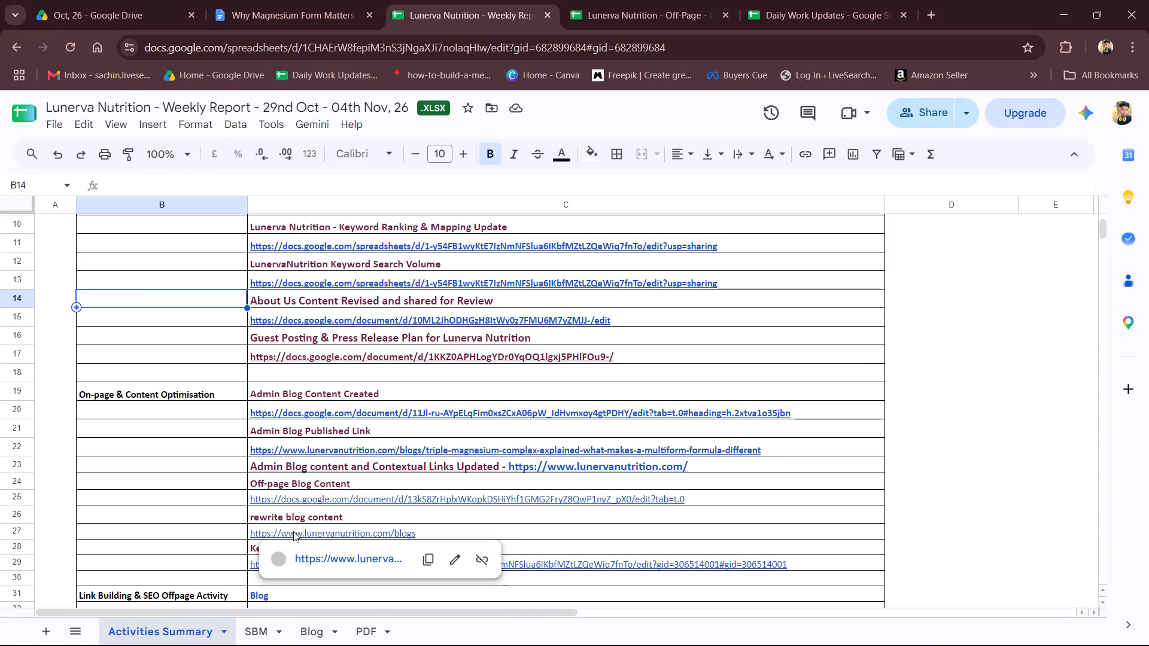
key("alt+Tab")
key("alt+Tab")
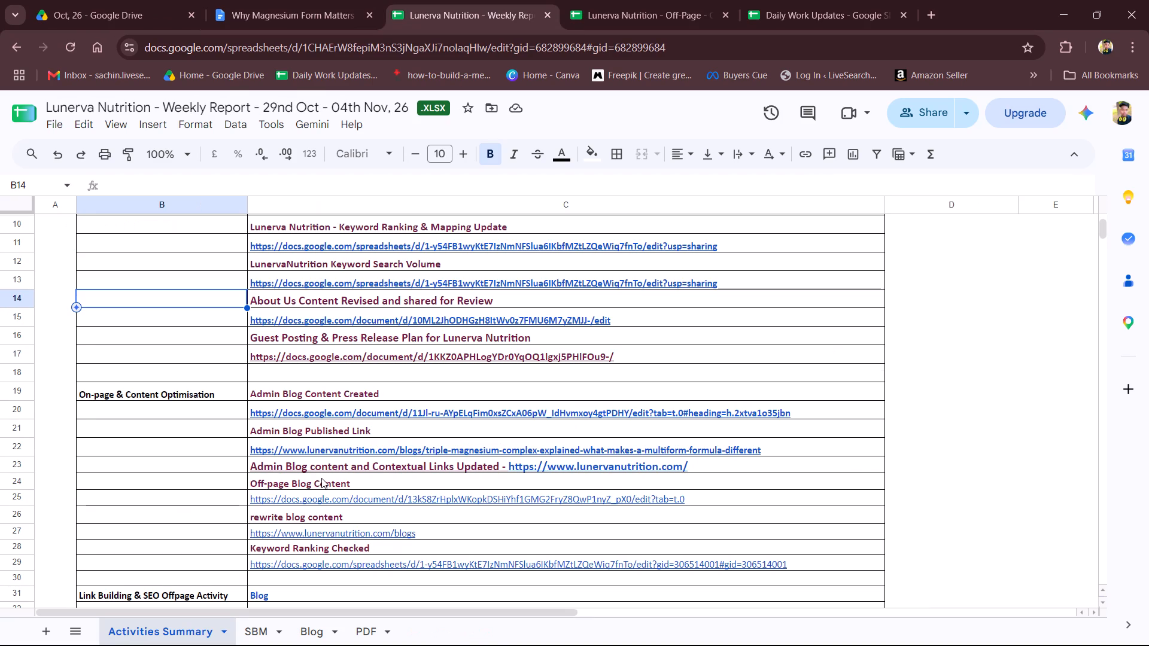
left_click(254, 547)
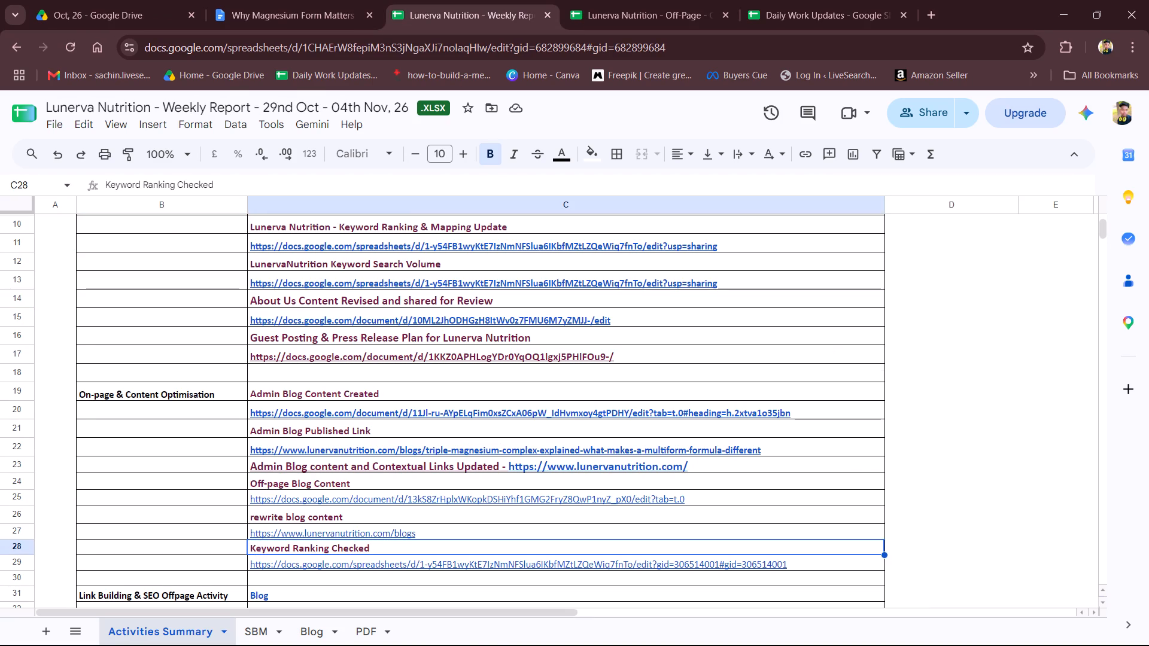
left_click(270, 569, "shift")
key("ctrl+c")
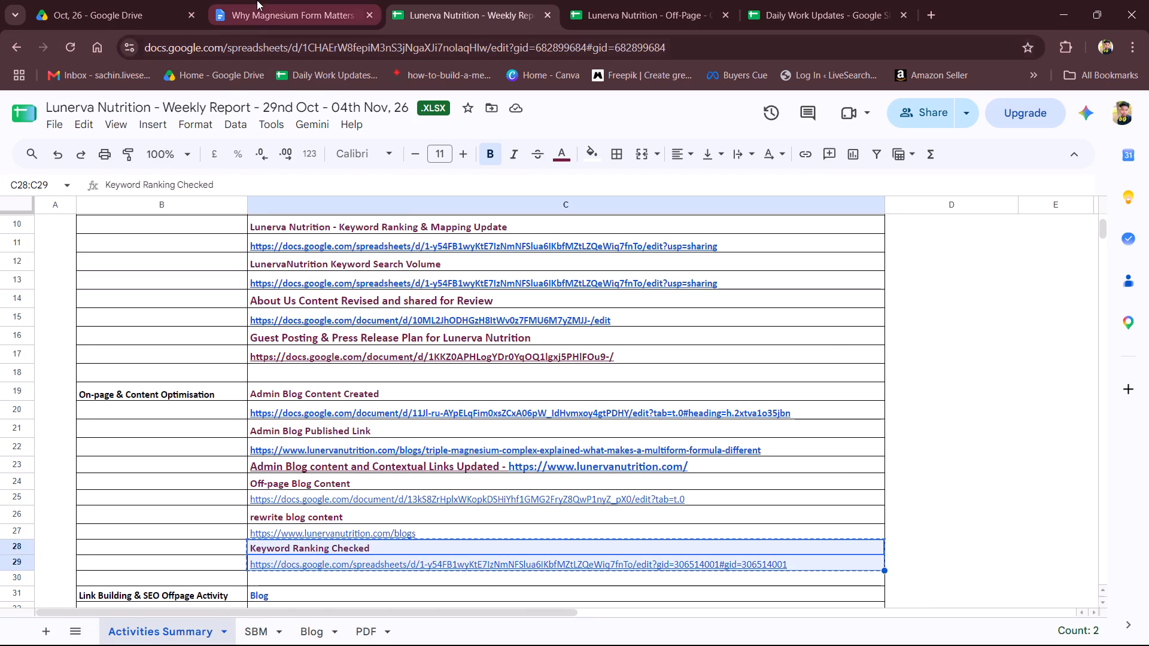
In the IJCP Group weekly report, insert one row below and one row above row 21, before Link Building & SEO Offpage Activity.
key("alt+Tab")
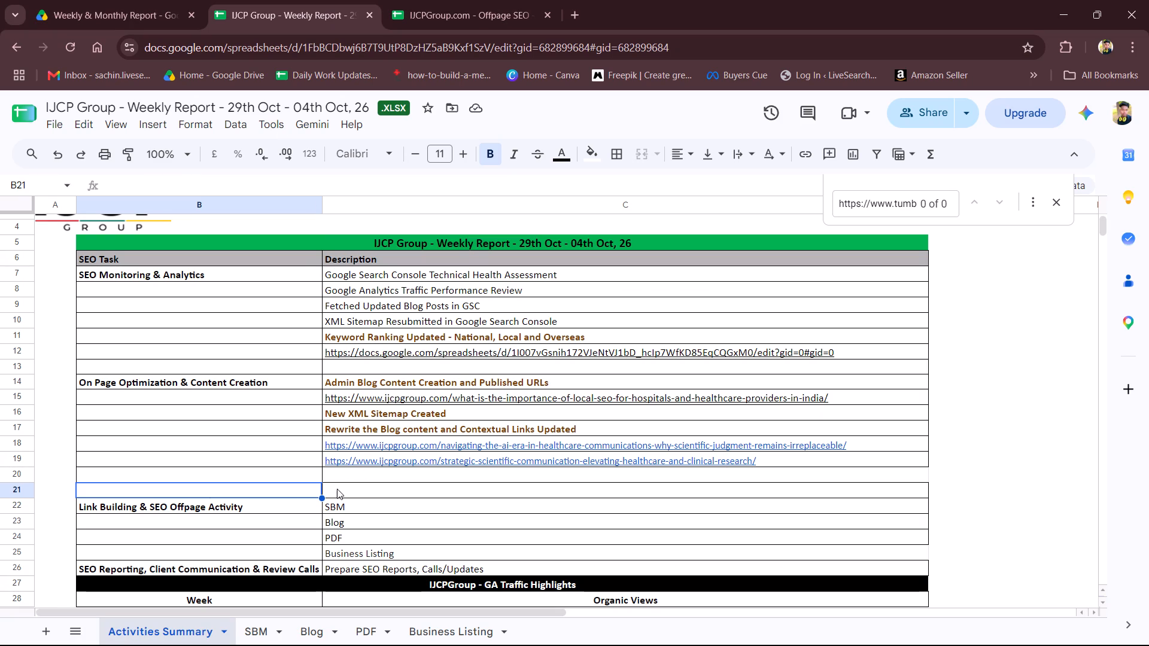
right_click(17, 492)
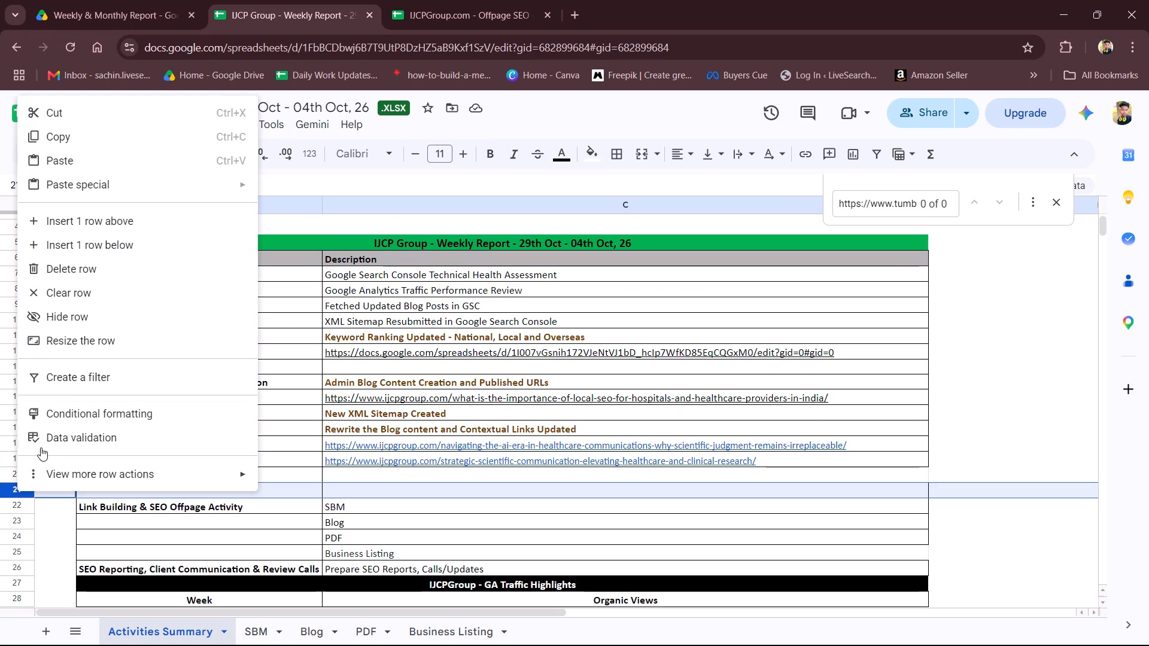
left_click(63, 248)
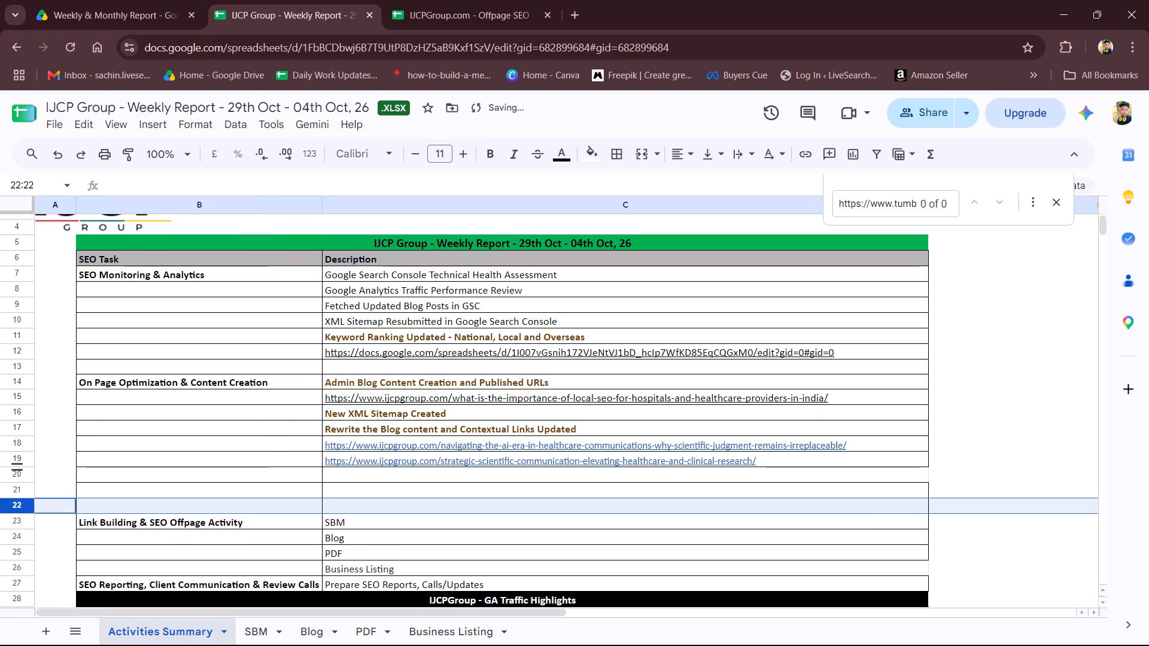
right_click(8, 493)
left_click(102, 226)
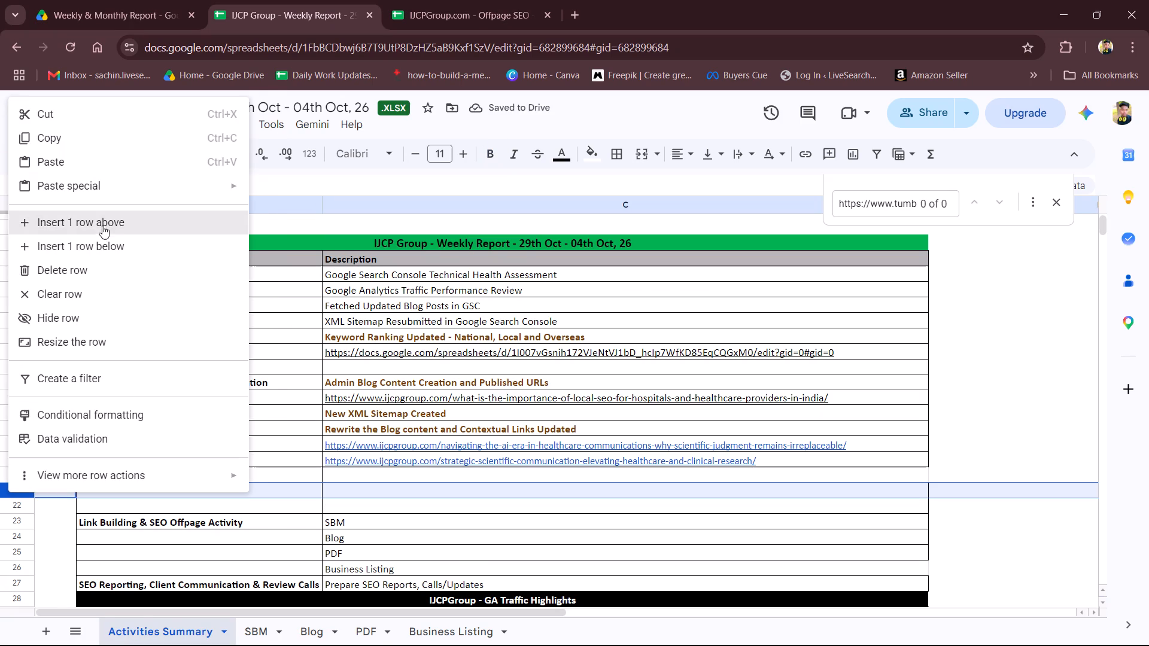
Paste the copied "Keyword Ranking Checked" heading and link into C21:C22 of the IJCP Group weekly report.
key("ctrl+v")
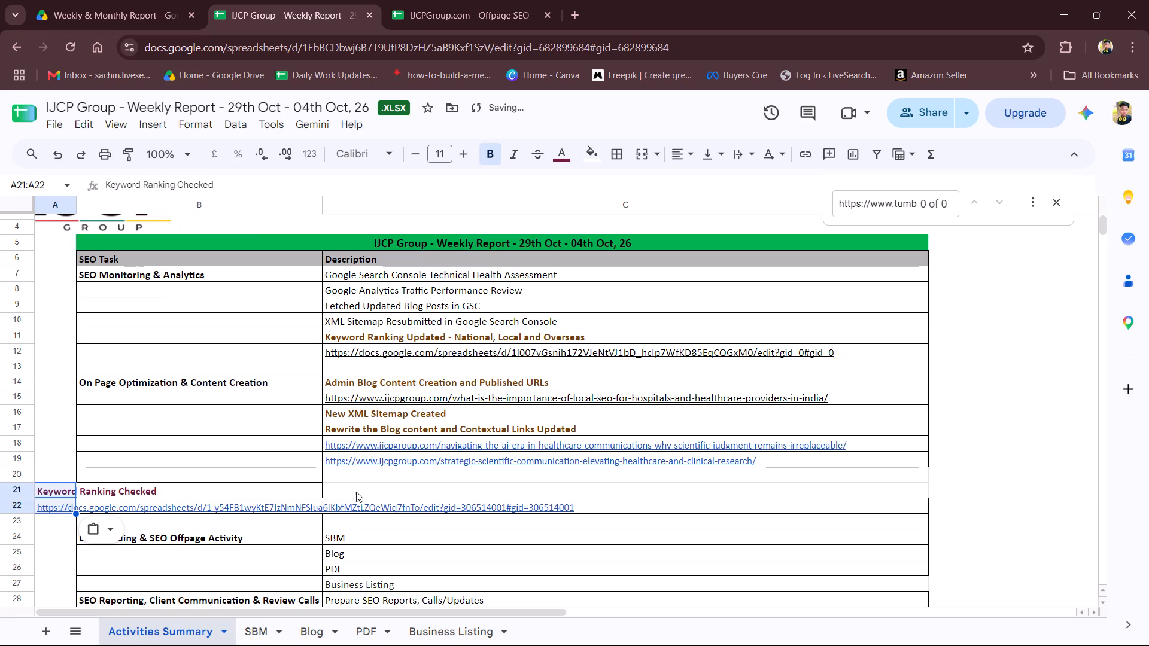
key("ctrl+z")
left_click(358, 492)
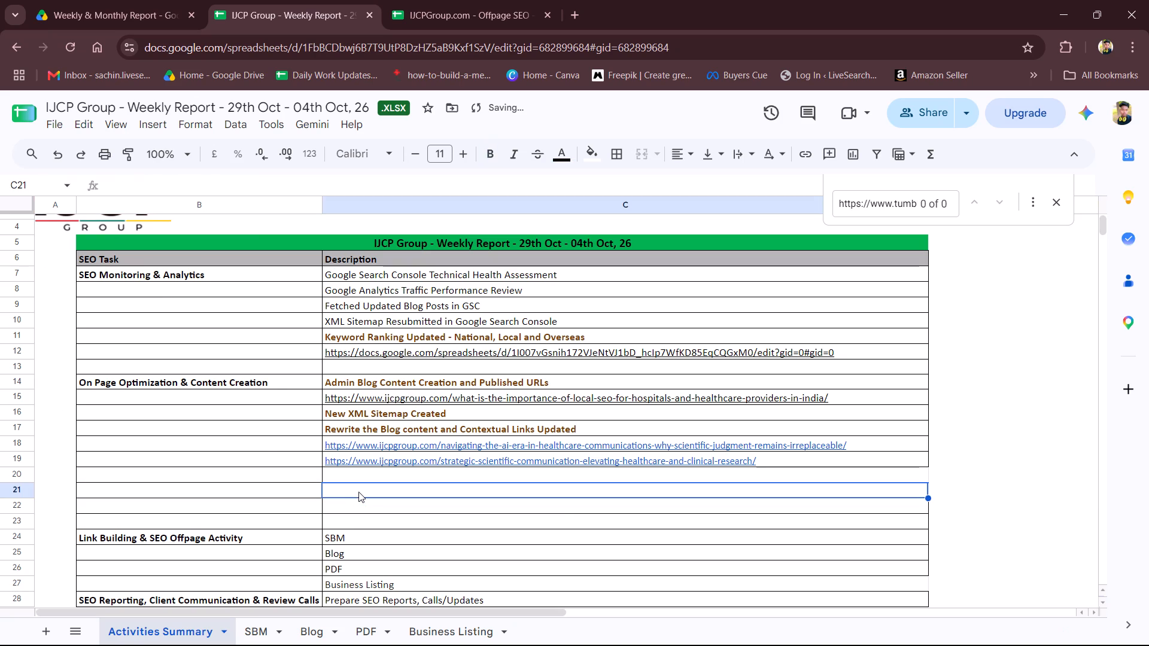
left_click(262, 492)
double_click(340, 494)
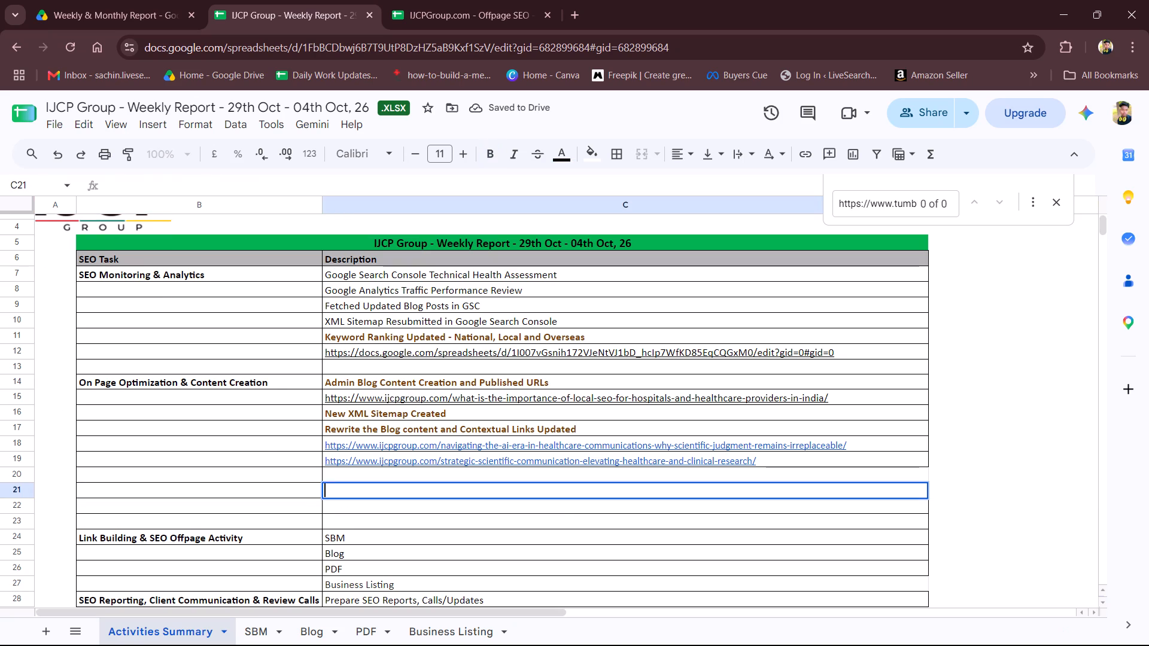
left_click(273, 507)
left_click(333, 492)
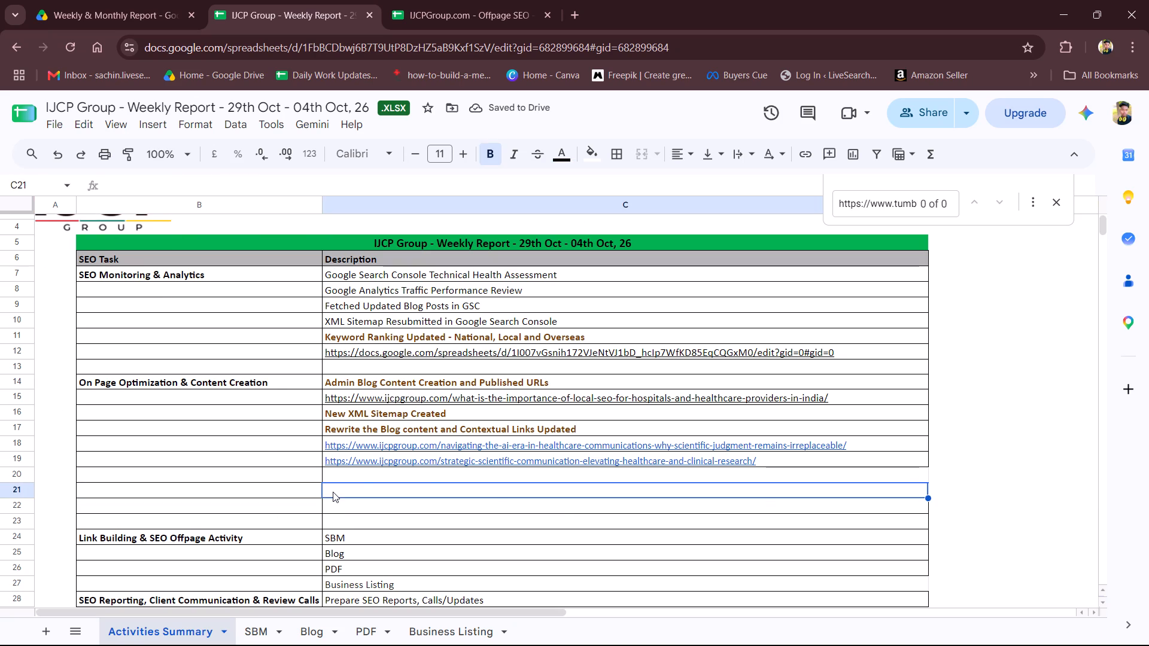
key("ctrl+v")
left_click(293, 497)
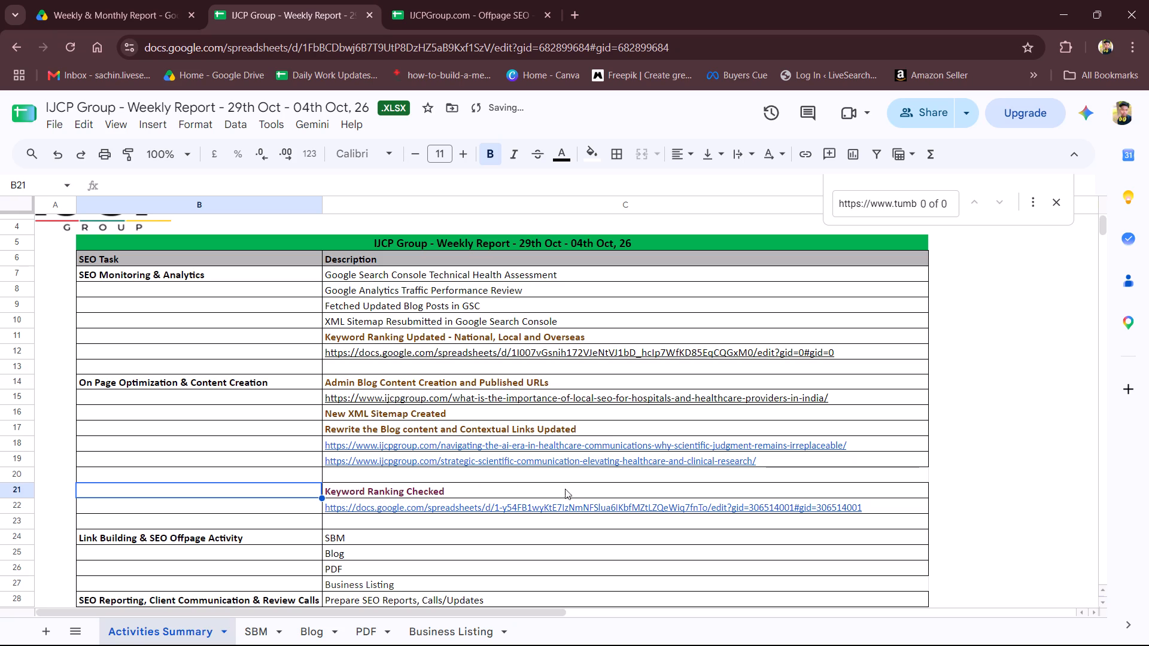
Replace the Lunerva link in C22 with the URL of the IJCP-Master Keyword Ranking spreadsheet's Main Ranking sheet.
left_click(461, 505)
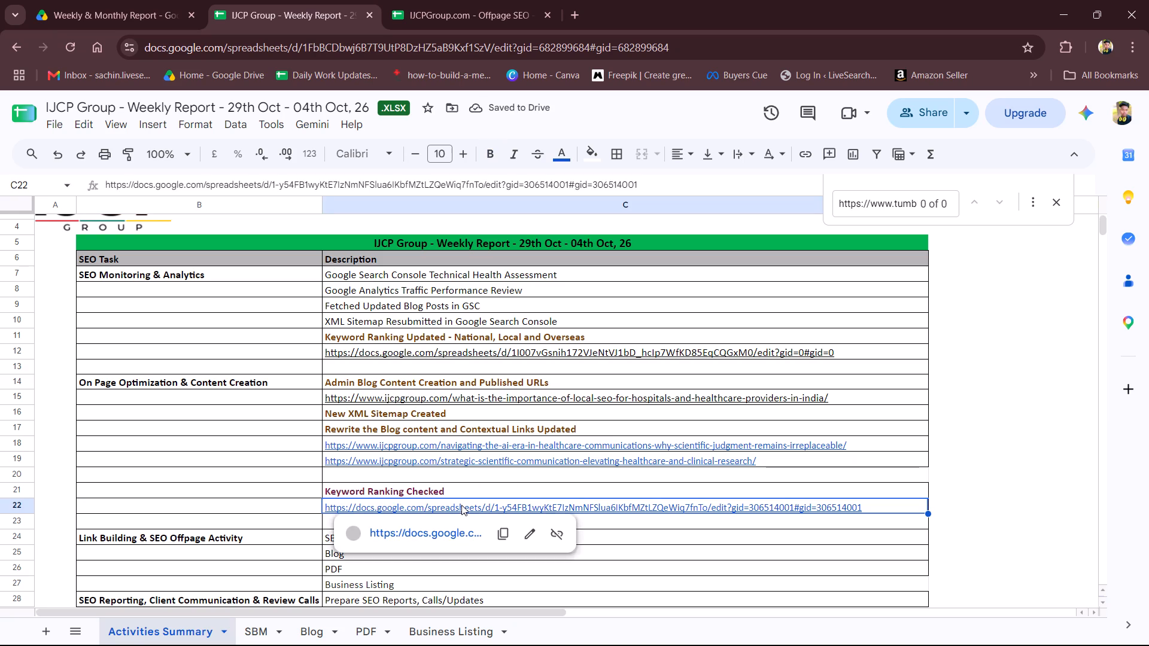
key("BackSpace")
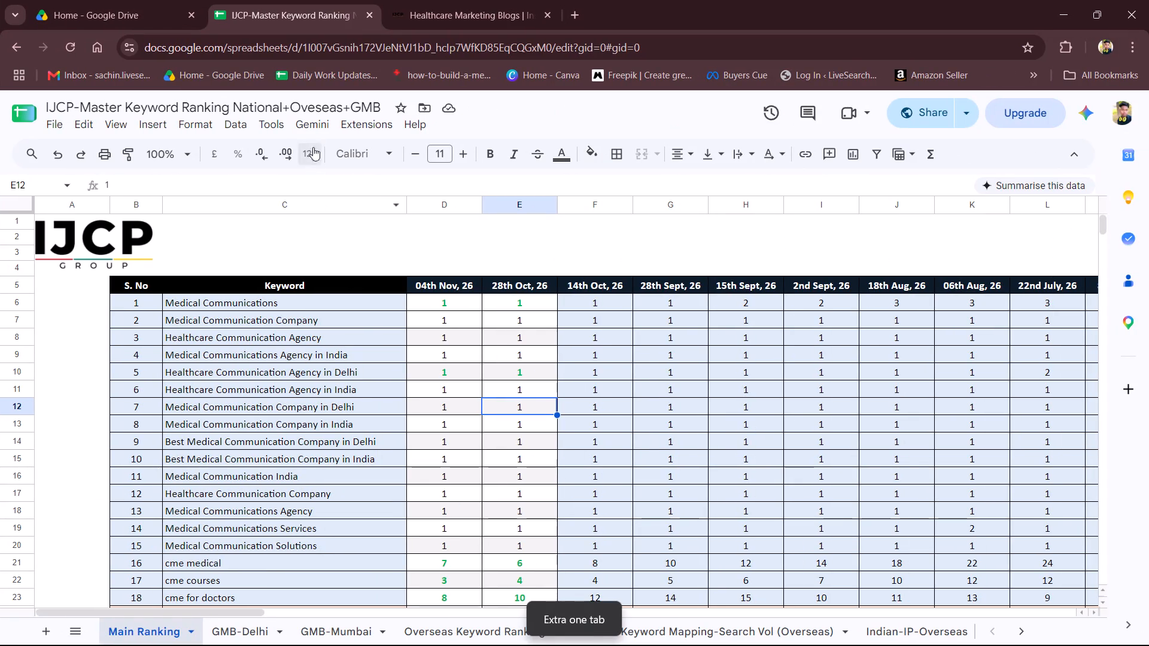
left_click(285, 48)
key("ctrl+c")
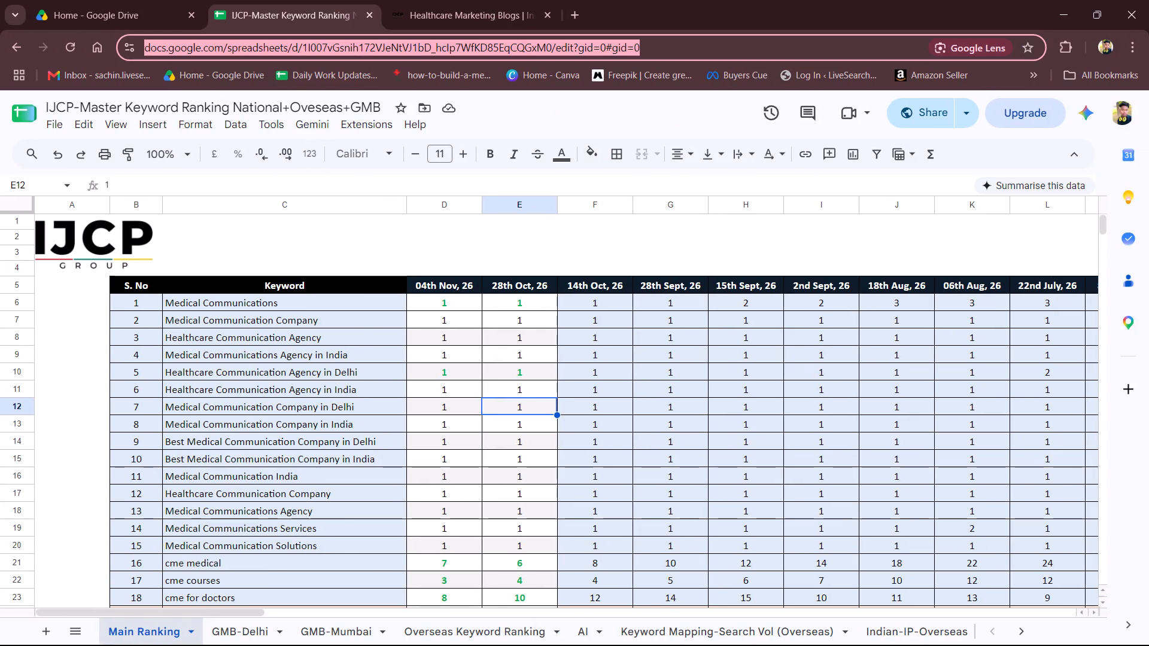
key("ctrl+v")
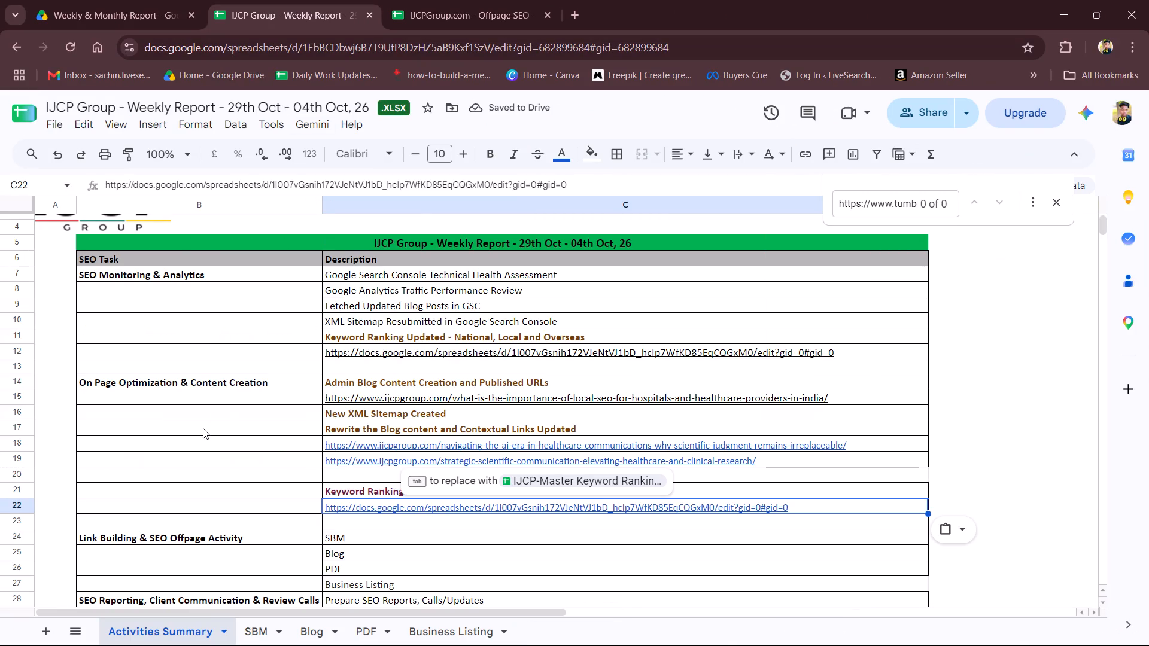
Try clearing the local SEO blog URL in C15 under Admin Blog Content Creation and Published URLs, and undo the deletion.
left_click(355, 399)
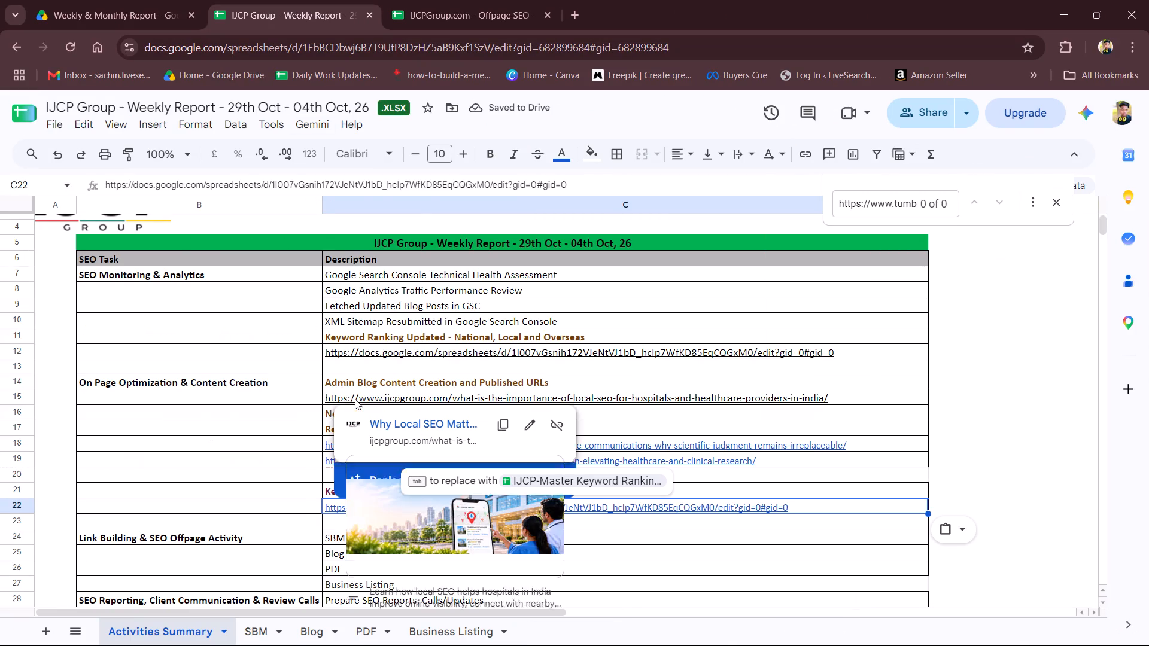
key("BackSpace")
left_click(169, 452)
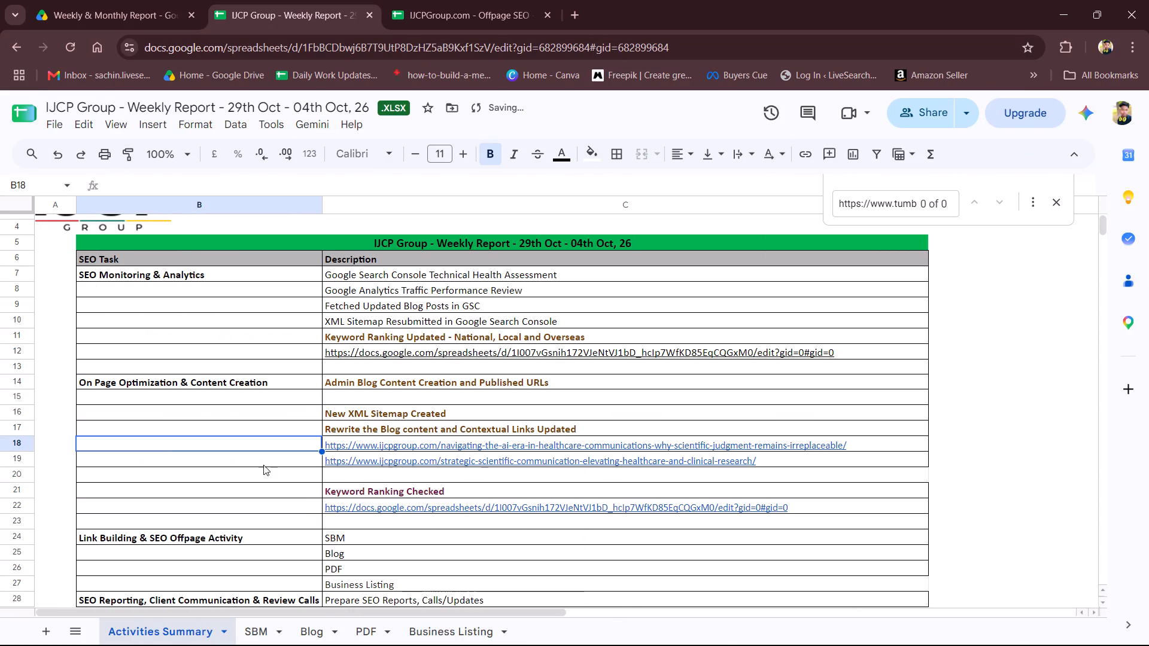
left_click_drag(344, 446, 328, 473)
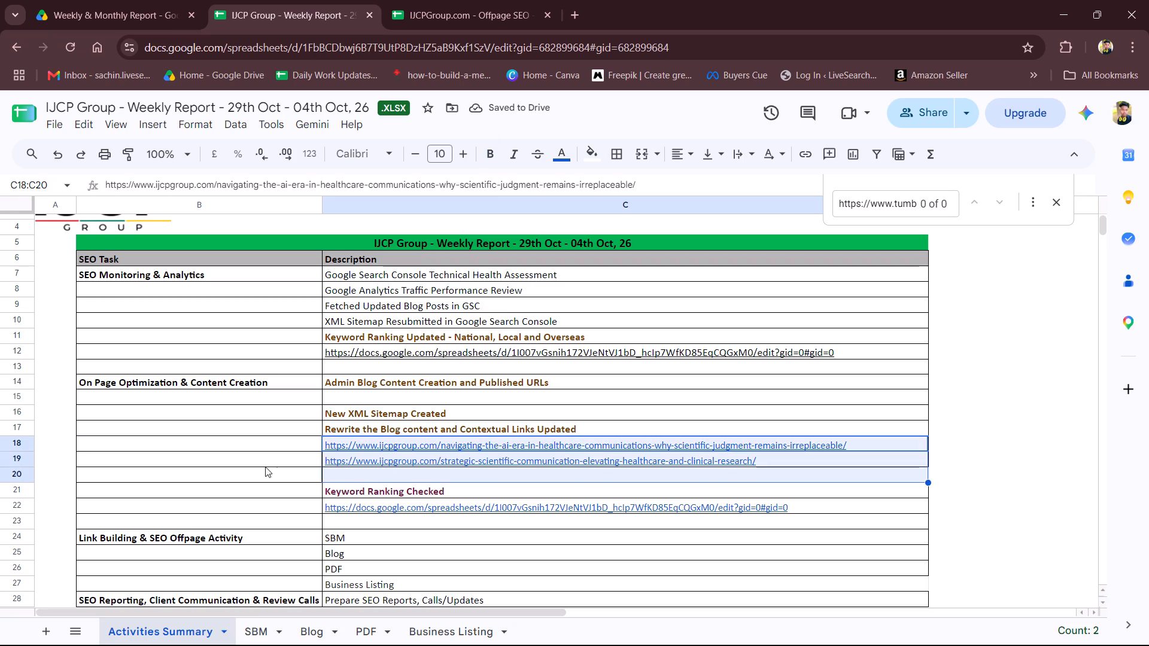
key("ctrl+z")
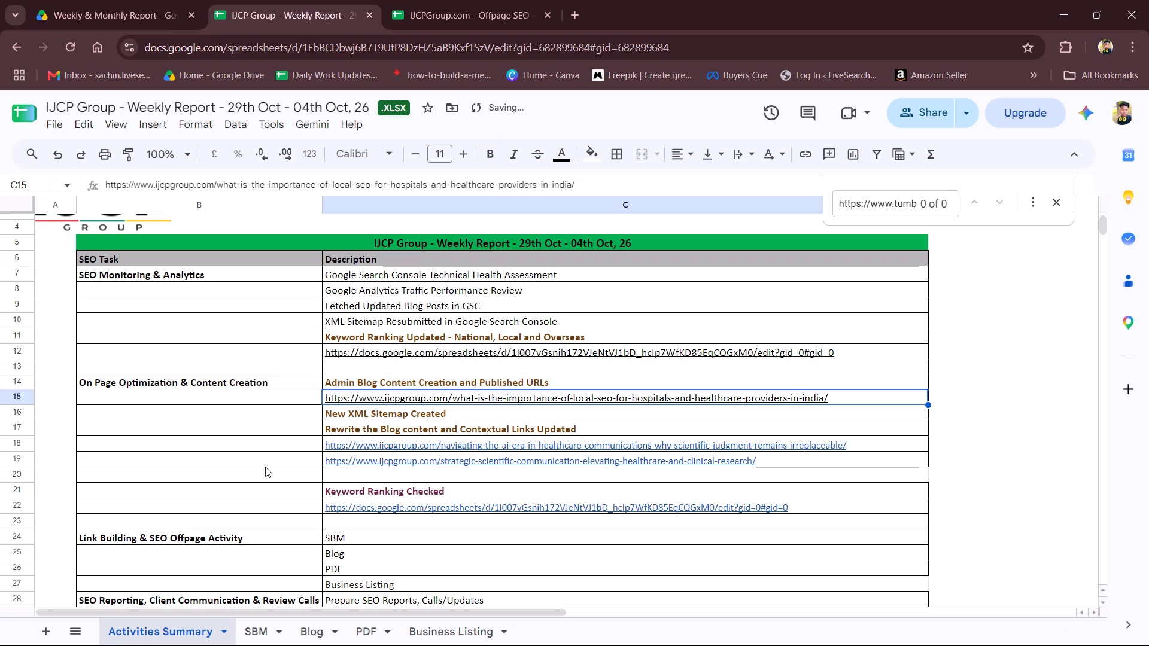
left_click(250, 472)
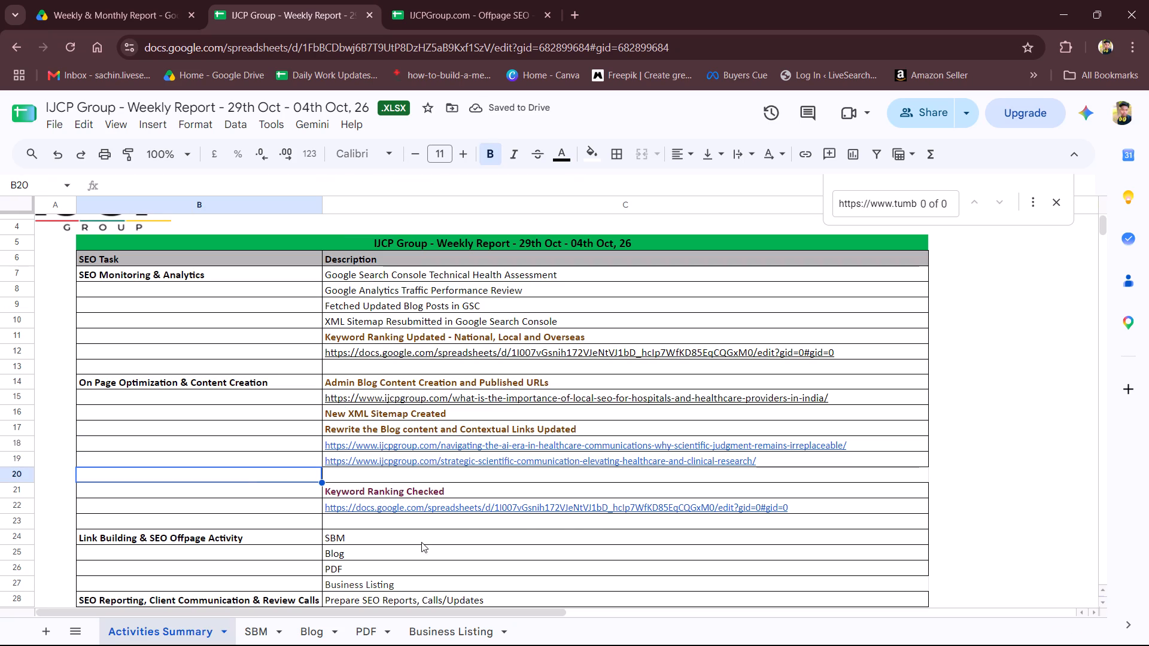
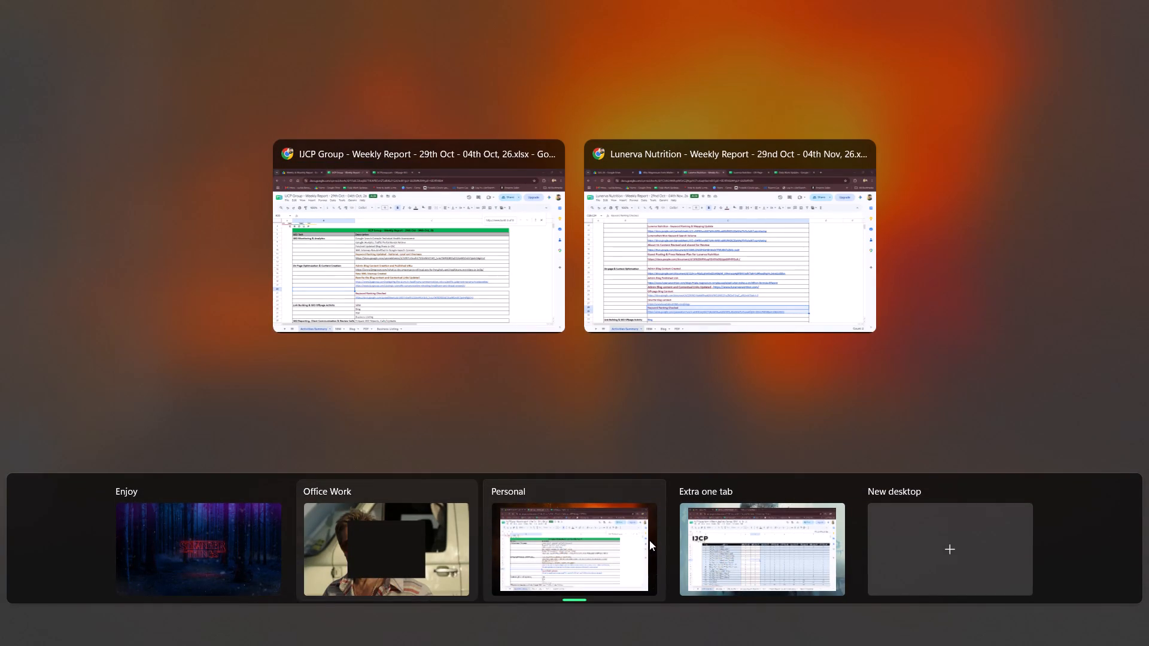
Switch to the "Extra one tab" desktop showing the IJCP-Master Keyword Ranking spreadsheet.
left_click(740, 556)
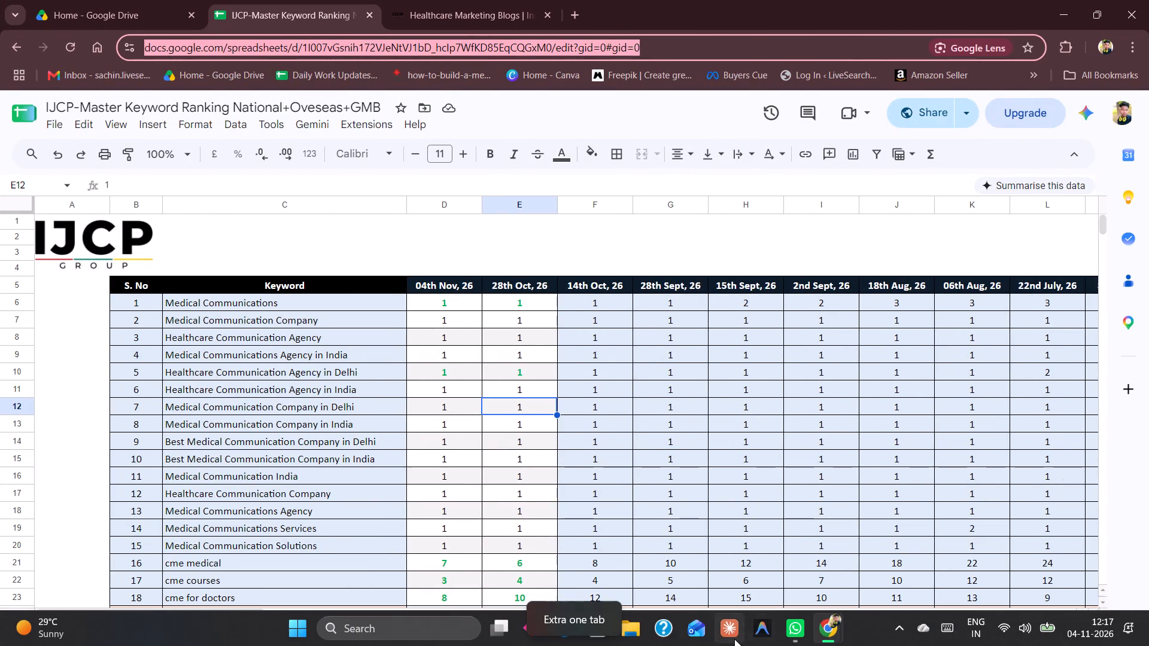
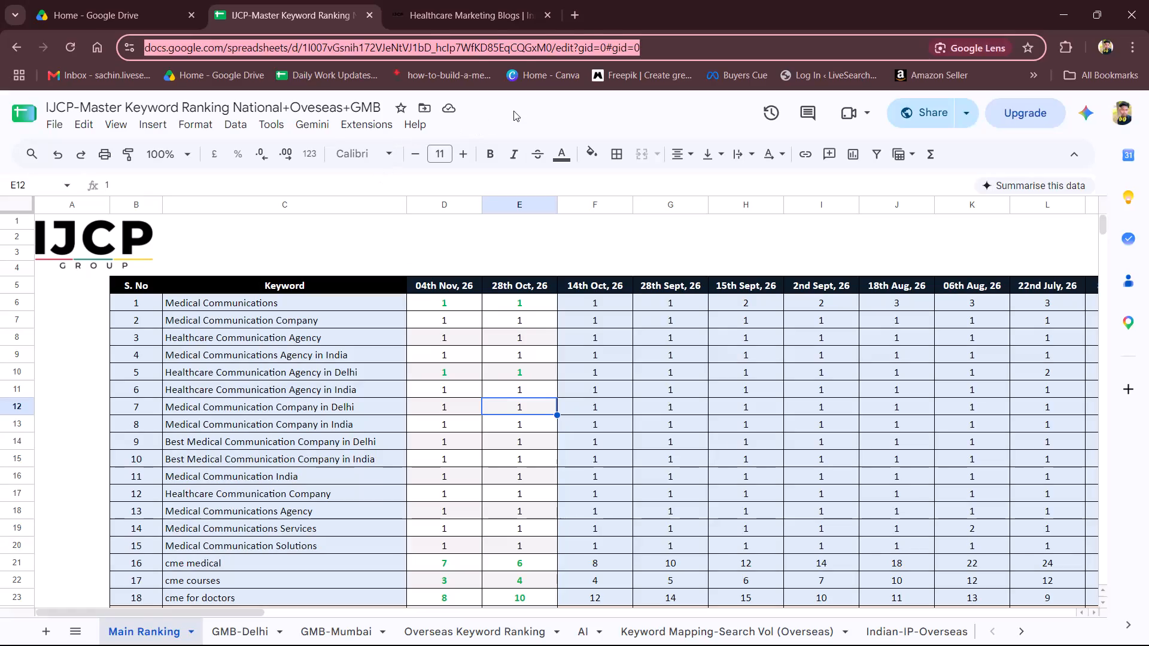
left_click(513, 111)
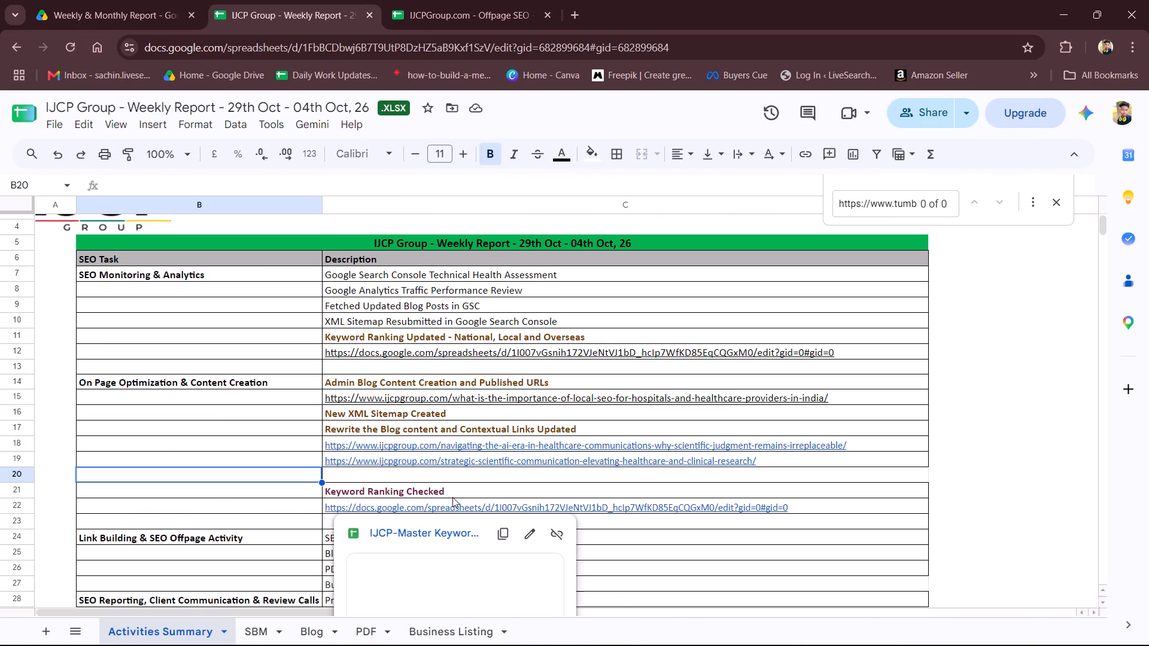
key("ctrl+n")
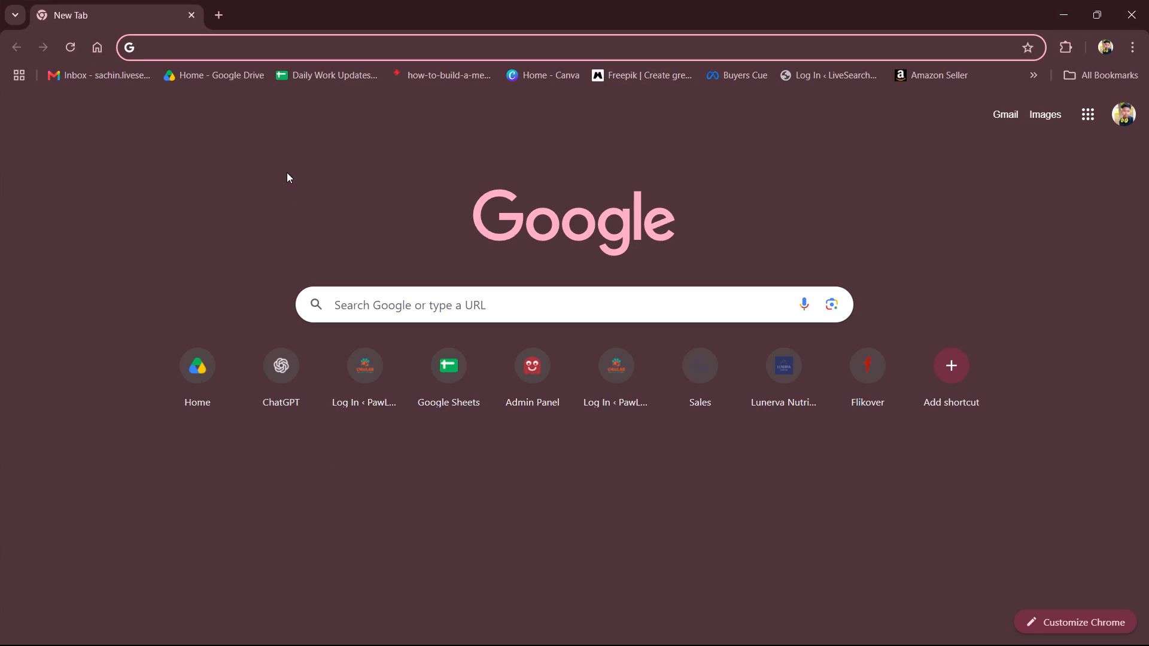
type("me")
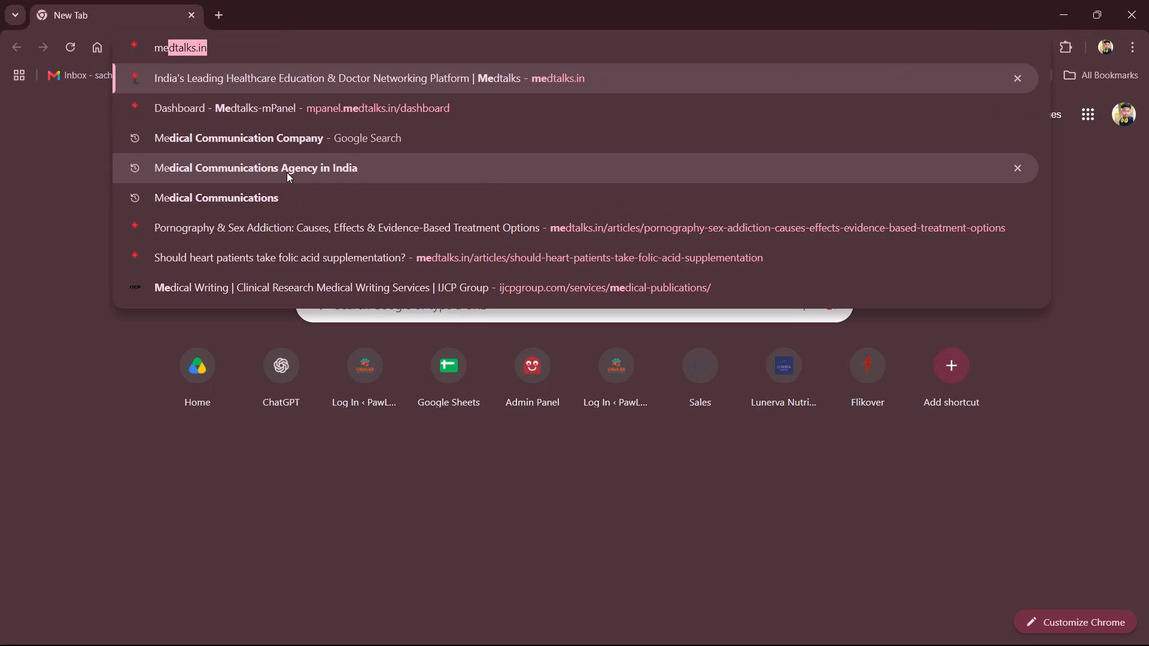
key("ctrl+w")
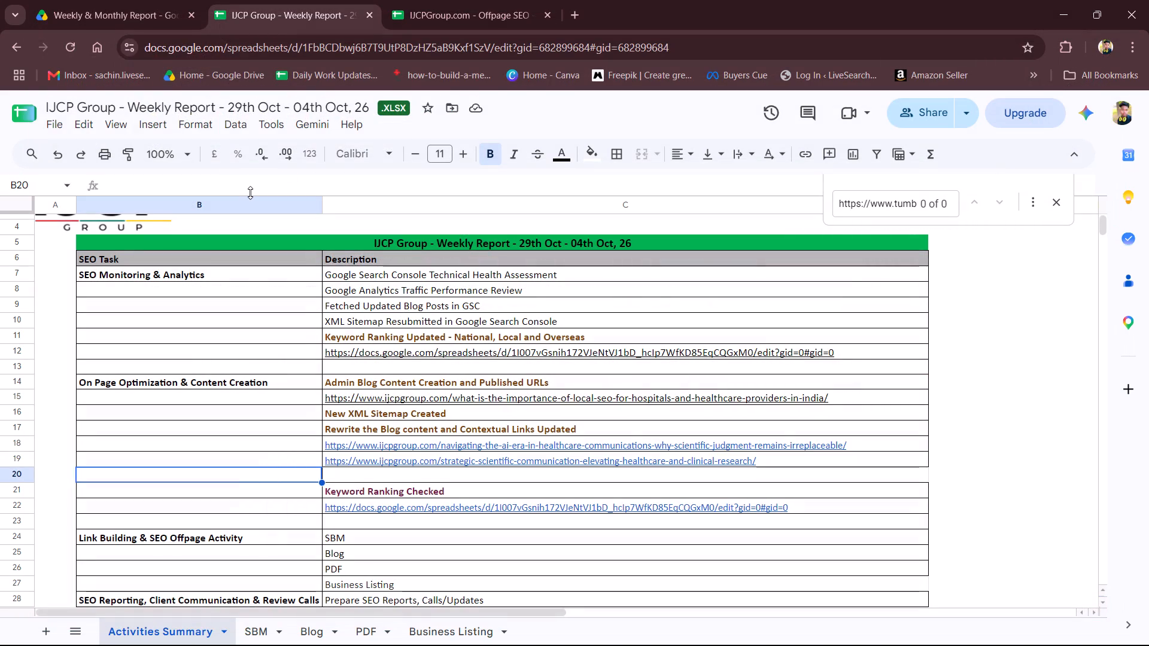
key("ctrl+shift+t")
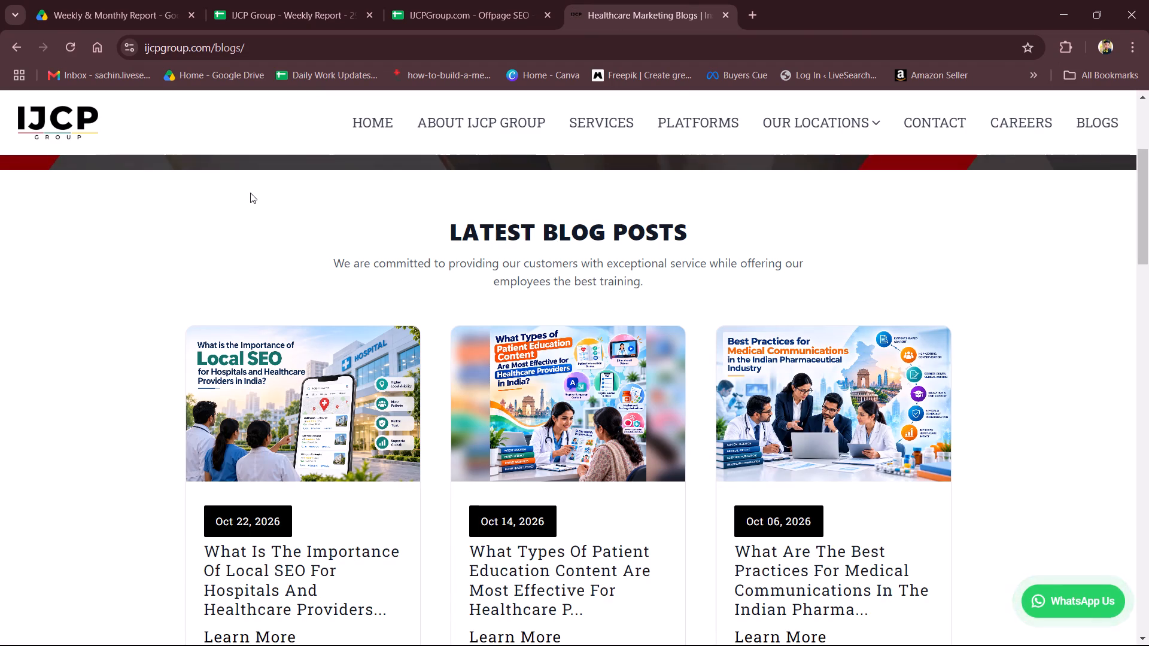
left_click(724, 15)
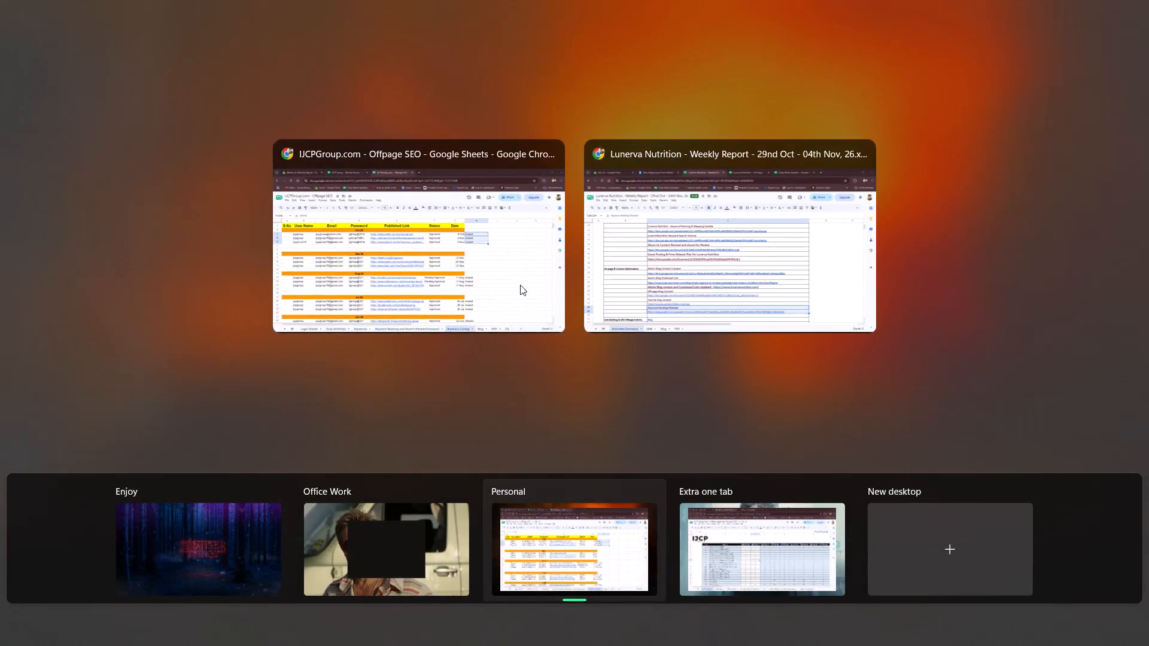
Switch to the browser window with the IJCPGroup.com Offpage SEO spreadsheet on the Personal desktop.
left_click(520, 285)
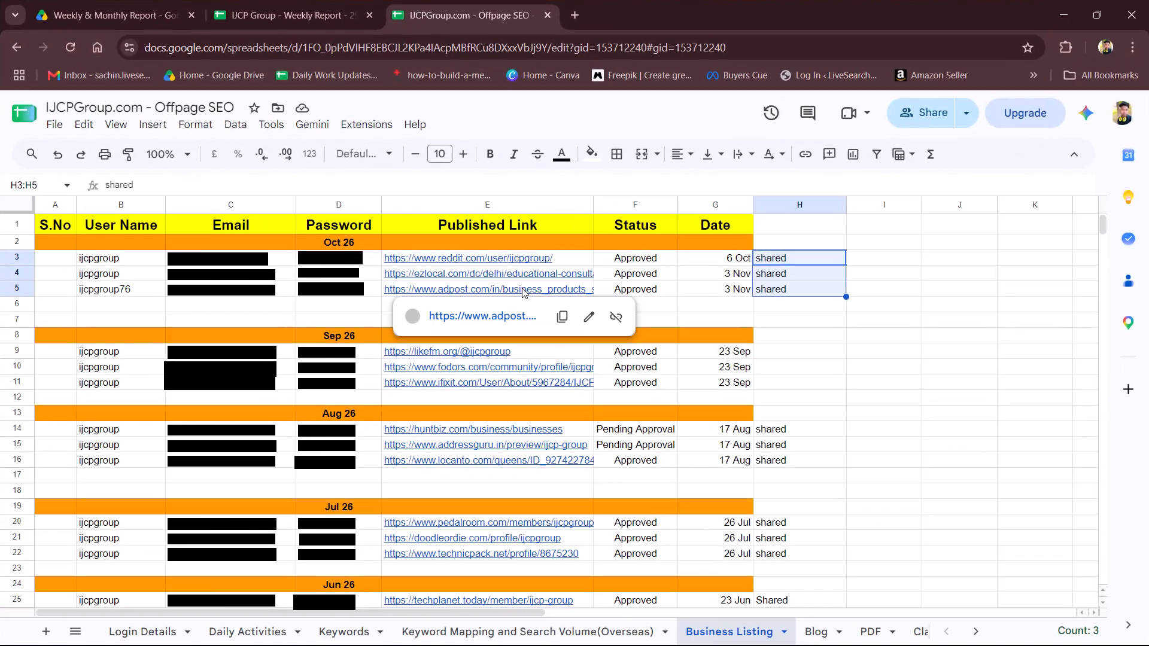
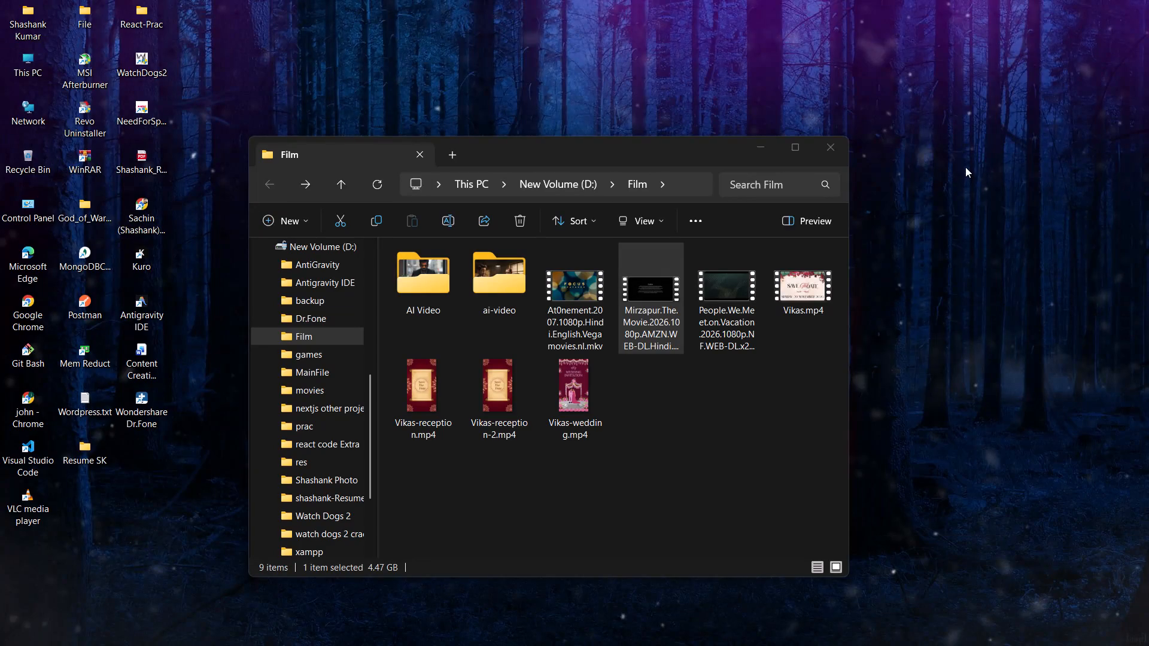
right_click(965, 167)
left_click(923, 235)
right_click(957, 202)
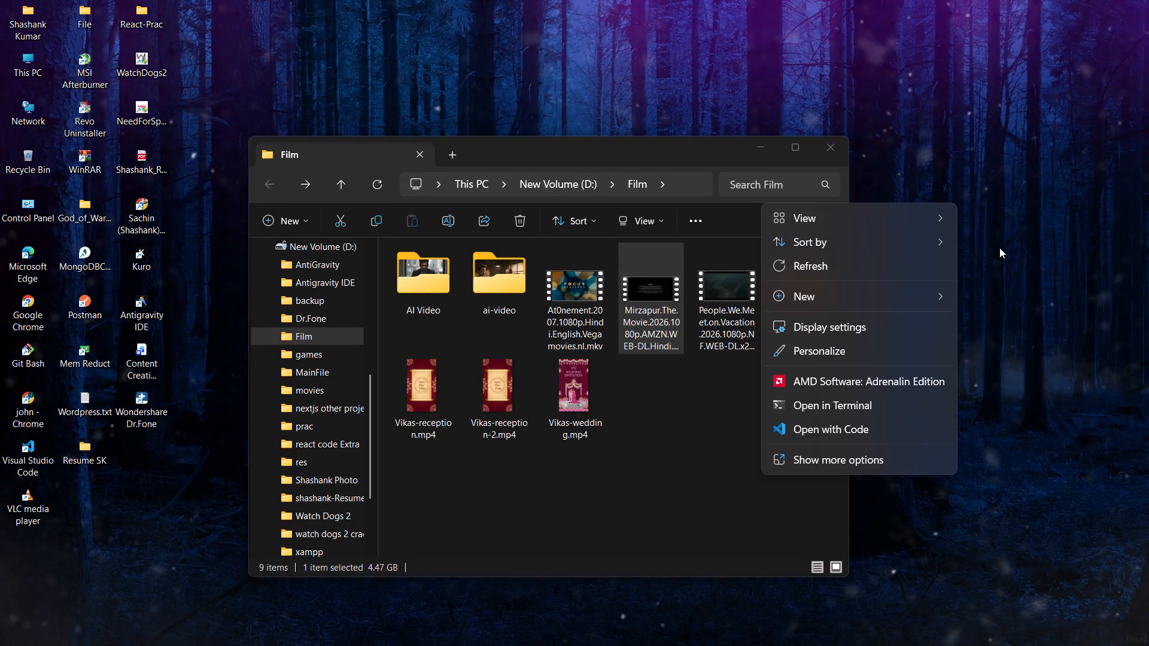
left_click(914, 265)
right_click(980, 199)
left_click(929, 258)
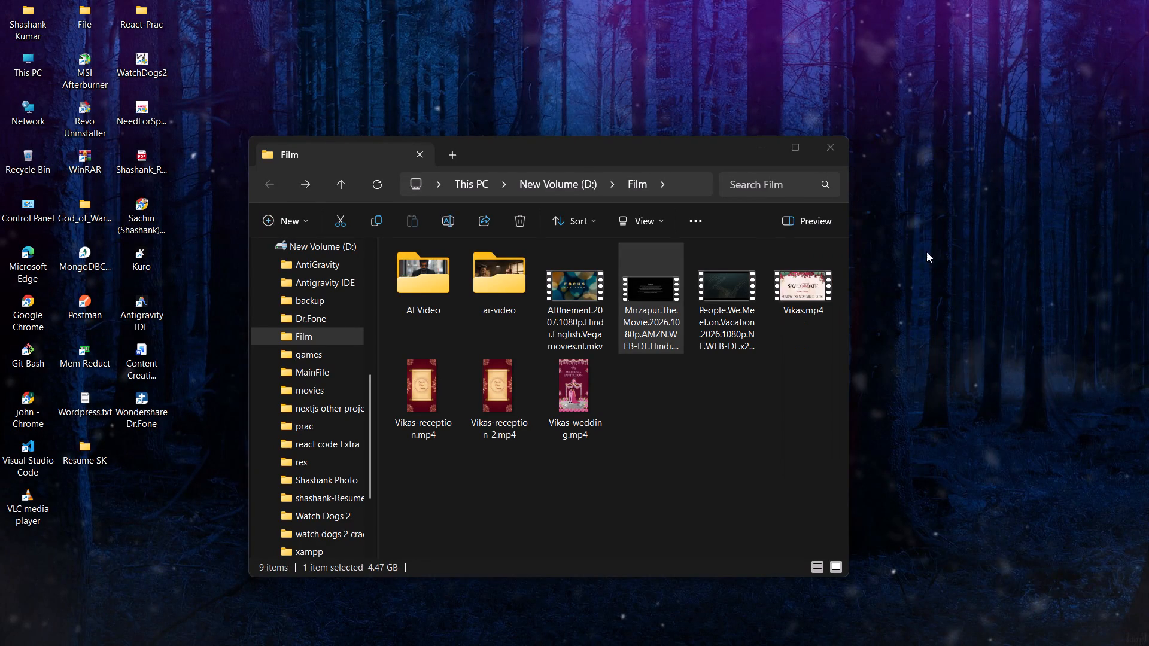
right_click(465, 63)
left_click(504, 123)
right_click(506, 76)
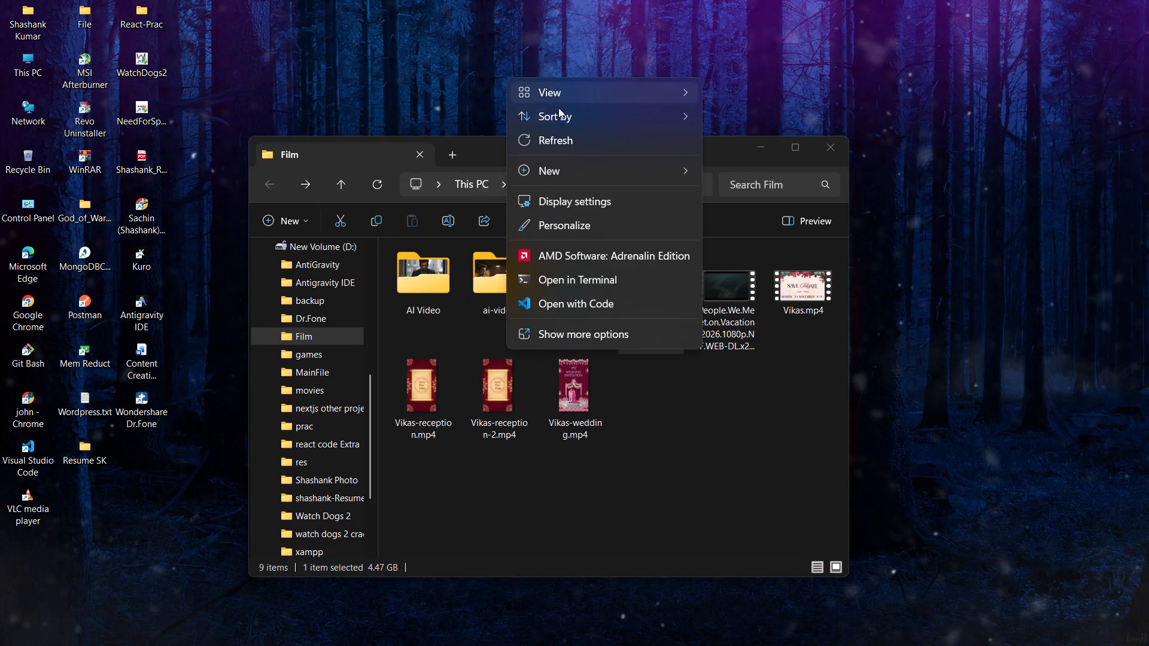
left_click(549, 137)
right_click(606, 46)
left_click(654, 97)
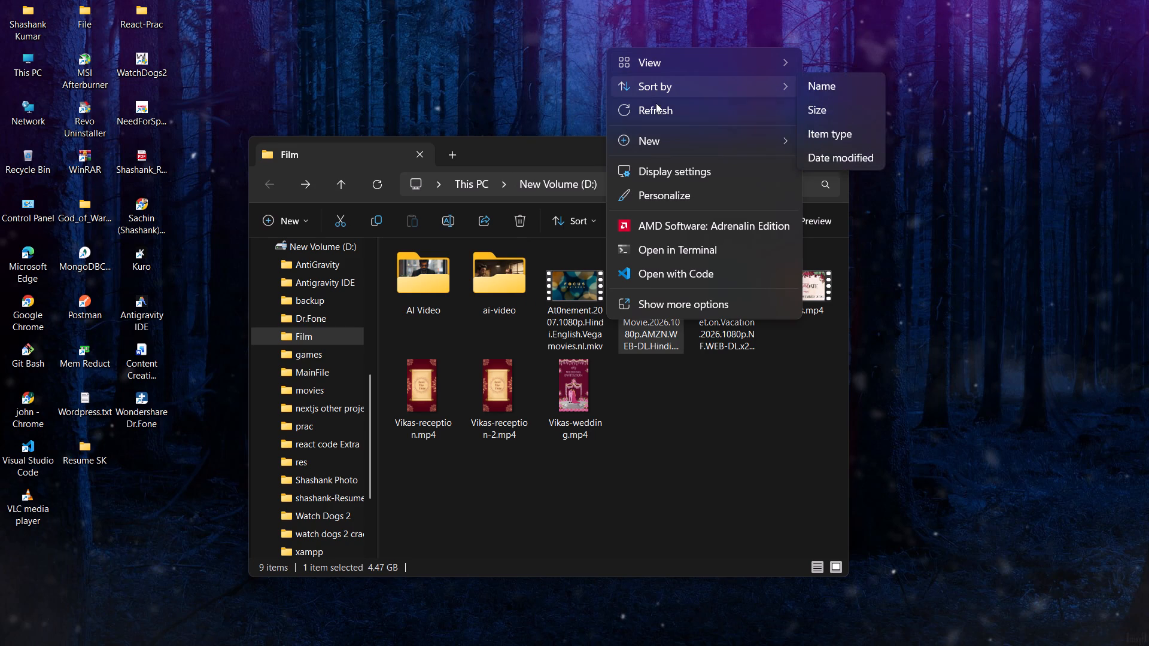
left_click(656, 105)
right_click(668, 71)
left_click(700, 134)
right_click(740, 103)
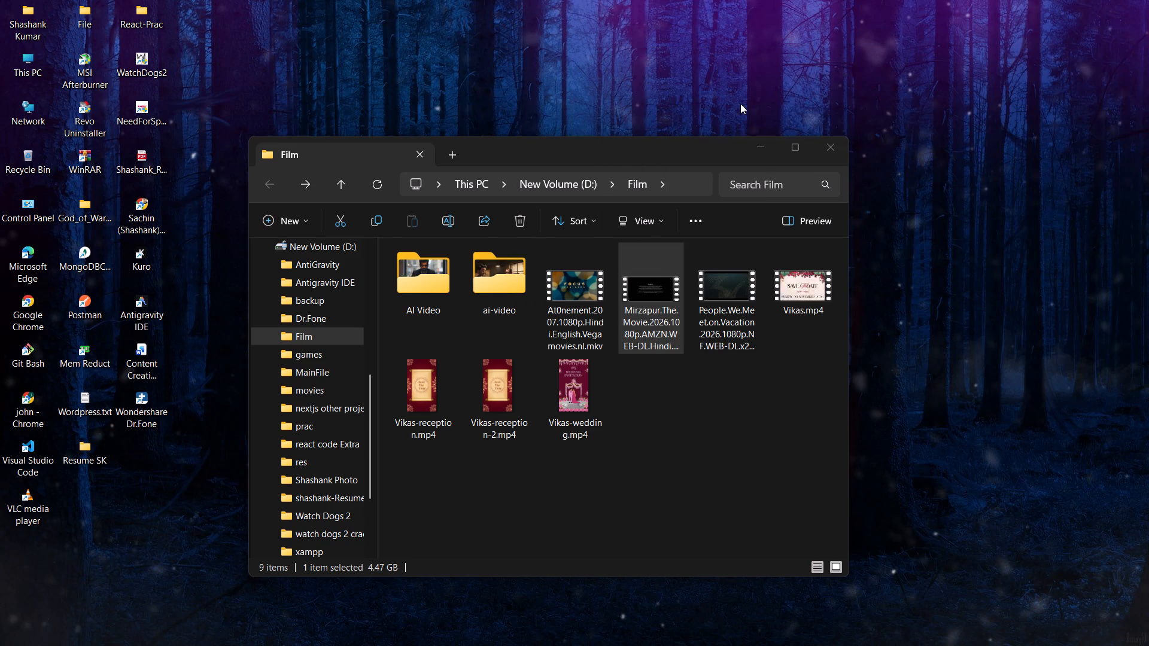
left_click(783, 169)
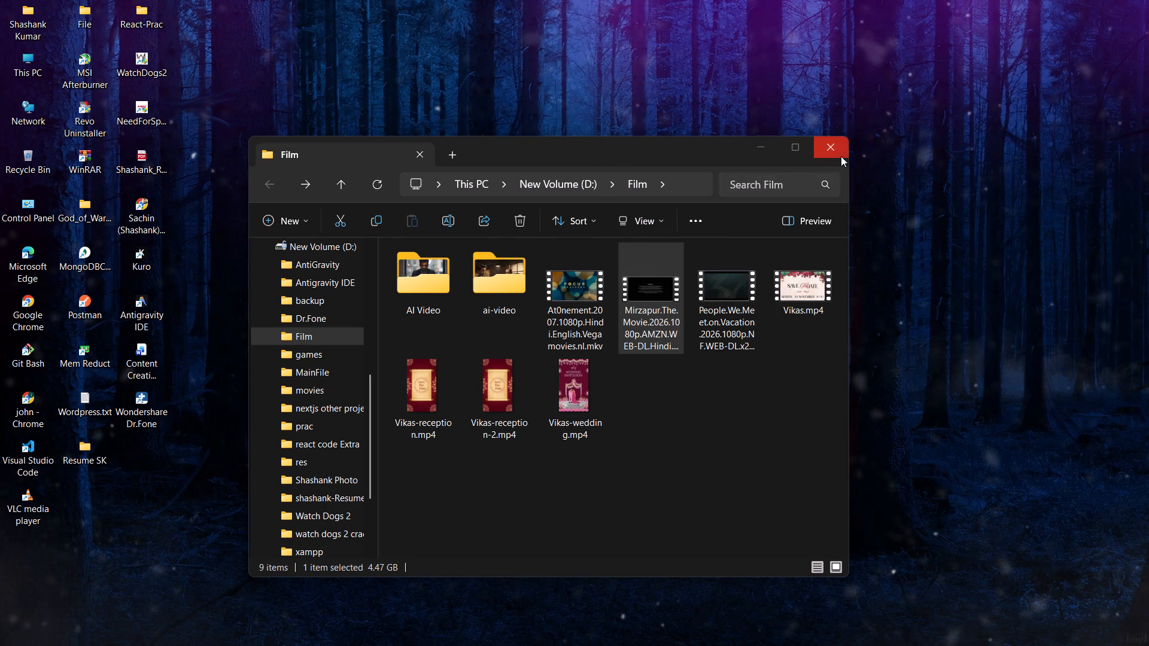
Close the Film folder window.
left_click(841, 156)
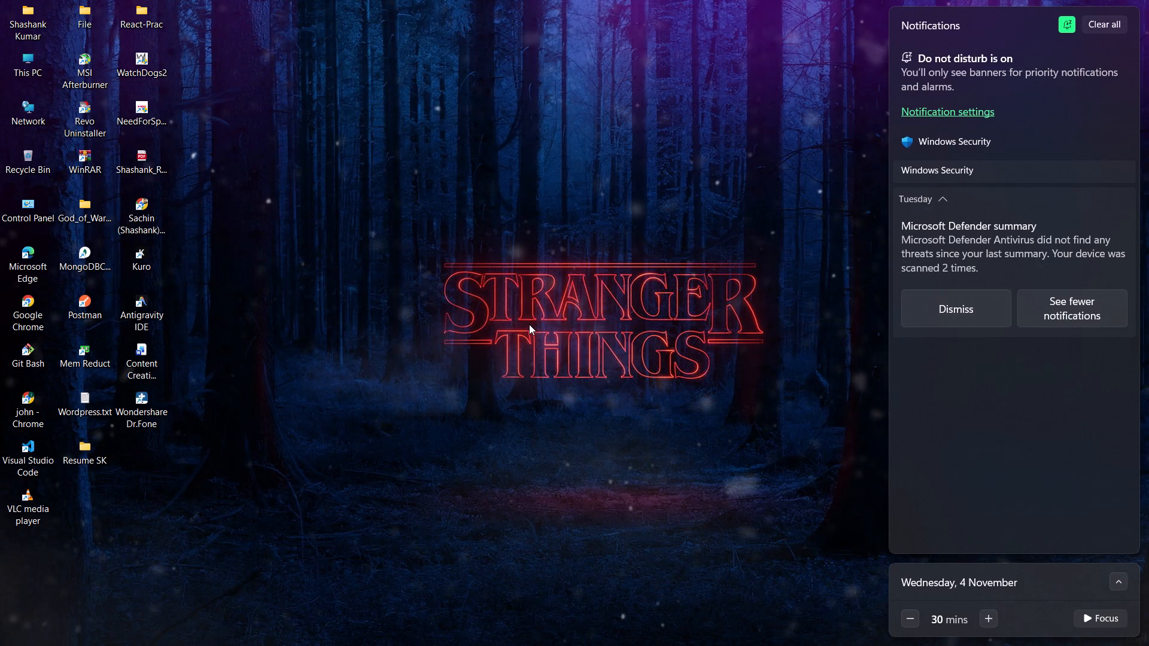
Return to the IJCPGroup.com Offpage SEO spreadsheet on the Personal desktop.
left_click(445, 327)
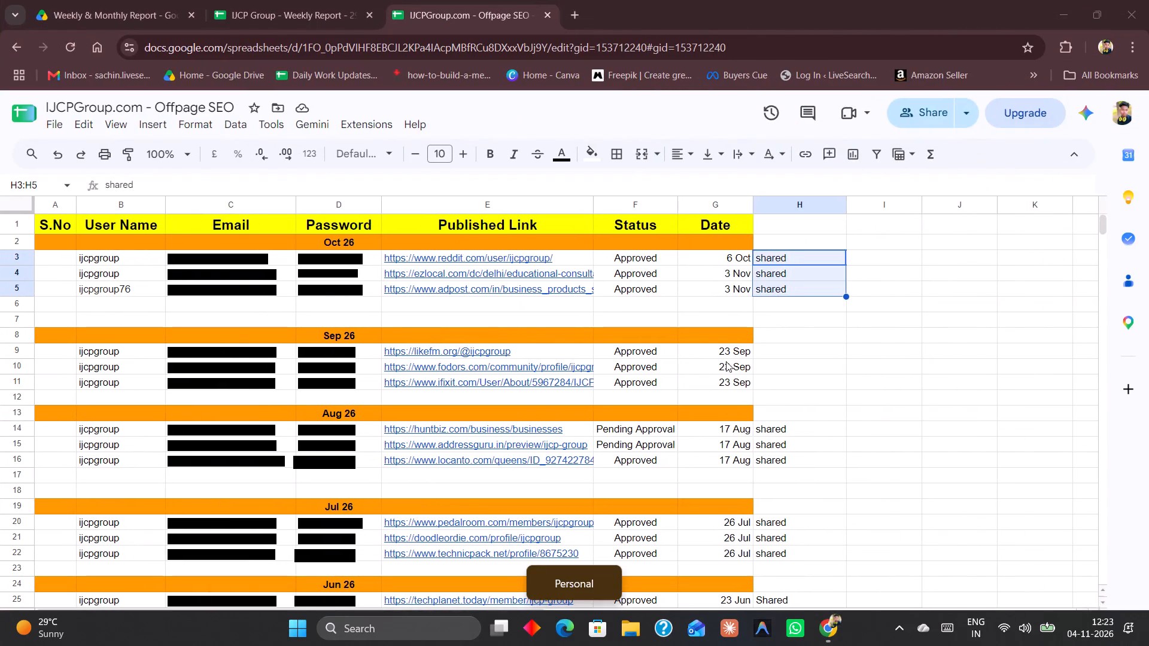
left_click(786, 394)
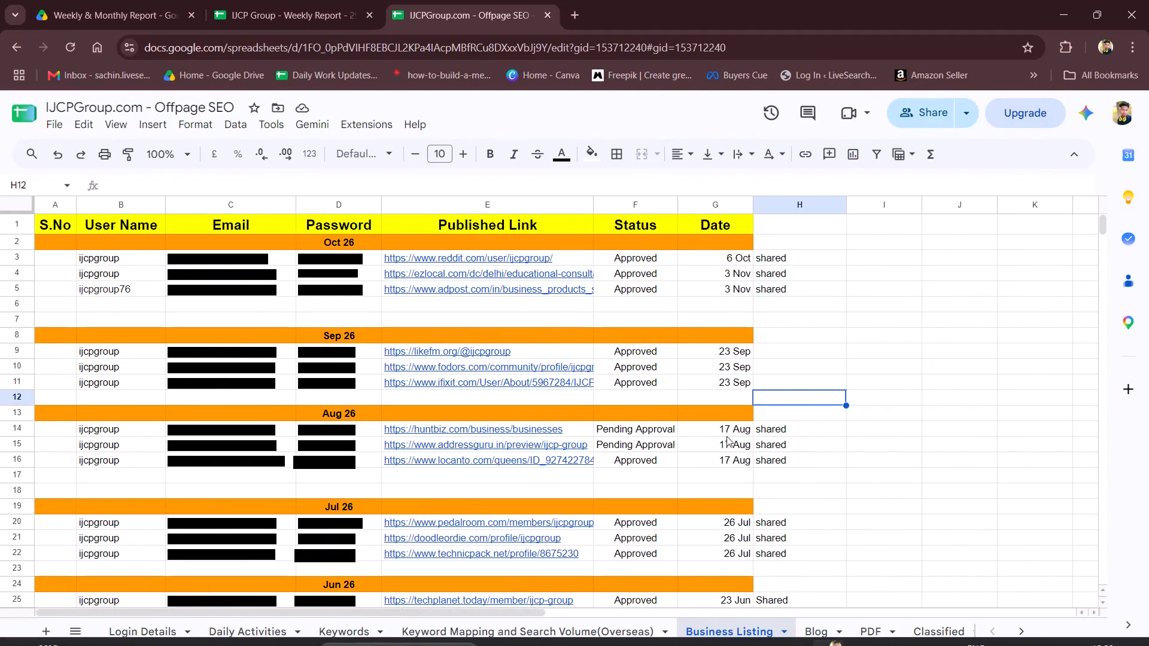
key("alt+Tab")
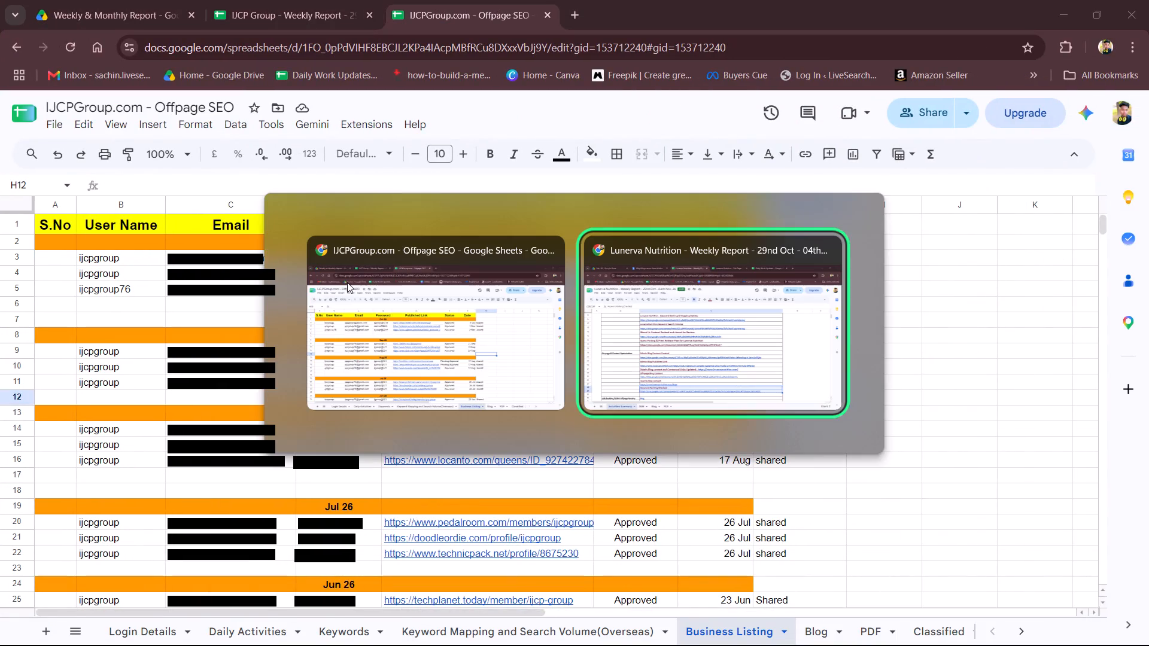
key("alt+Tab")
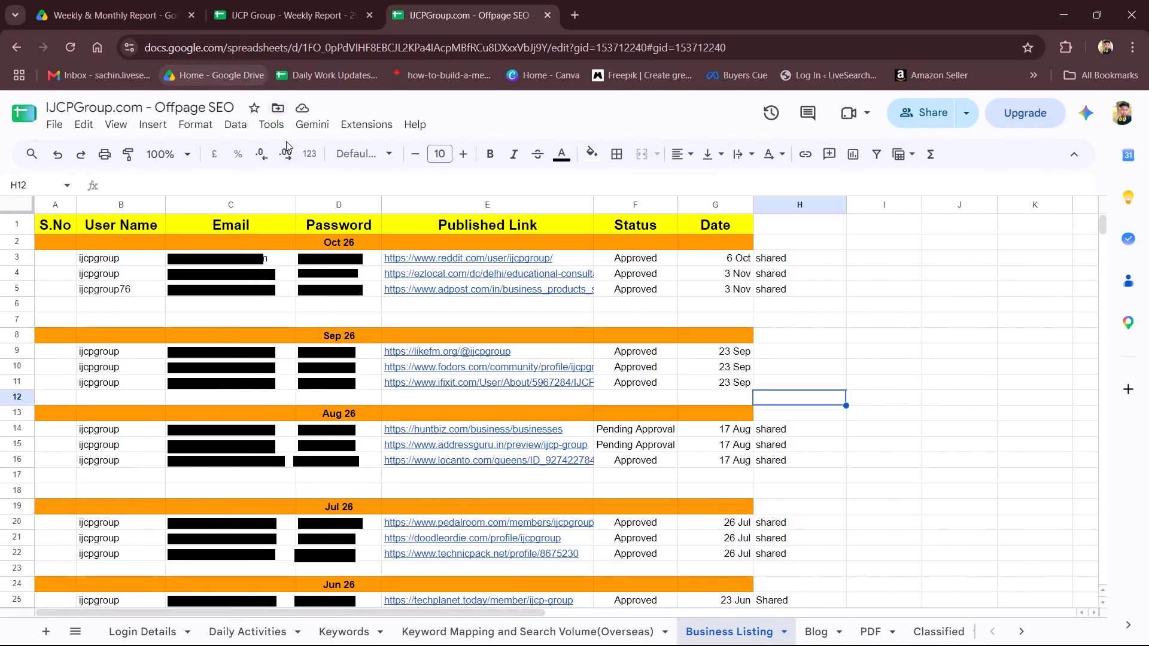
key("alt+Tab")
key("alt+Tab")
Open the Google Drive home page in a new browser window.
key("ctrl+n")
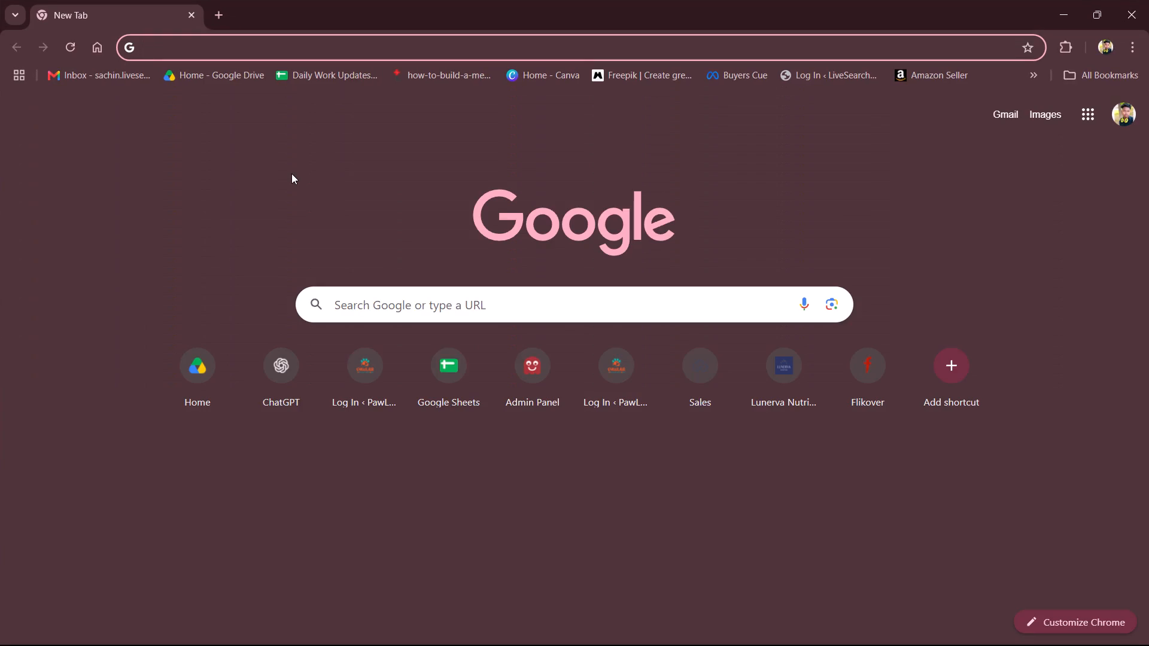
left_click(214, 81)
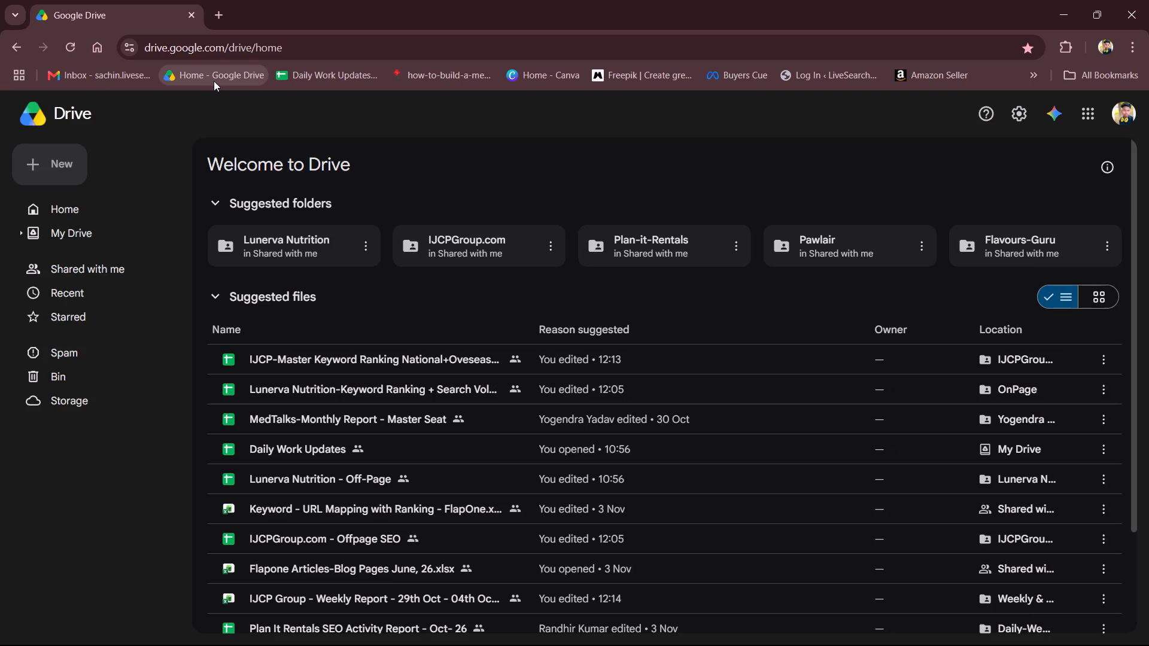
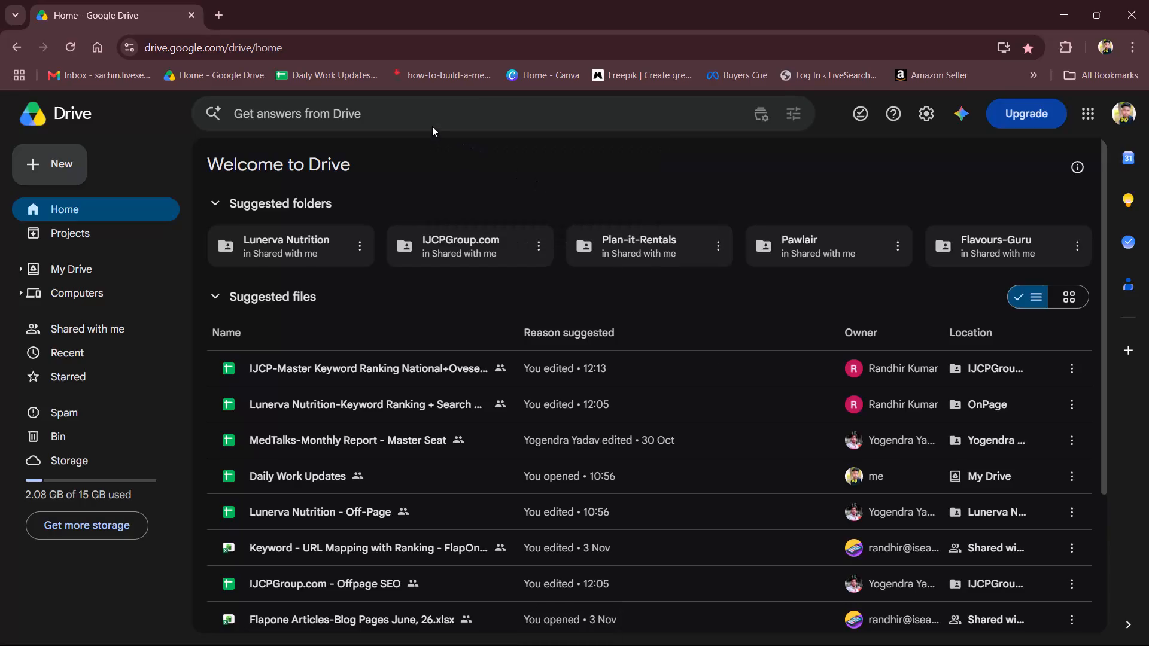
Search Drive for "med" and open the Medtalks-2024 folder from the suggestions.
left_click(431, 116)
type("med")
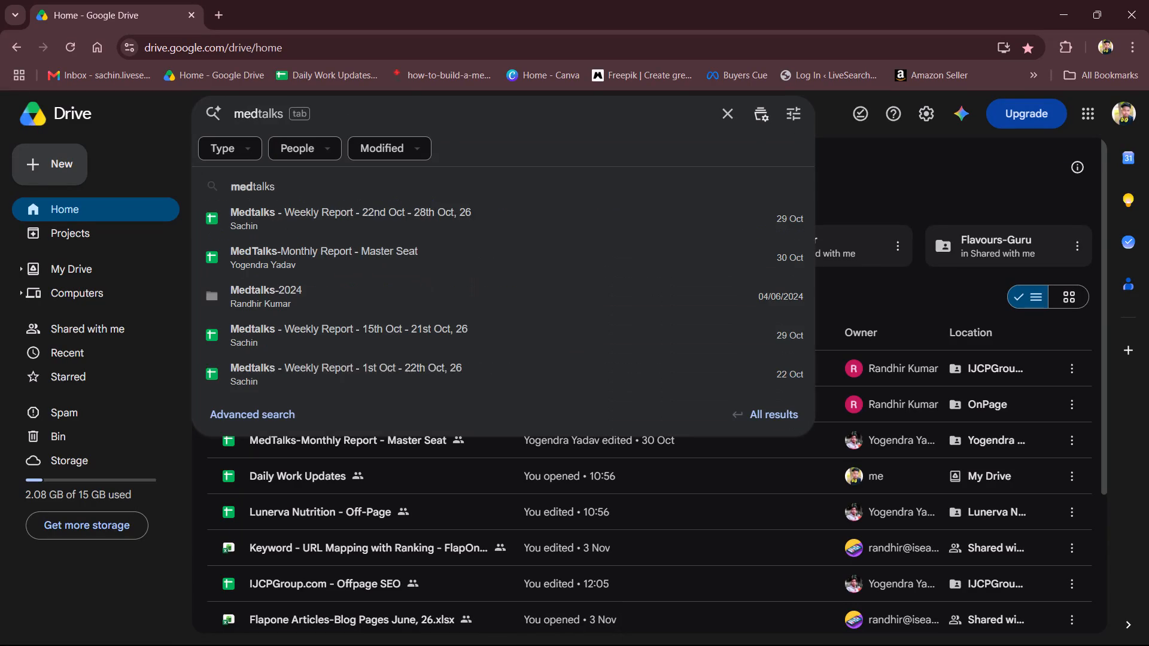
left_click(313, 267)
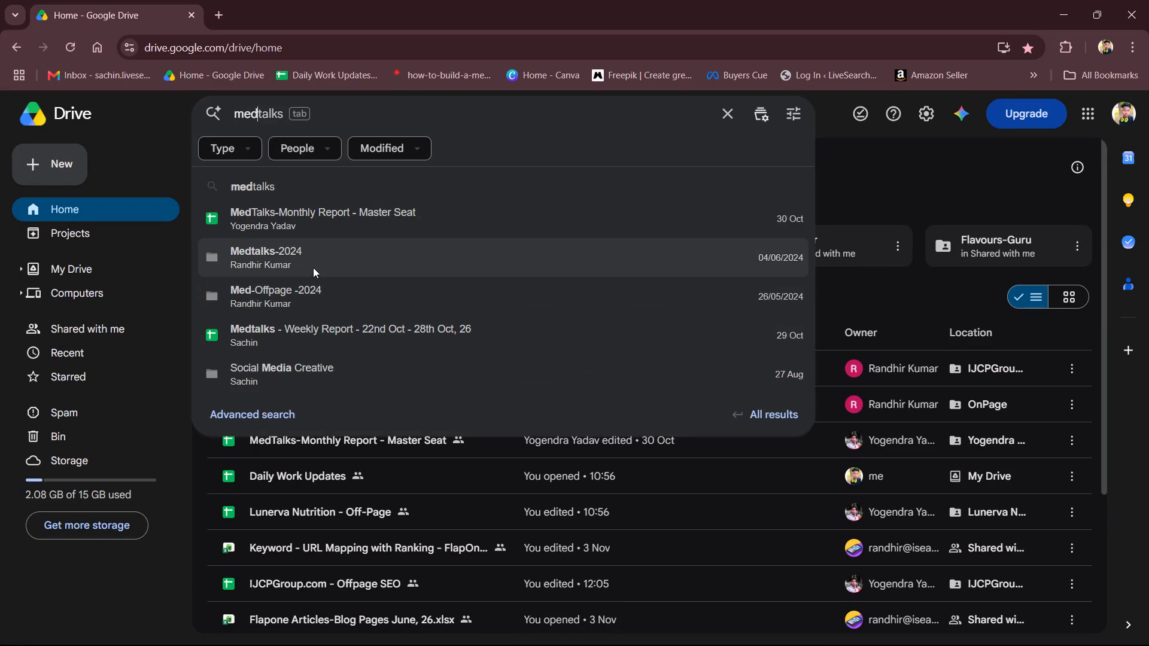
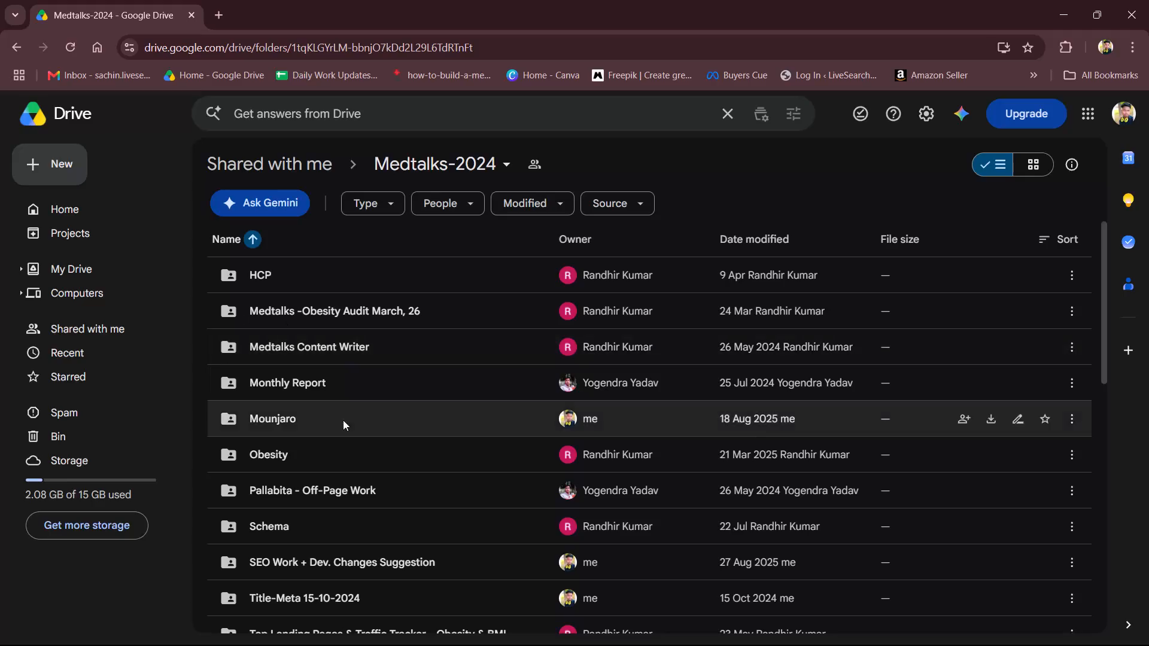
Open the Weekly-Client-Update folder inside Medtalks-2024.
scroll(338, 541, "down", 2)
scroll(385, 525, "down", 3)
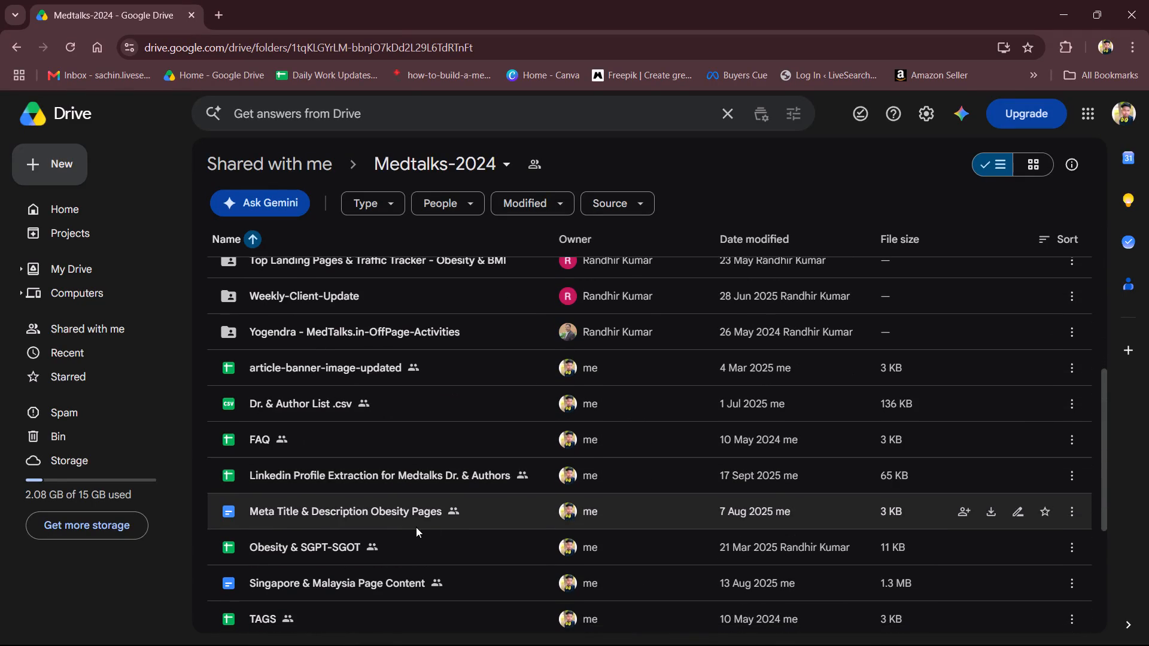
scroll(364, 483, "up", 1)
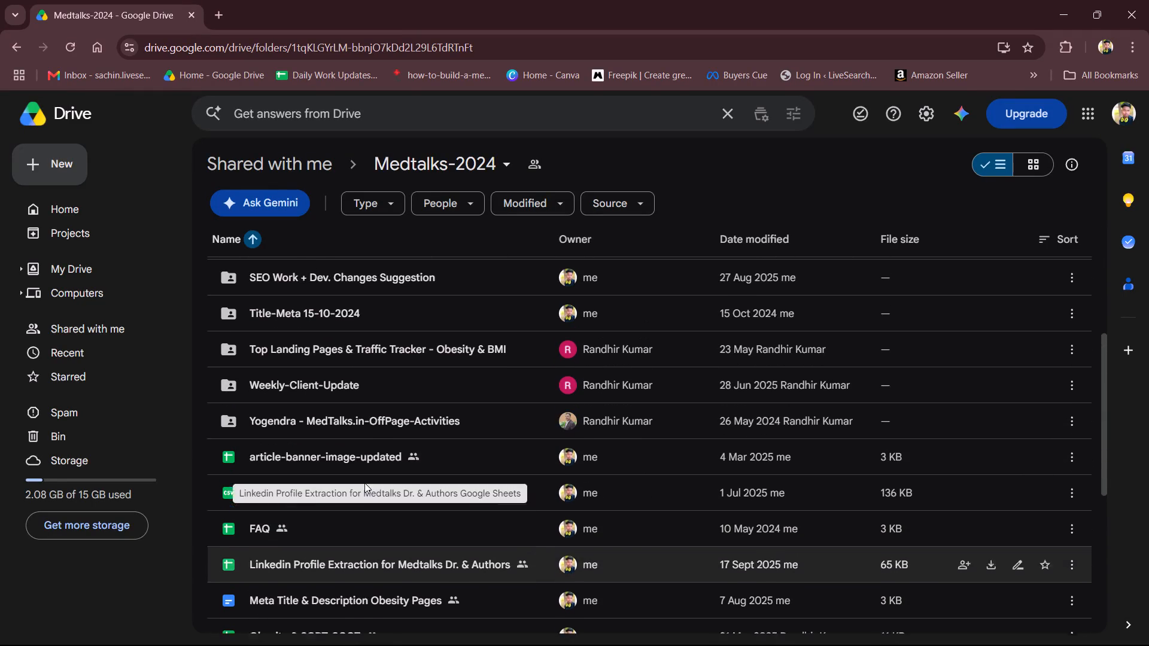
scroll(364, 483, "up", 1)
double_click(323, 428)
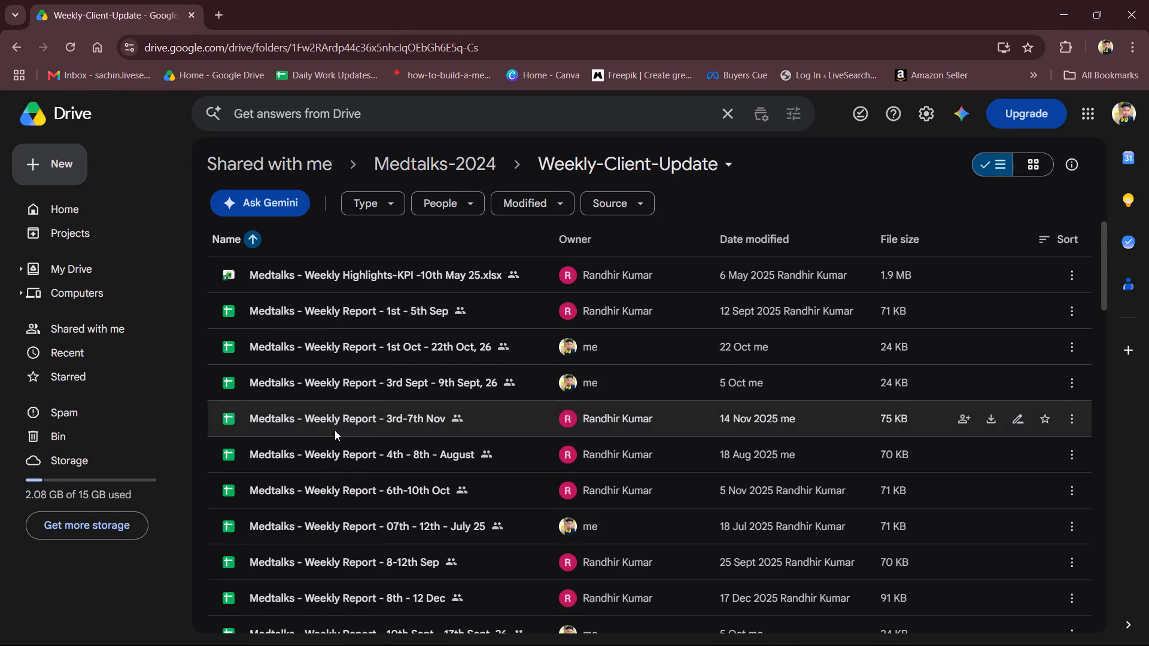
Search the folder's file list for "oct" and take a brief look at the 22nd Oct - 28th Oct, 26 weekly report.
scroll(350, 431, "down", 11)
scroll(350, 431, "up", 10)
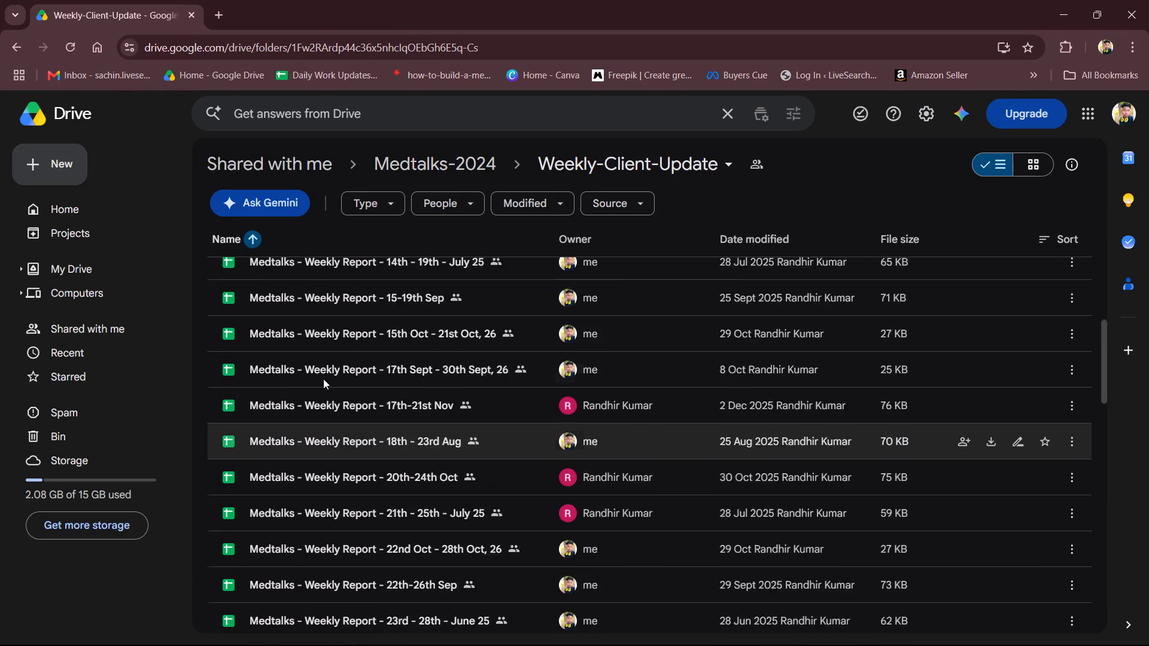
scroll(266, 267, "up", 5)
key("ctrl+f")
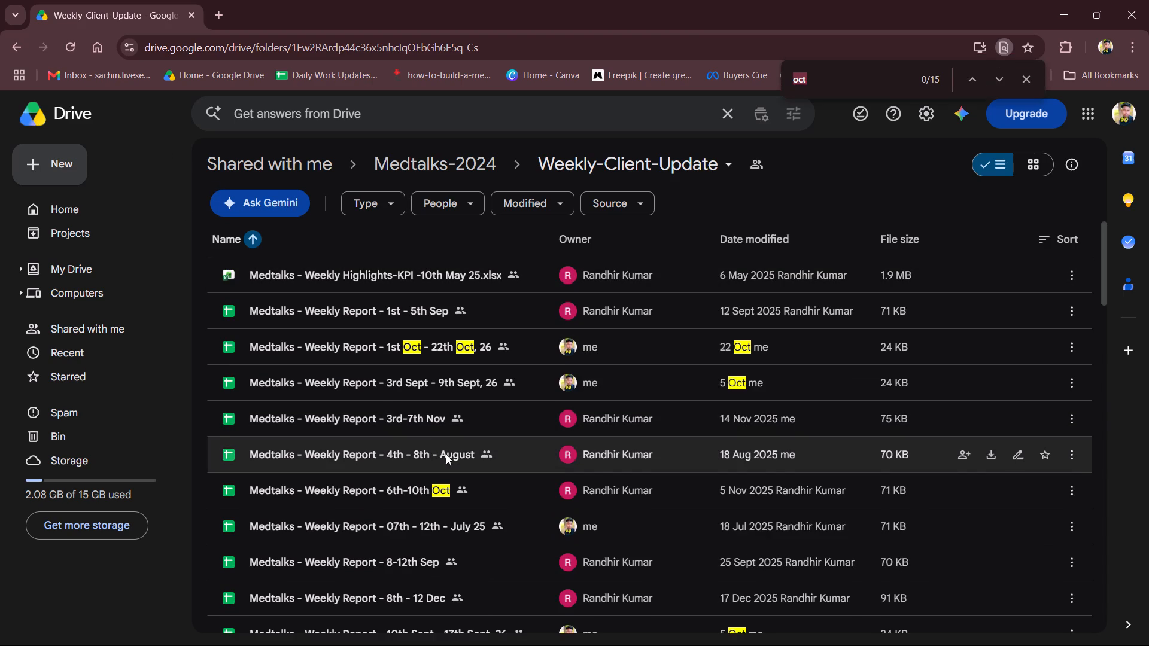
scroll(536, 505, "down", 4)
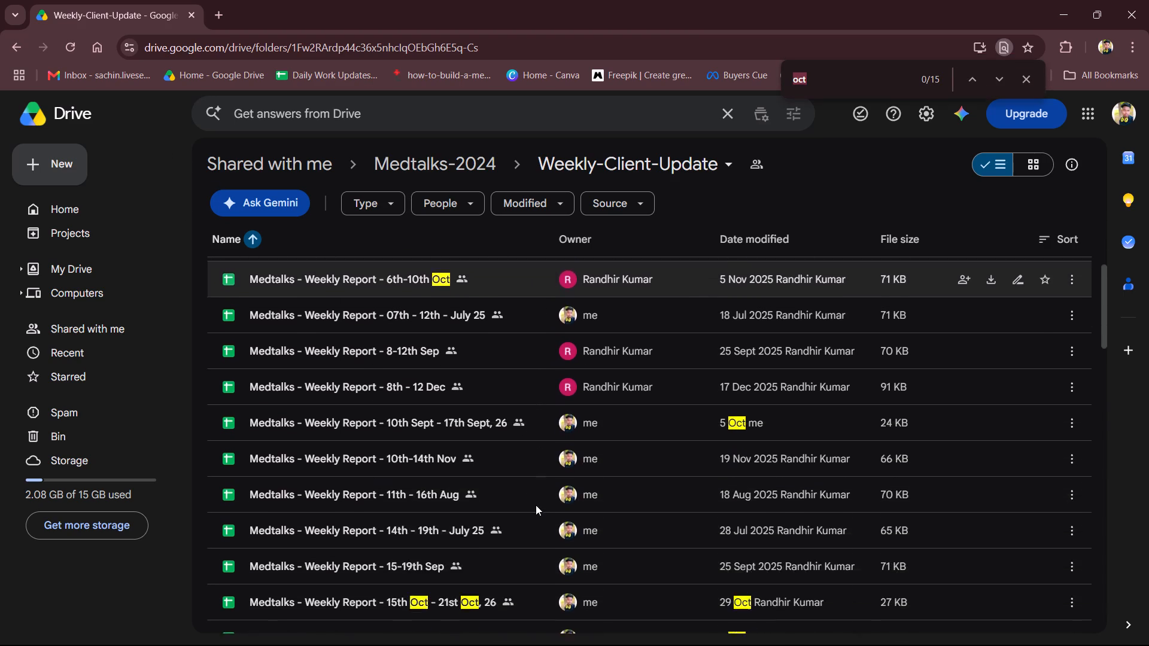
scroll(536, 505, "down", 2)
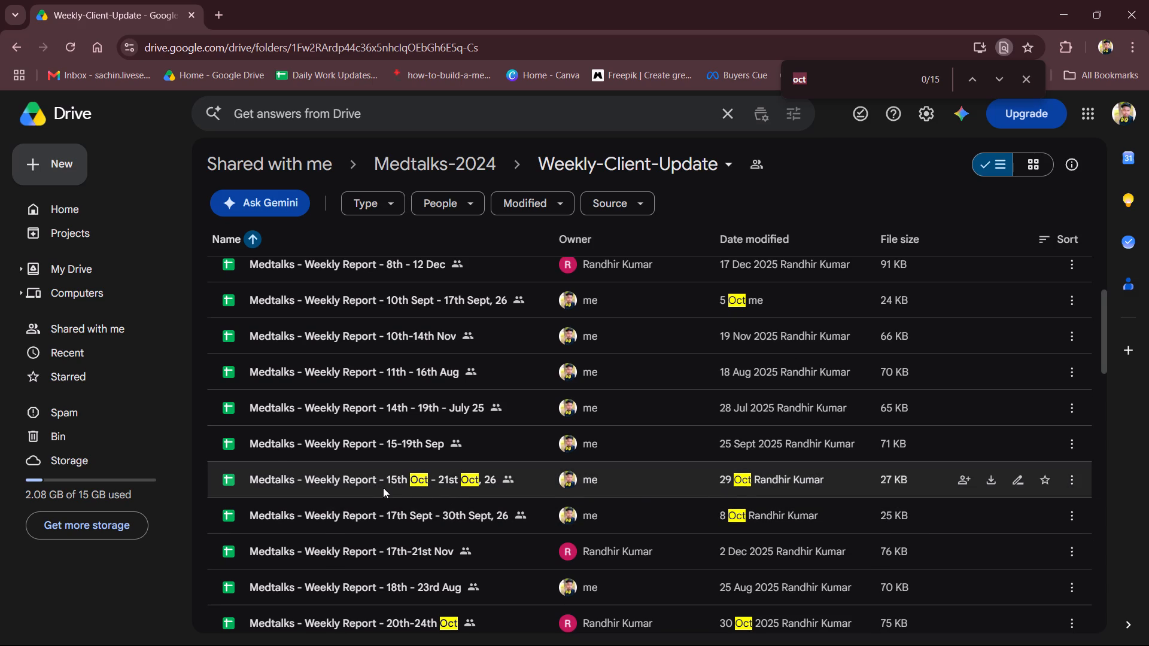
scroll(383, 487, "down", 4)
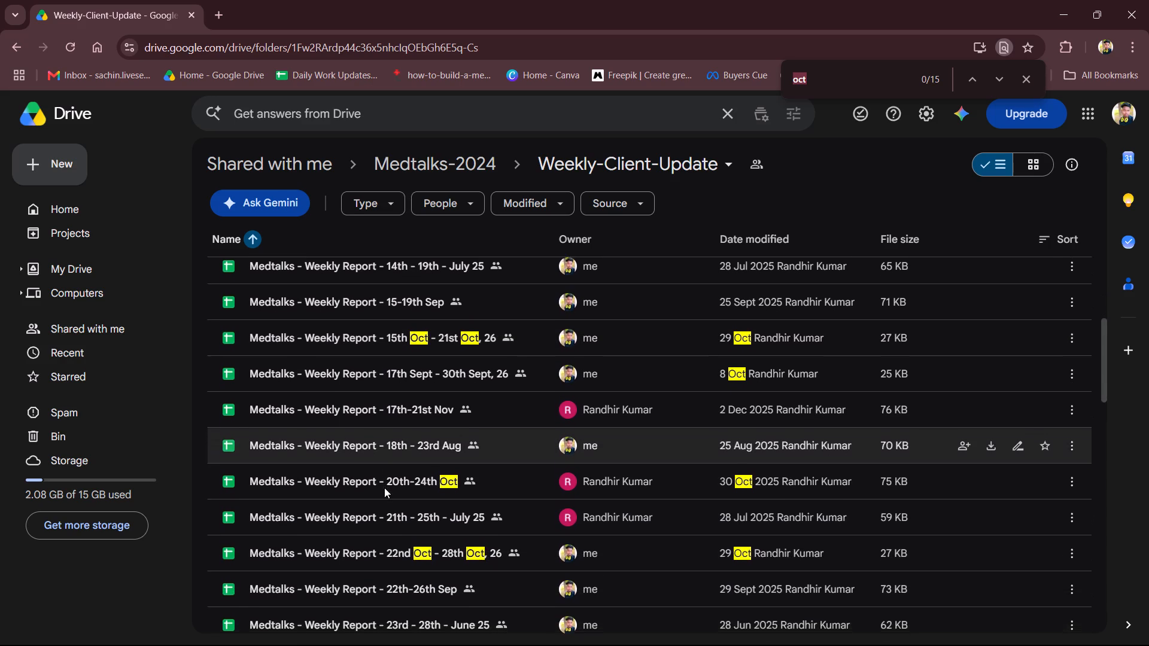
scroll(384, 487, "down", 2)
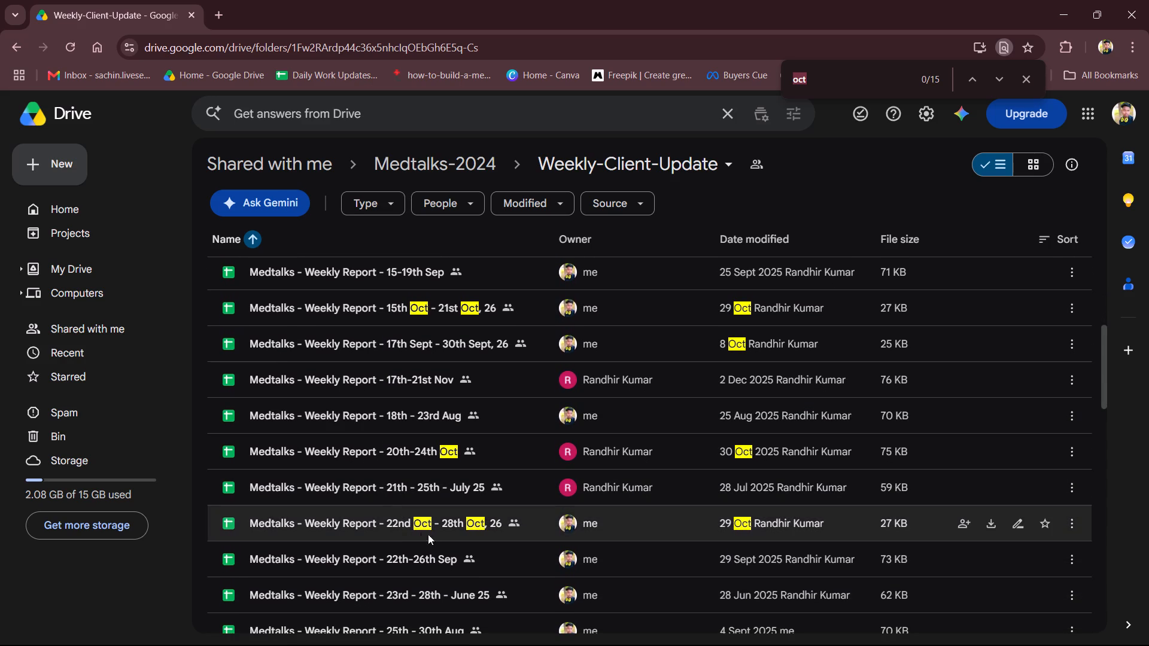
double_click(483, 530)
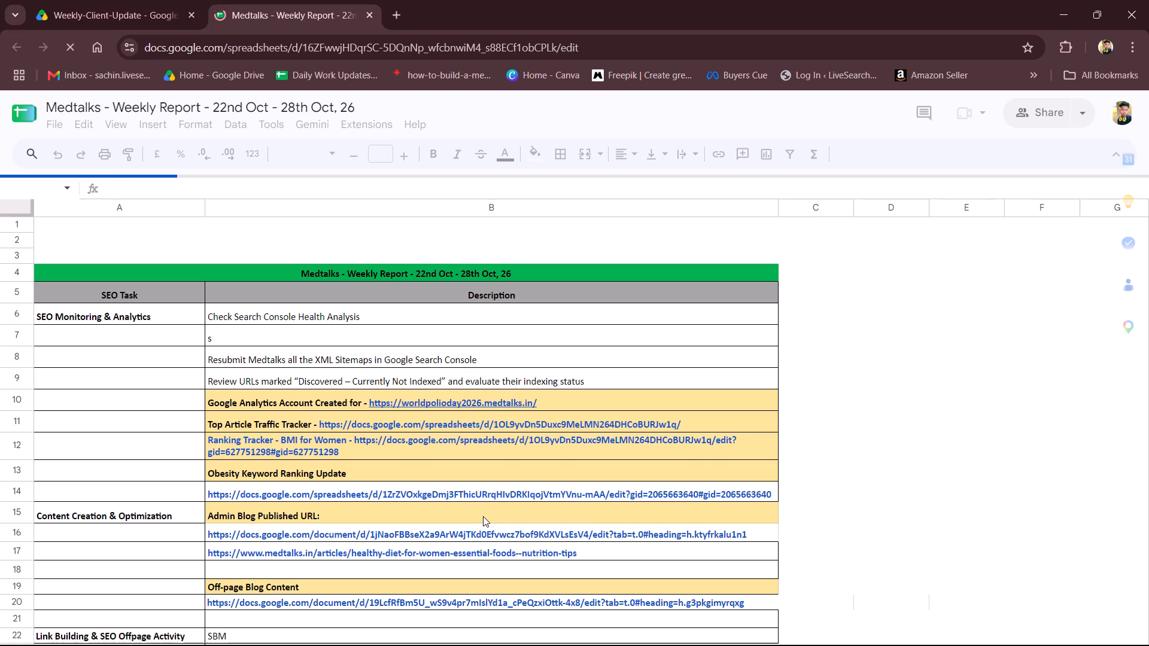
key("ctrl+w")
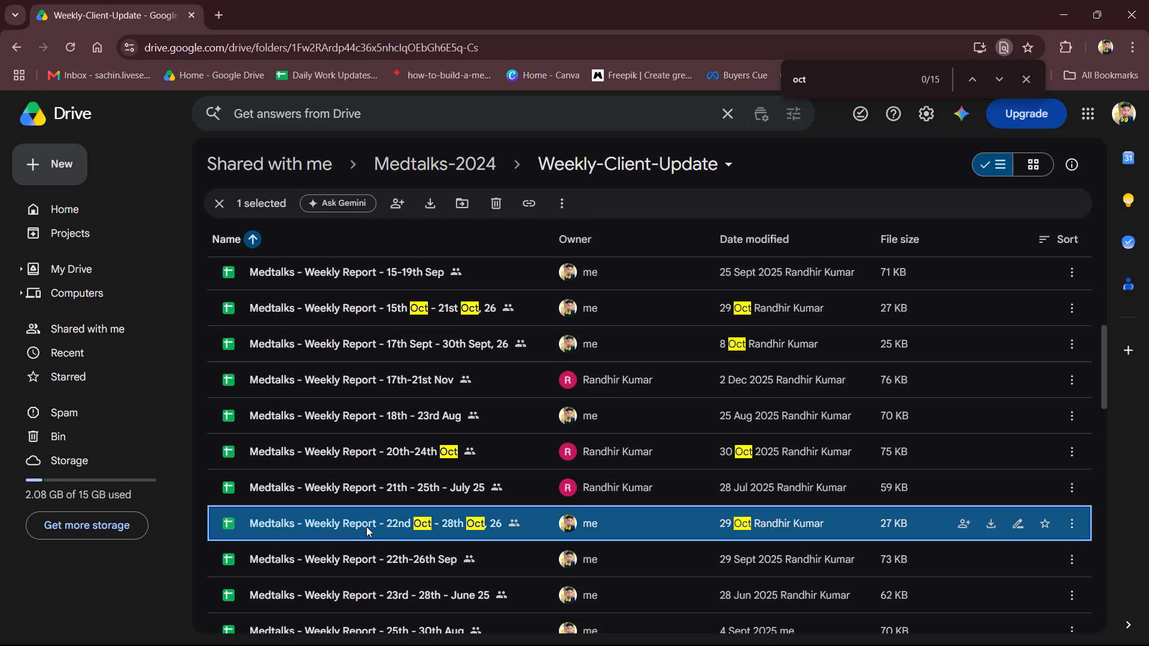
Make a copy of the Medtalks weekly report for 22nd Oct - 28th Oct, 26 and open the copy.
right_click(364, 518)
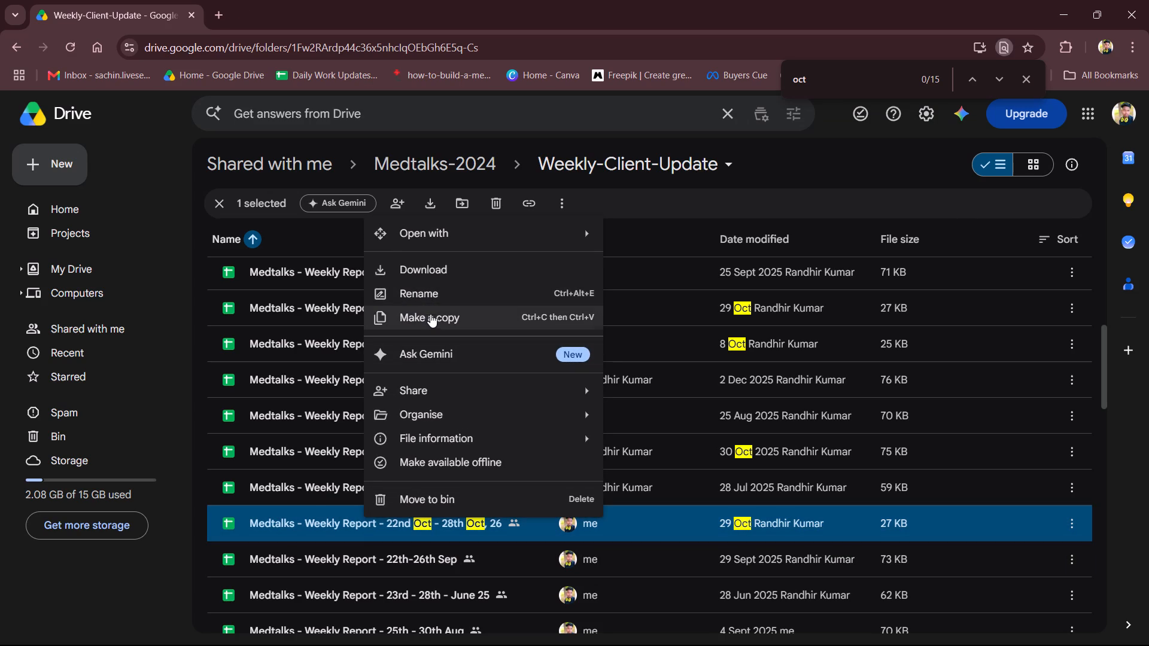
left_click(430, 315)
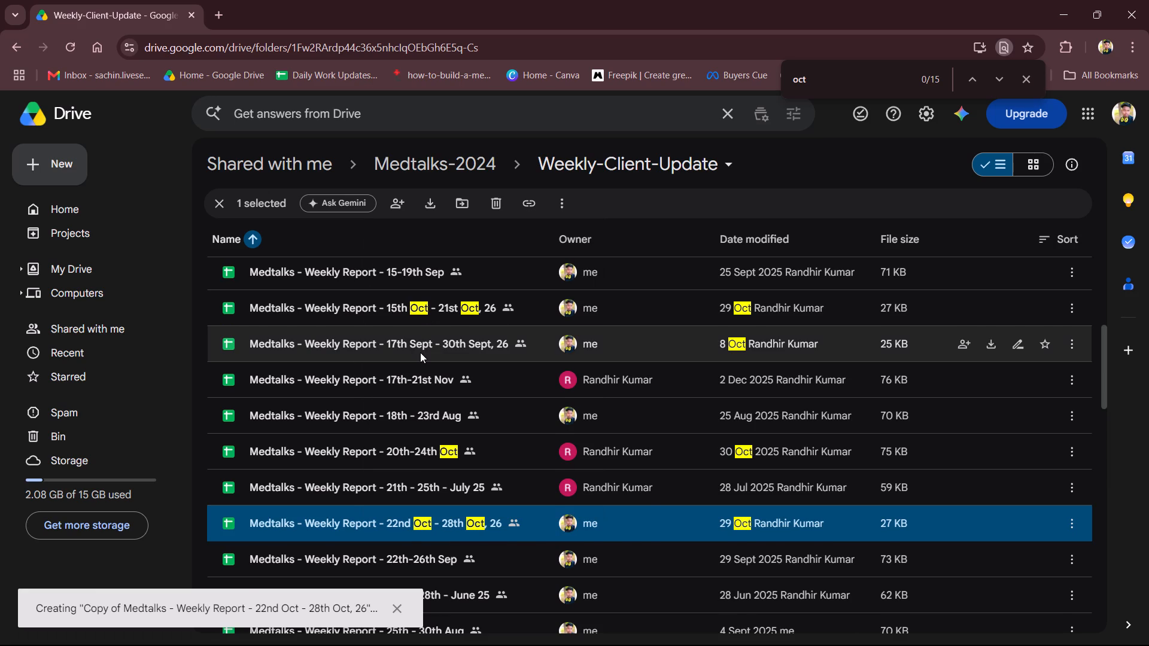
key("Return")
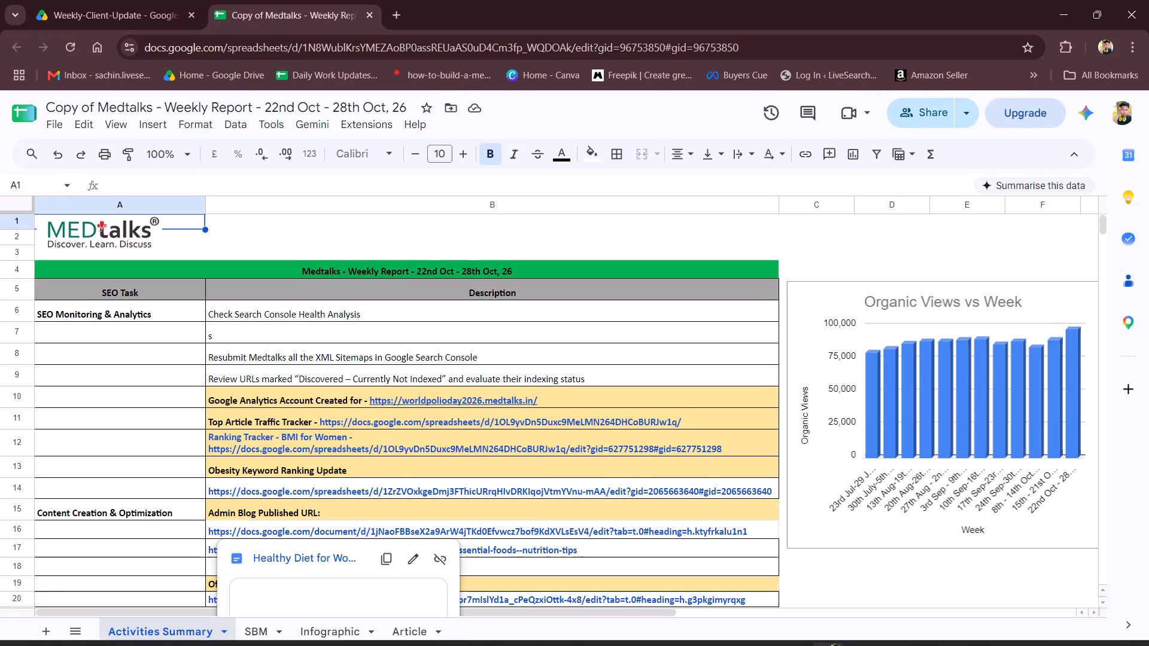
Remove the "Copy of" prefix from the copied report's file name.
scroll(500, 499, "right", 1)
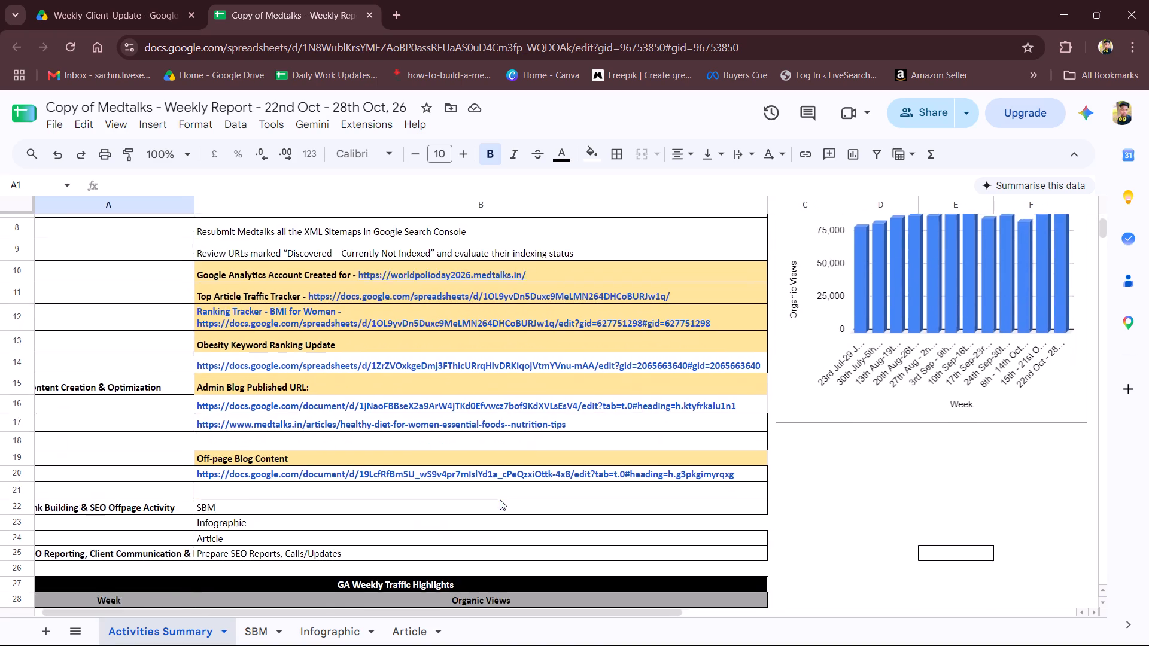
scroll(500, 499, "right", 1)
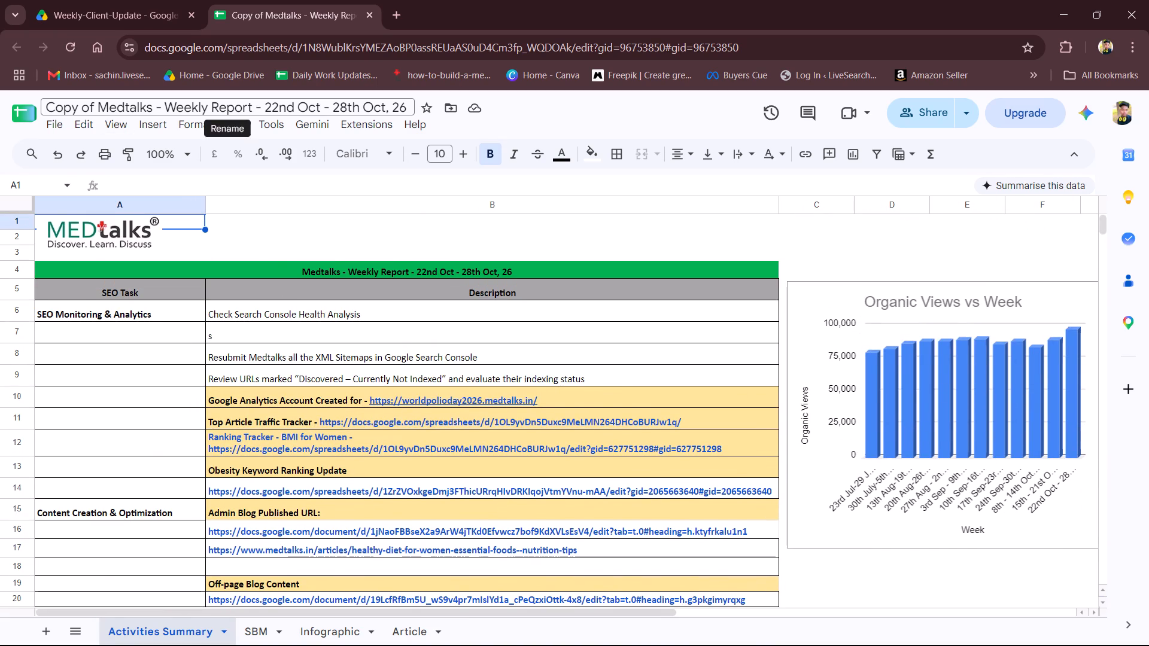
left_click(92, 103)
key("Right")
key("ctrl+shift+Left")
key("ctrl+shift+Left")
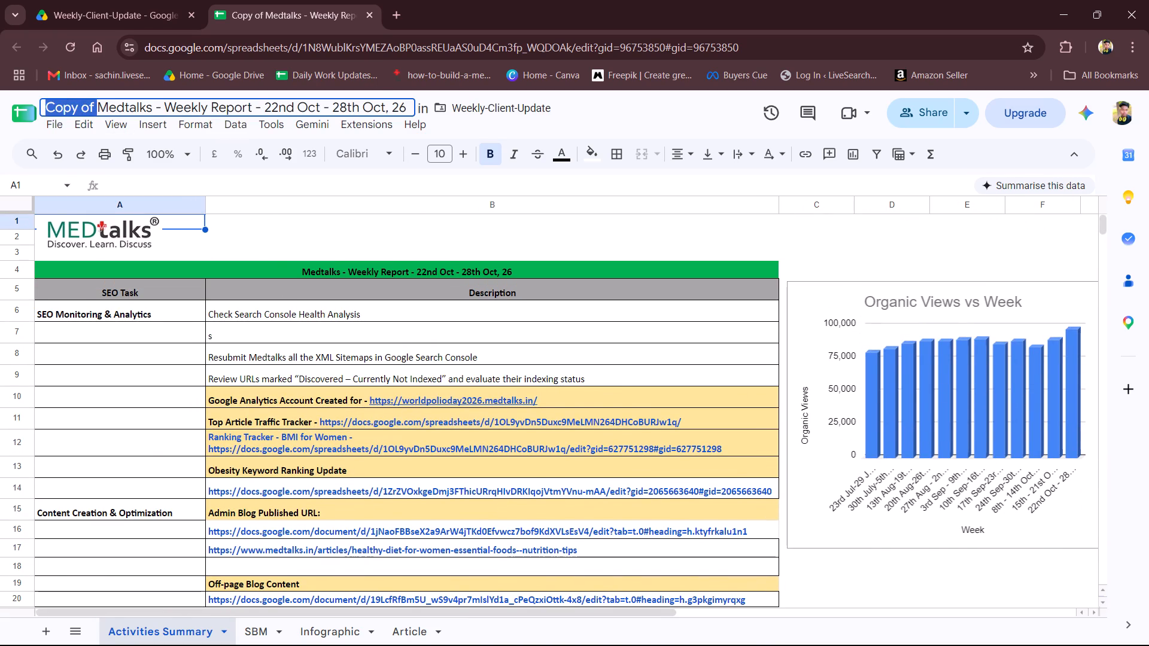
key("BackSpace")
Change the start date in the report's file name to 29th Oct.
key("ctrl+Right")
key("ctrl+Right")
key("ctrl+Right")
key("ctrl+Right")
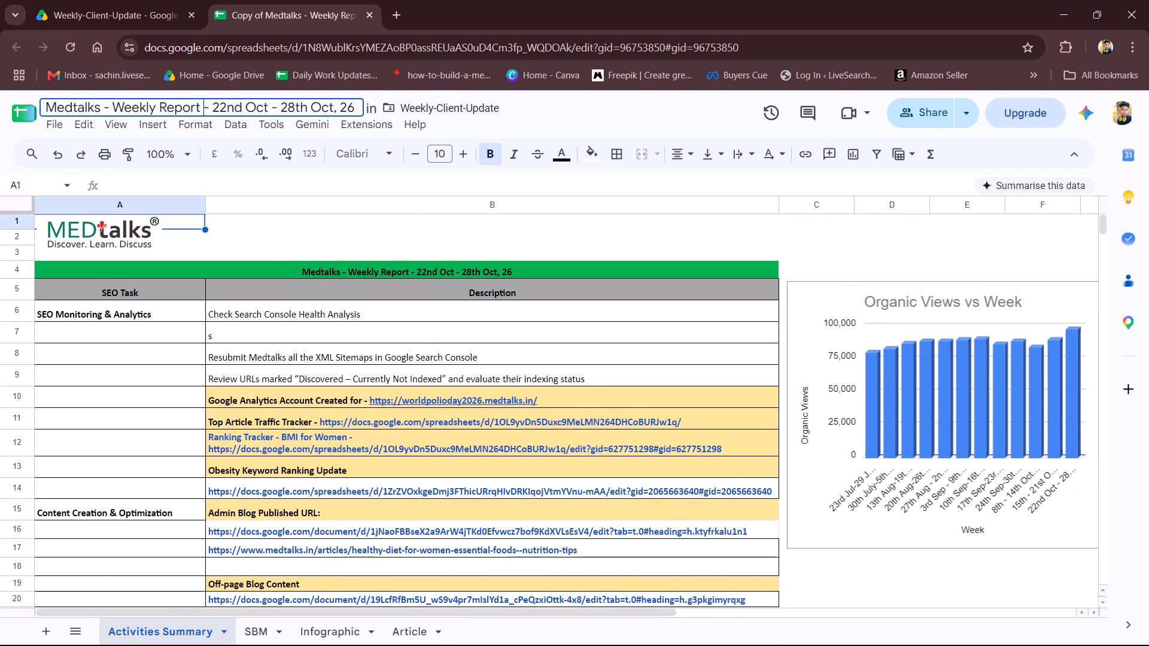
key("Right")
key("Right")
key("Right")
key("Delete")
key("Delete")
key("Delete")
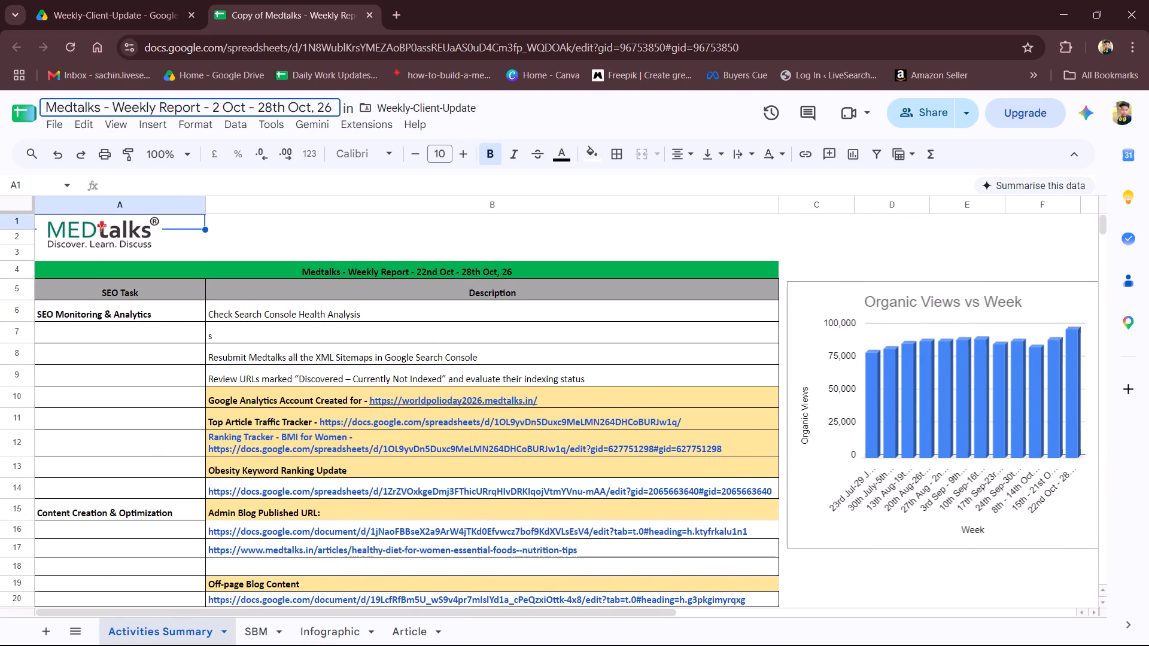
key("9")
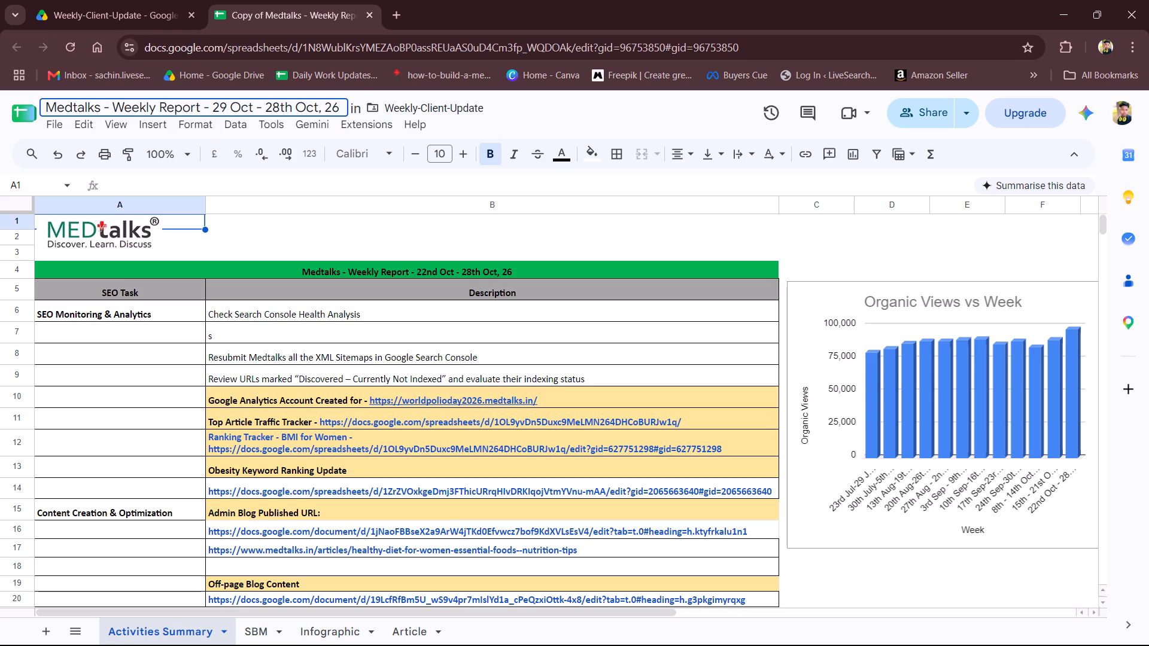
type("th")
Set the end date in the report's file name to 04th Oct and copy the complete title.
key("Right")
key("Right")
key("Right")
key("Right")
key("Right")
key("Right")
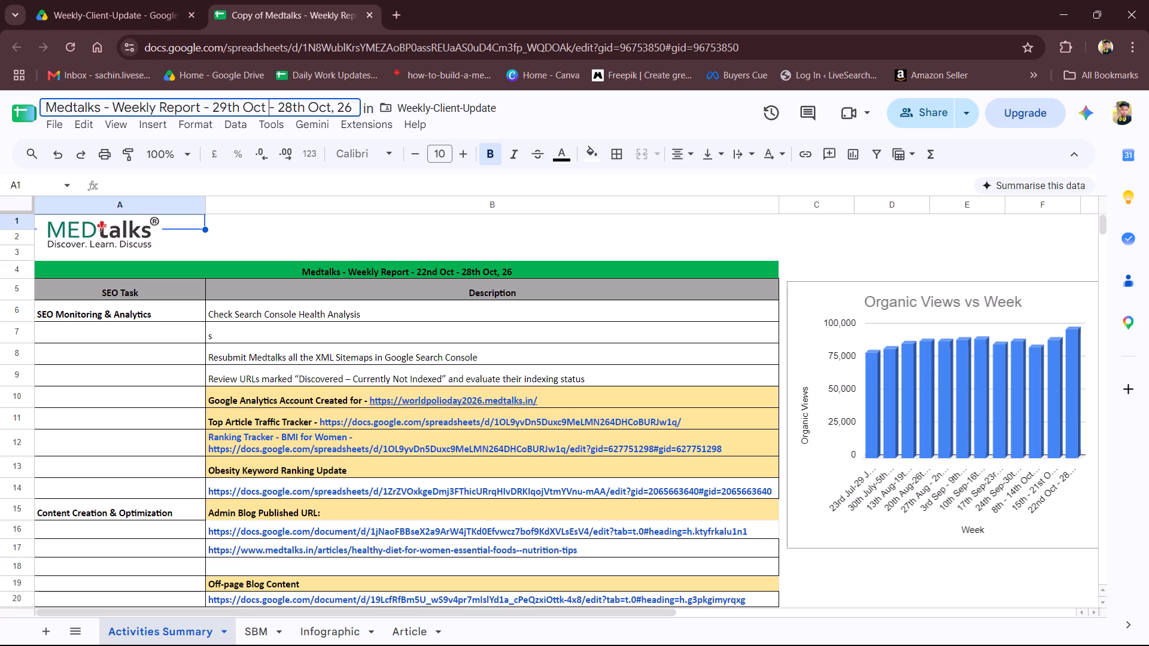
key("Right")
key("Delete")
key("Delete")
type("04")
key("ctrl+a")
key("ctrl+c")
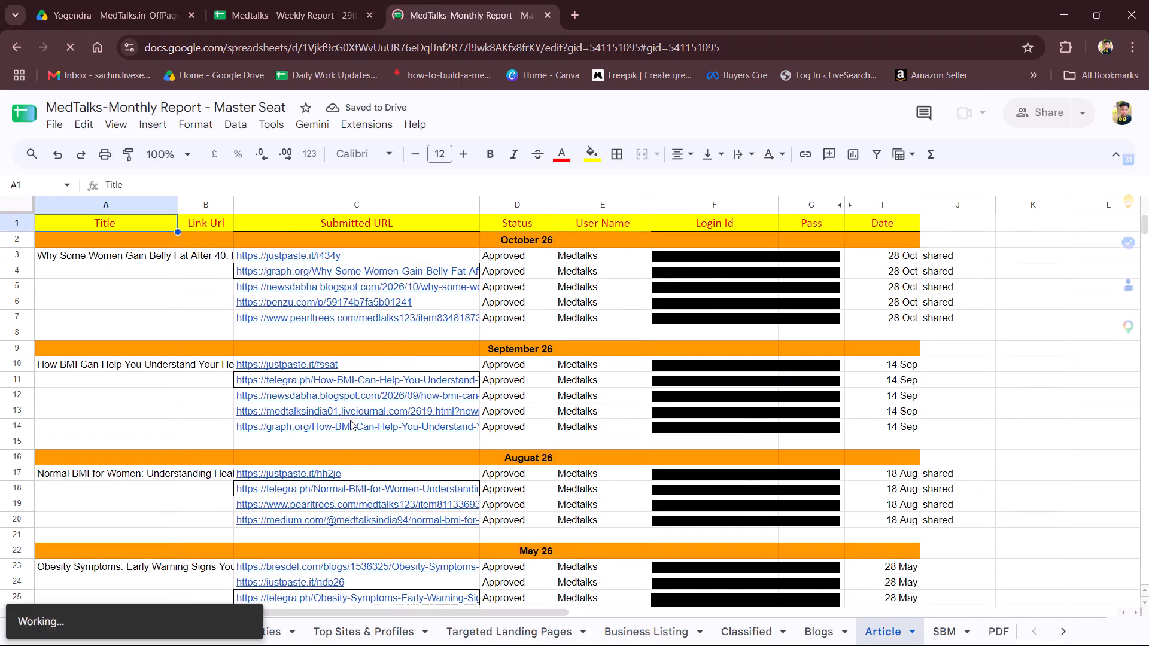
In the Master Seat's Daily Activities sheet, follow the reference link of the 30/10/2026 PDF submission entry.
left_click(265, 636)
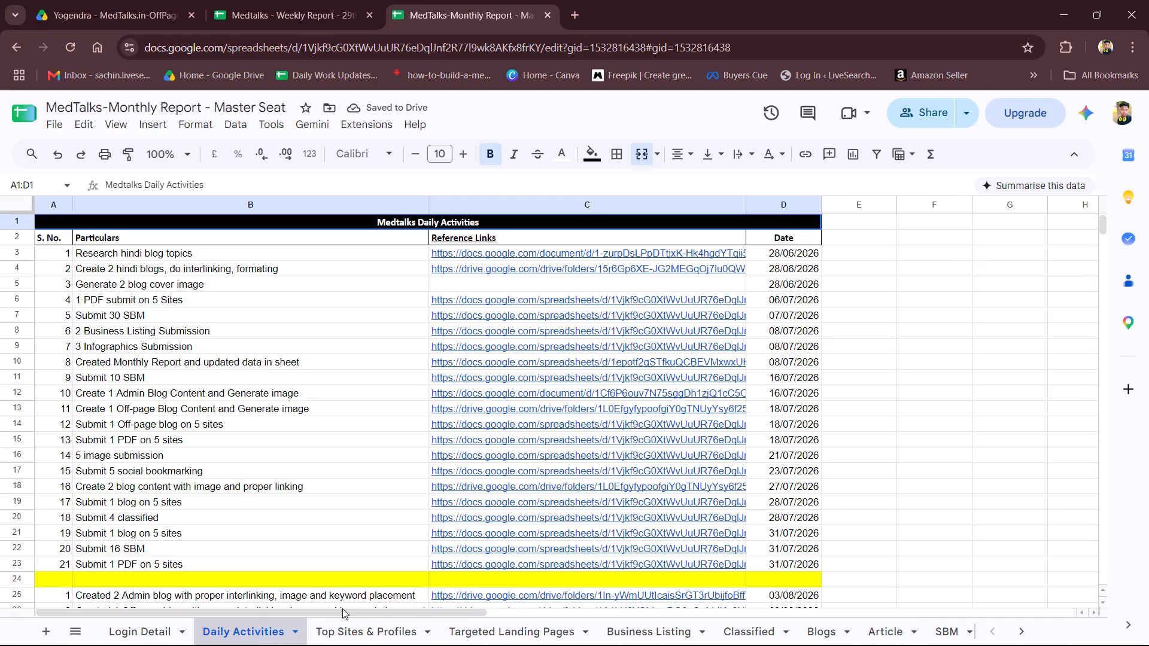
scroll(533, 501, "down", 6)
scroll(542, 502, "up", 1)
scroll(542, 502, "down", 2)
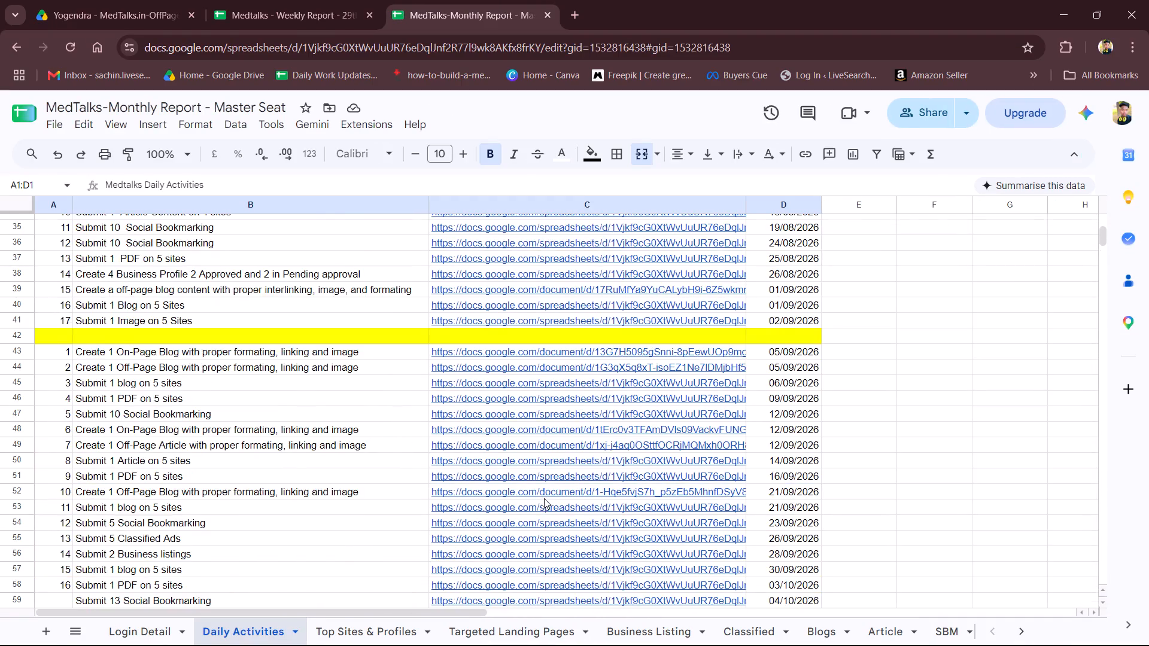
scroll(544, 498, "down", 6)
left_click(508, 400)
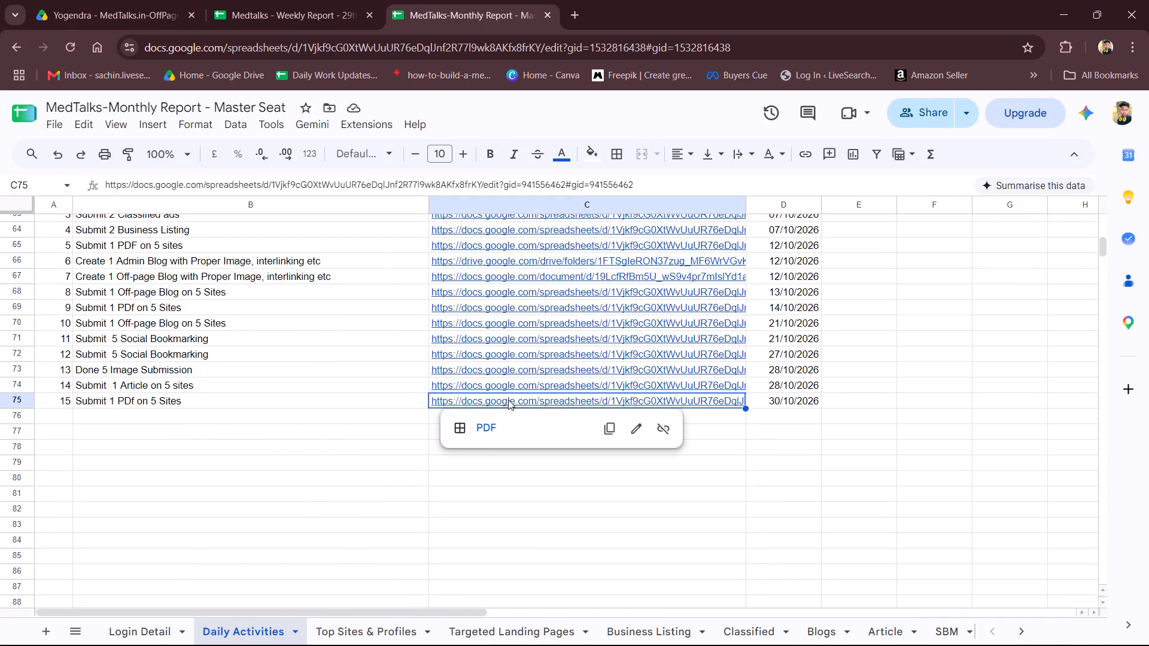
left_click(488, 430)
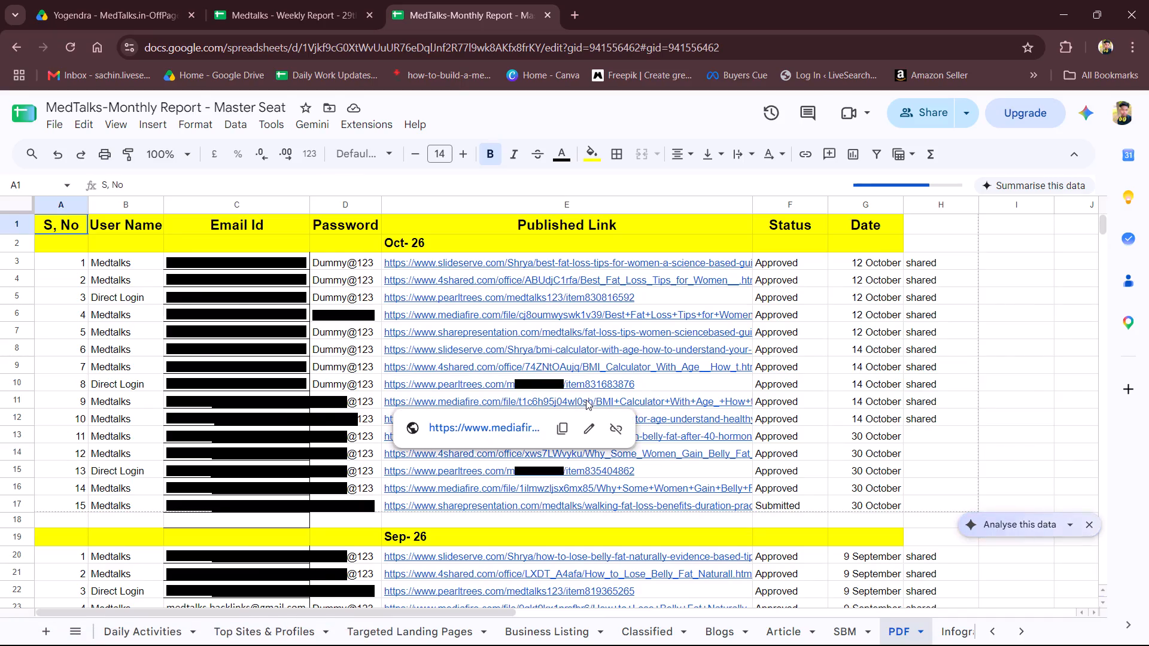
left_click(698, 435)
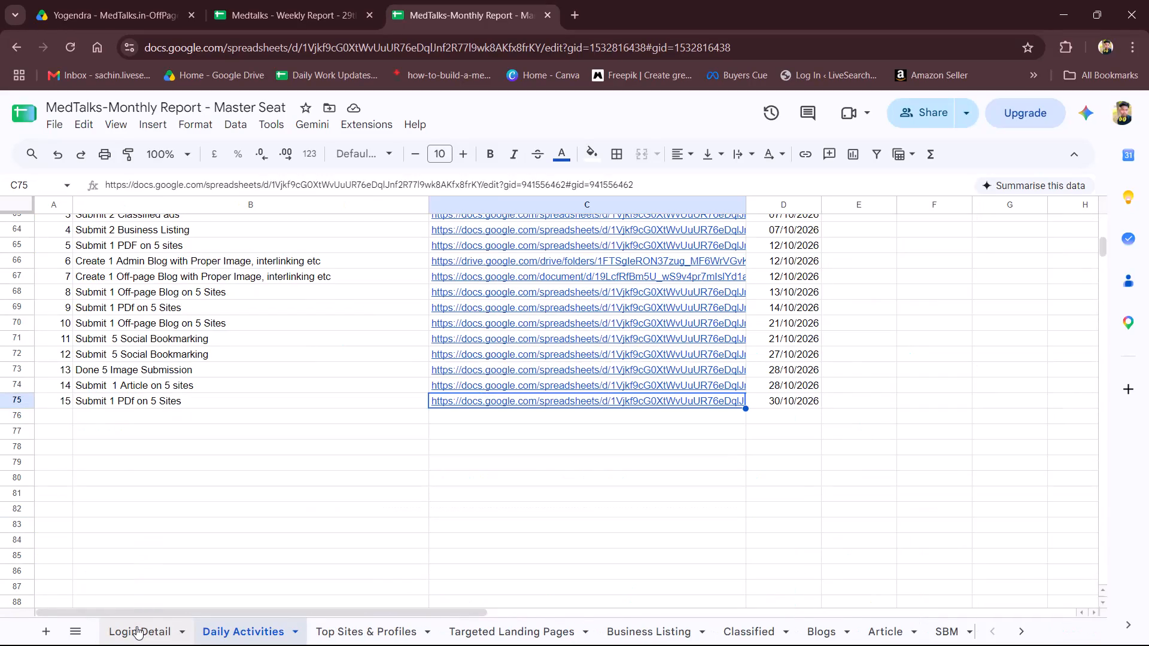
Open mpanel.medtalks.in in a new browser tab and go to its Posts Management page.
left_click(574, 21)
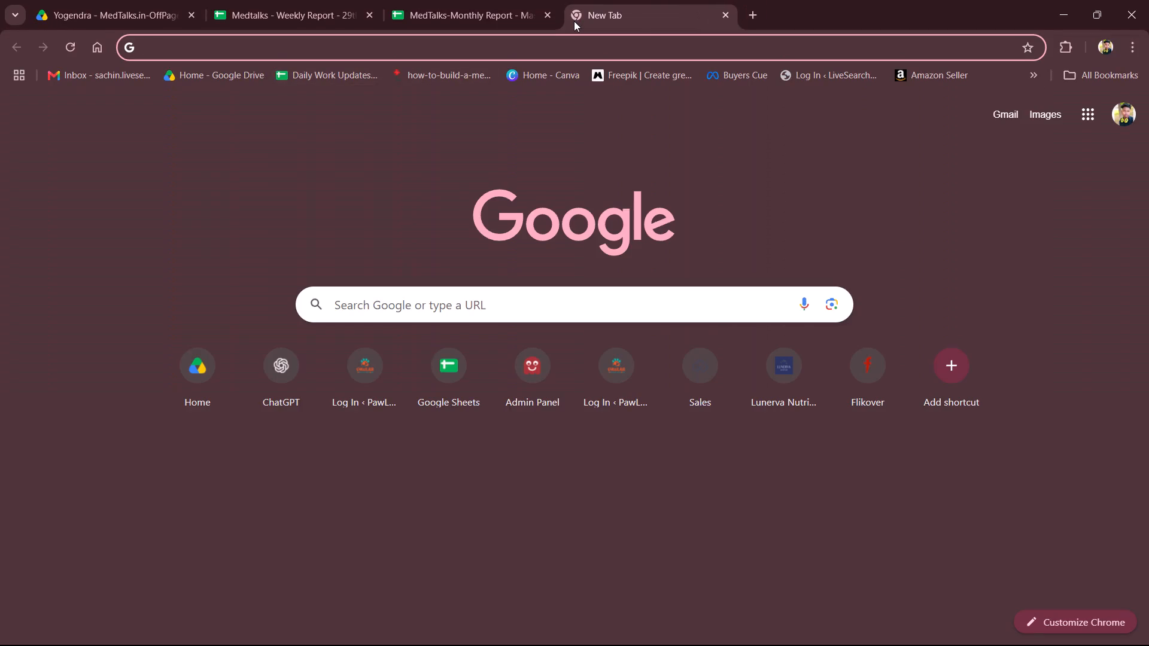
type("mp")
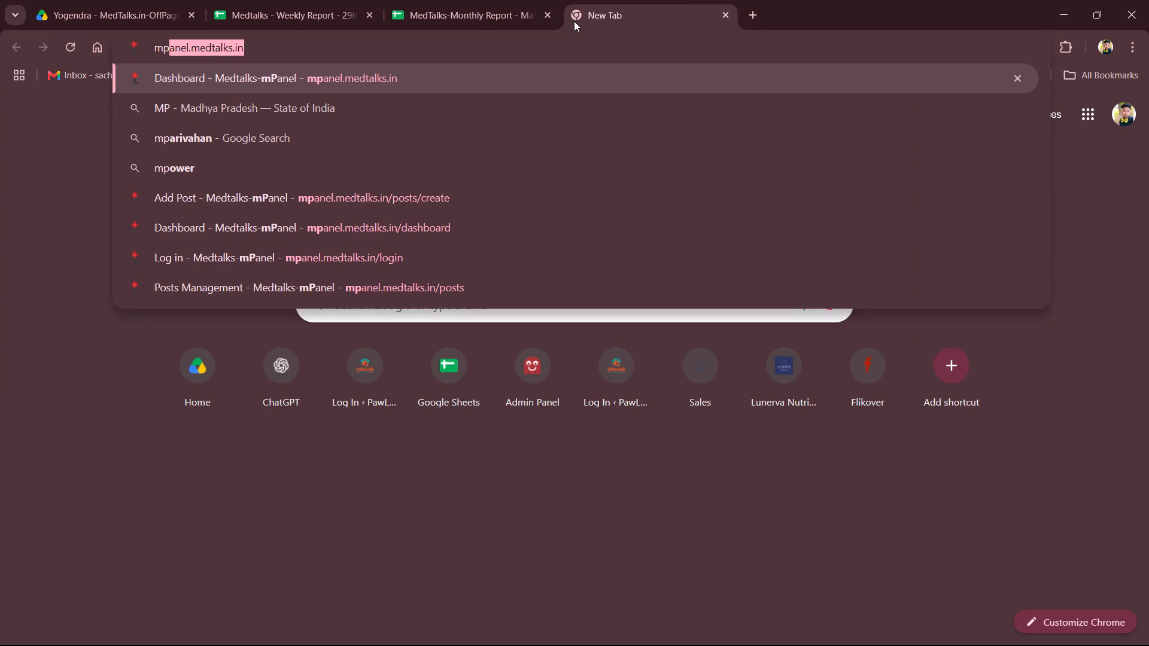
key("Right")
key("Return")
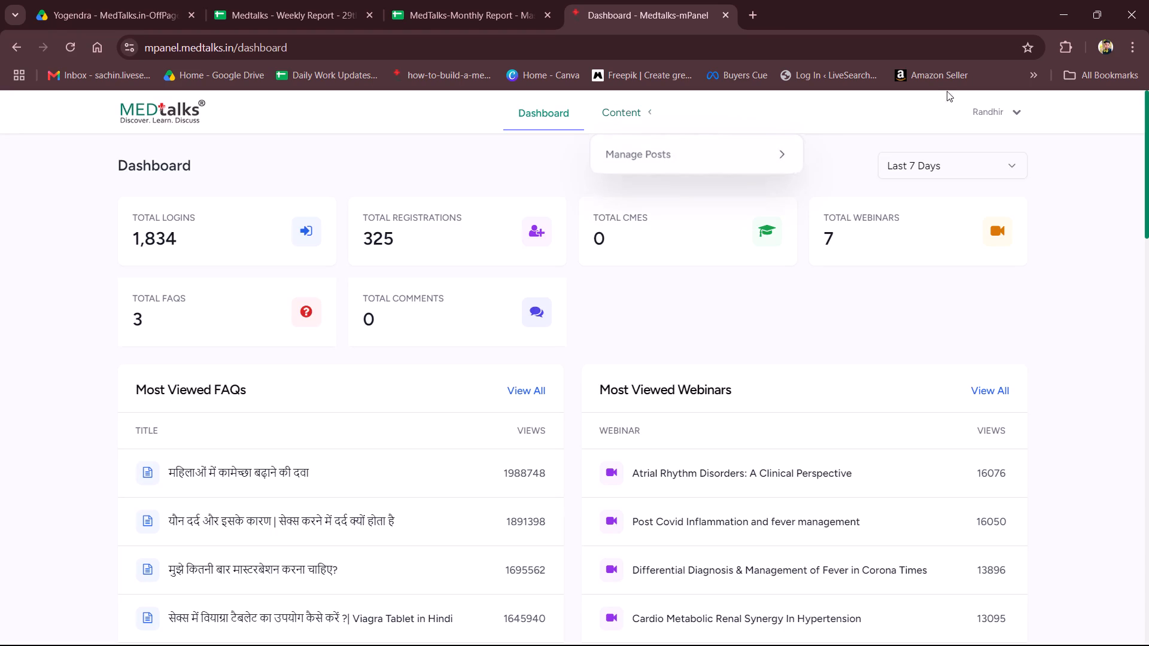
left_click(1059, 42)
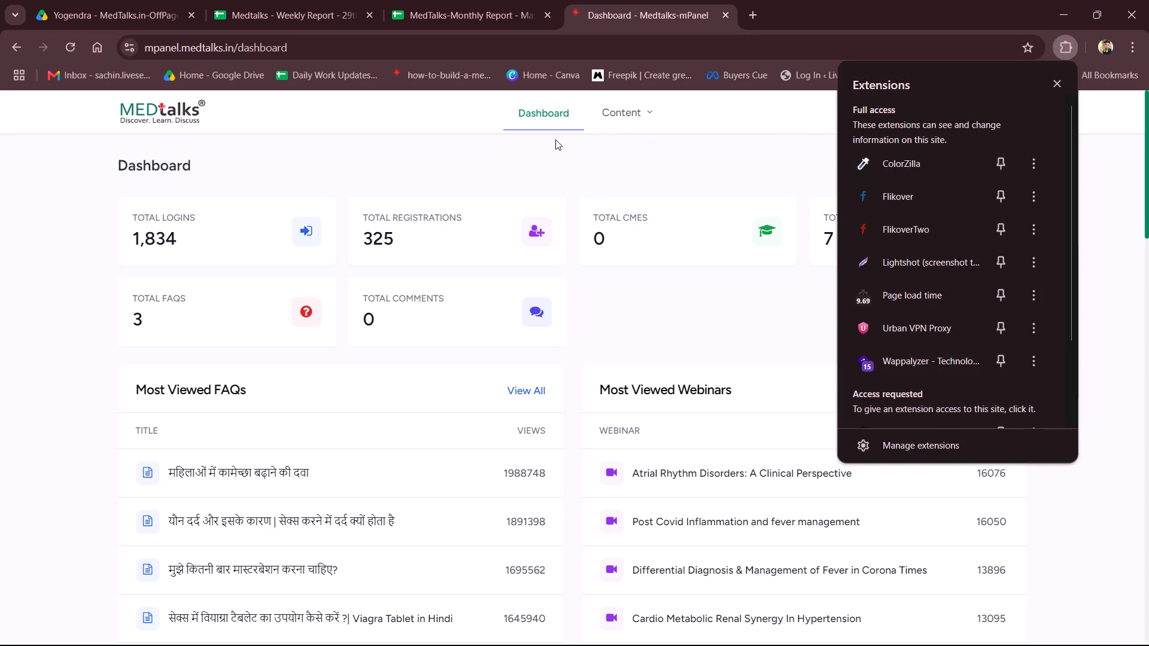
left_click(629, 148)
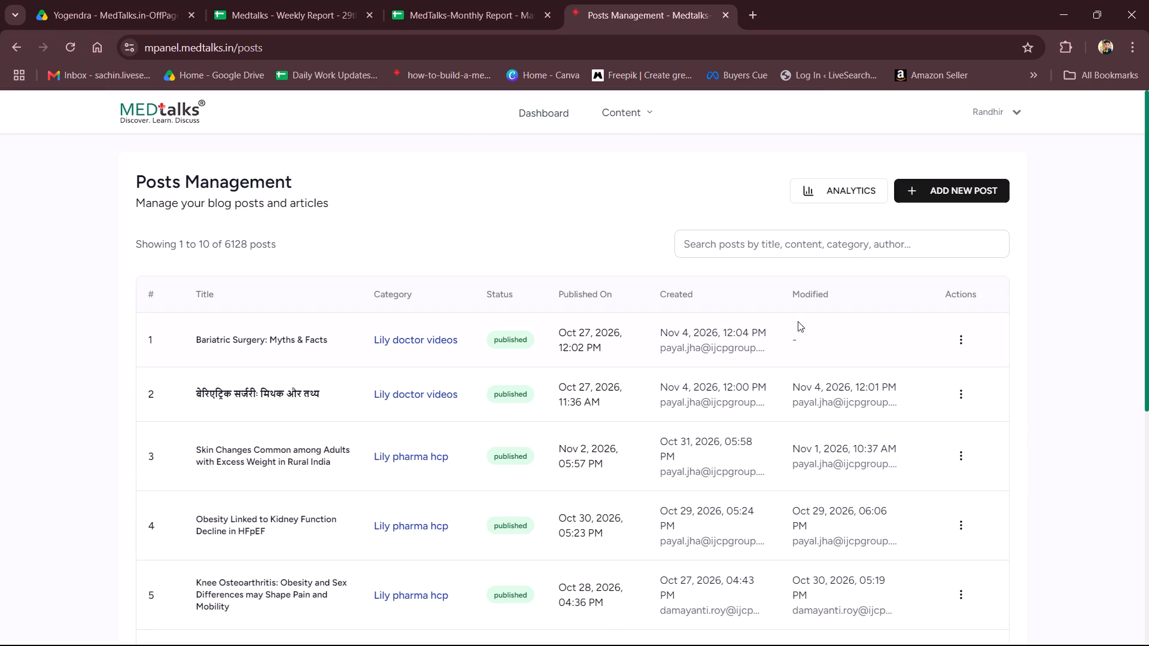
View the post Bariatric Surgery: Myths & Facts on the website and copy its page URL.
left_click(961, 340)
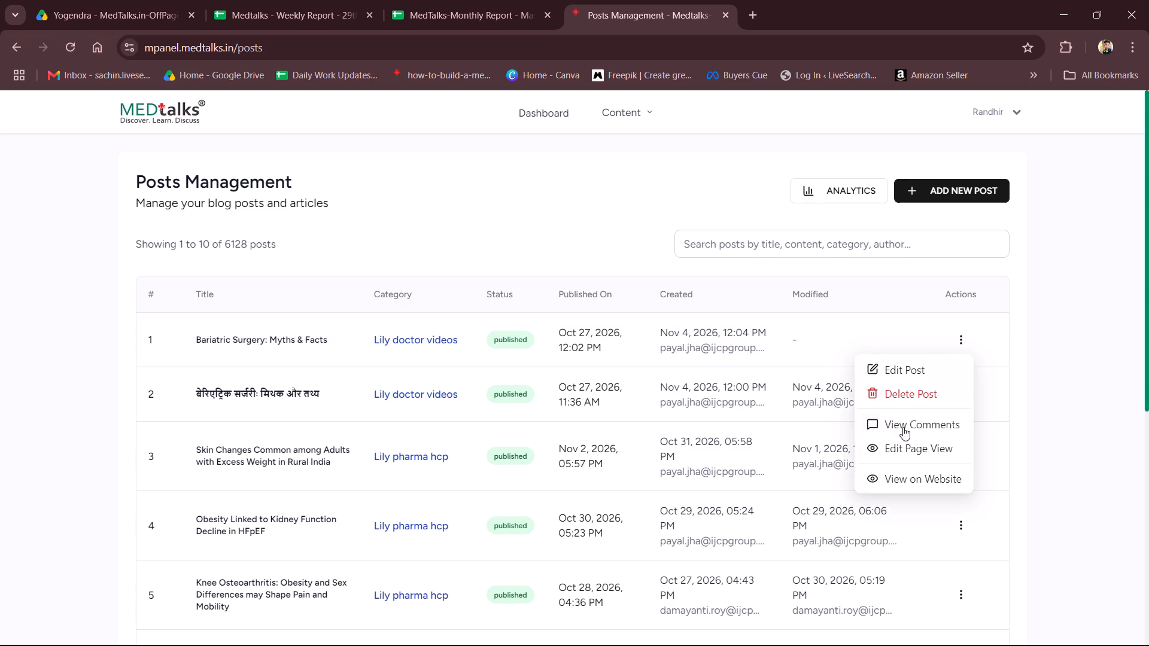
left_click(908, 474)
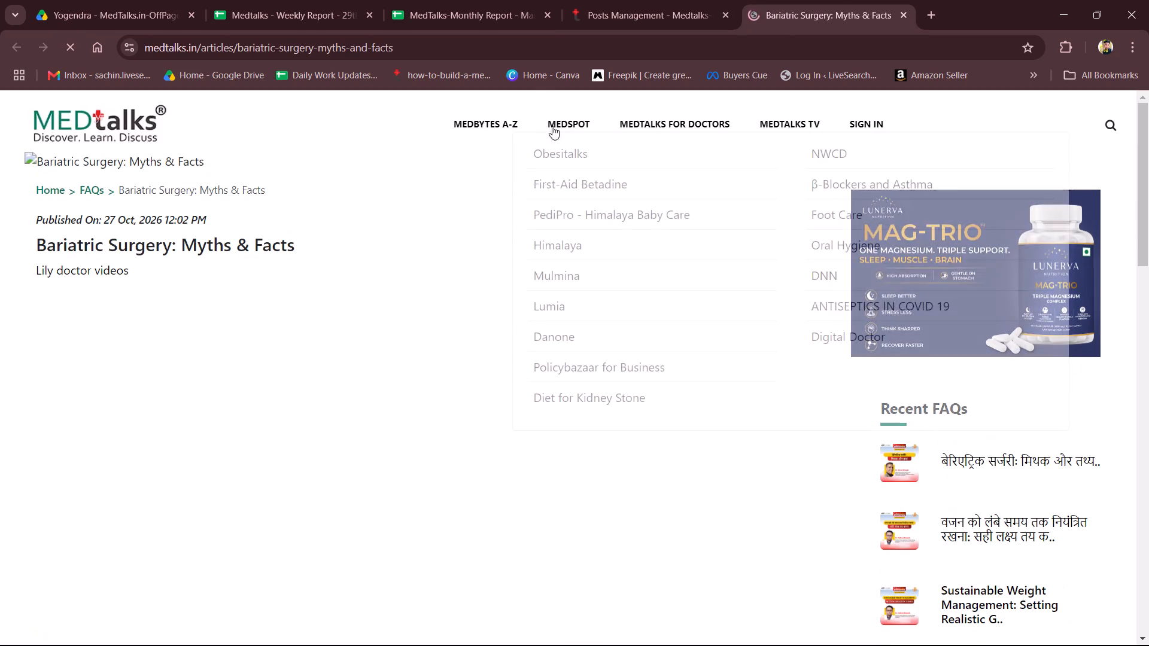
left_click(521, 46)
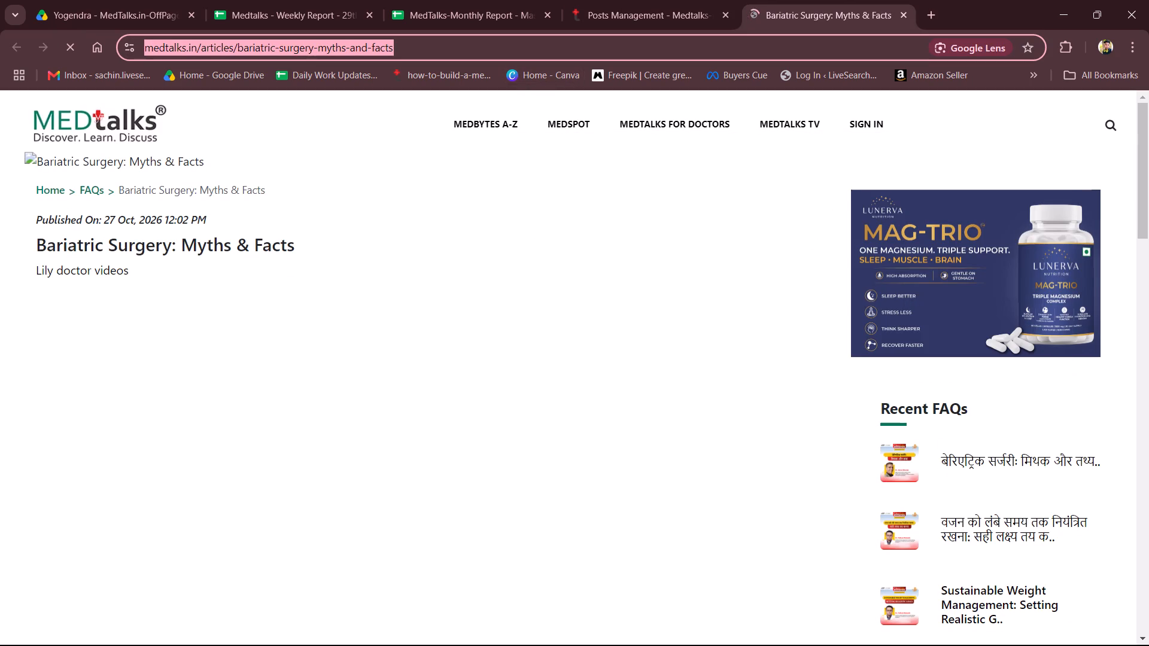
key("ctrl+c")
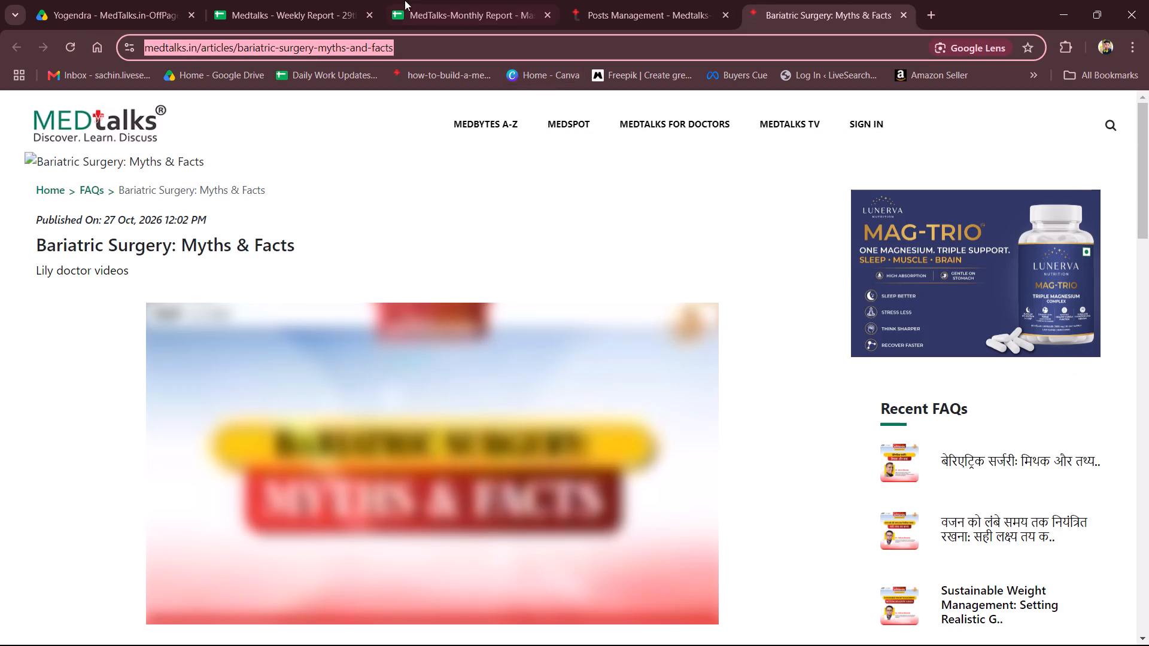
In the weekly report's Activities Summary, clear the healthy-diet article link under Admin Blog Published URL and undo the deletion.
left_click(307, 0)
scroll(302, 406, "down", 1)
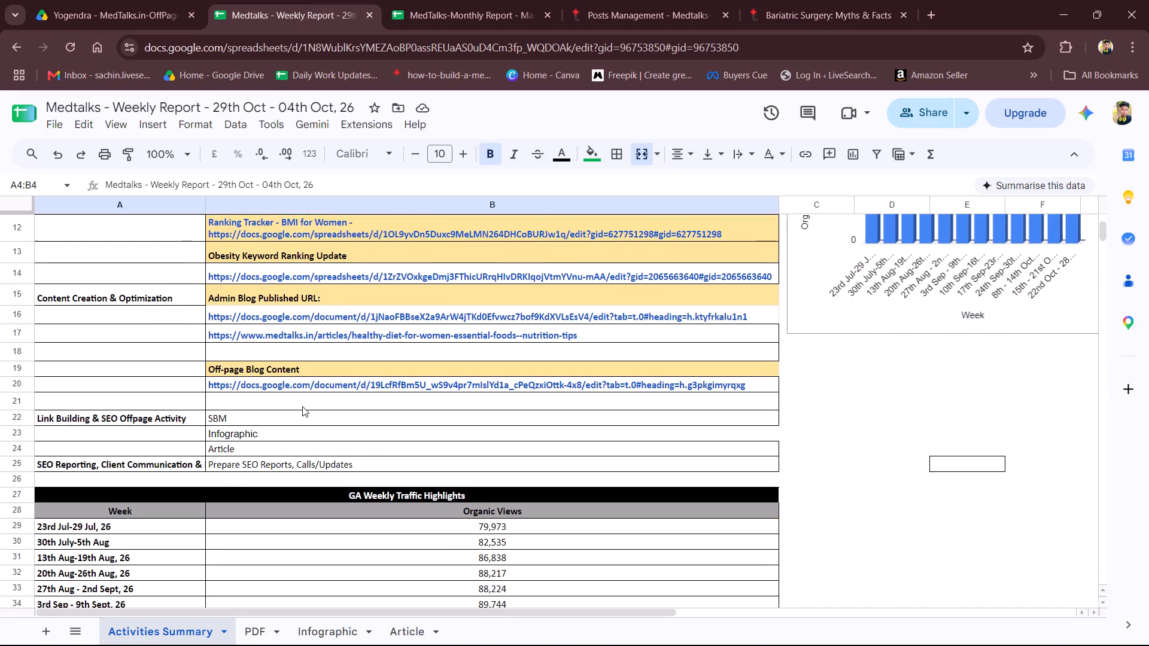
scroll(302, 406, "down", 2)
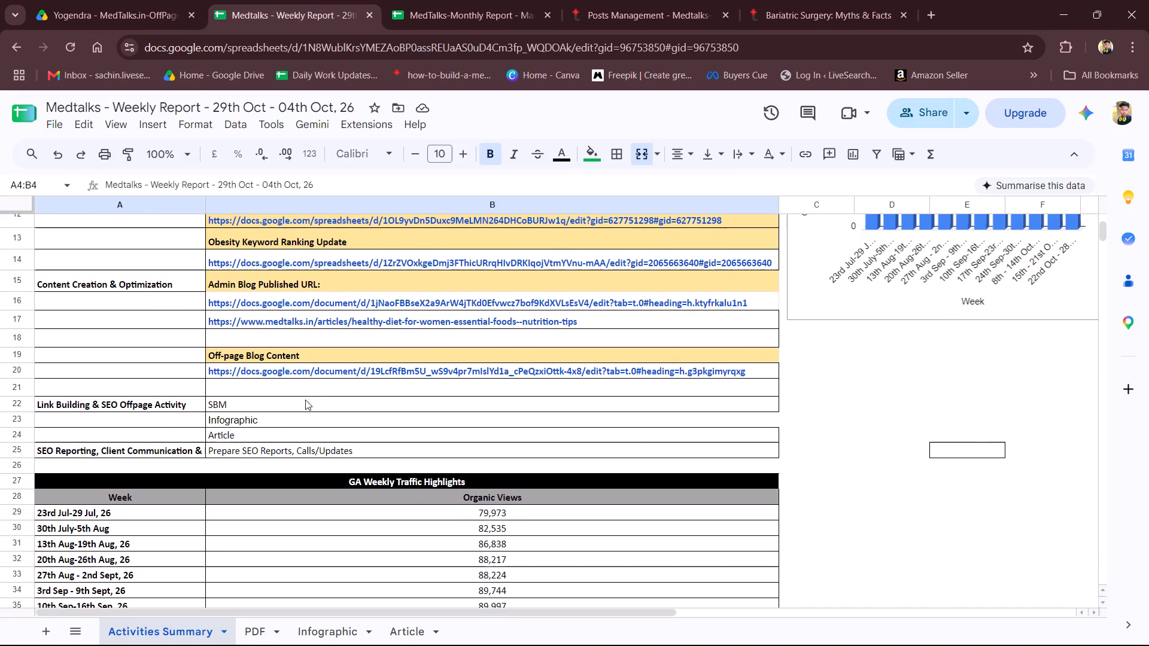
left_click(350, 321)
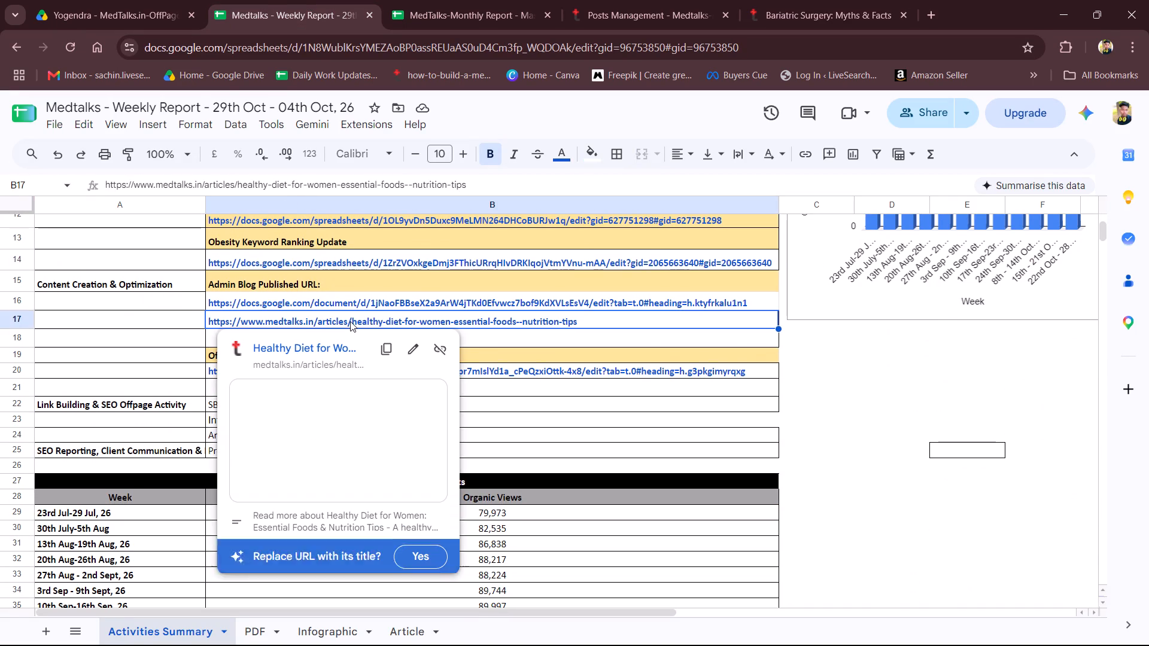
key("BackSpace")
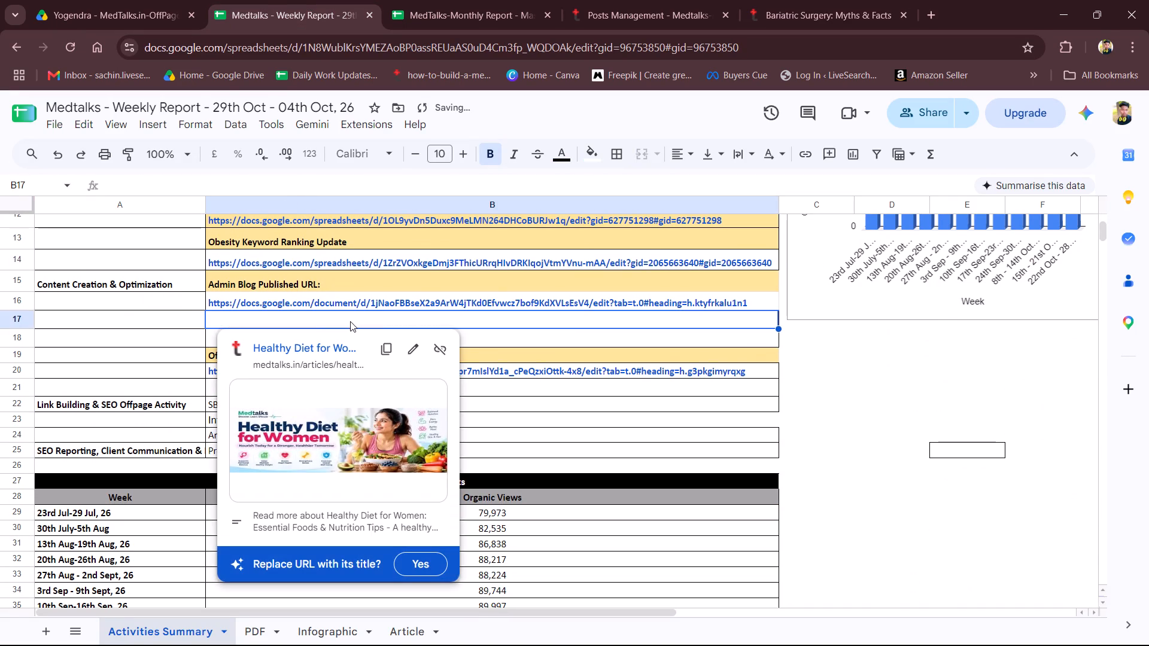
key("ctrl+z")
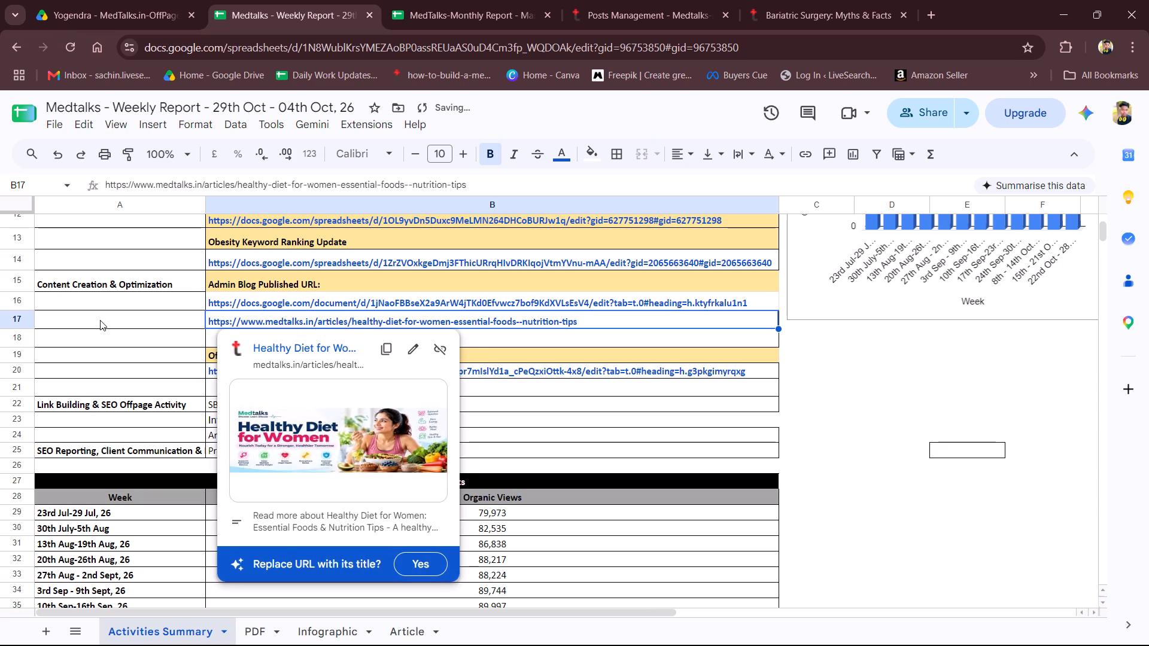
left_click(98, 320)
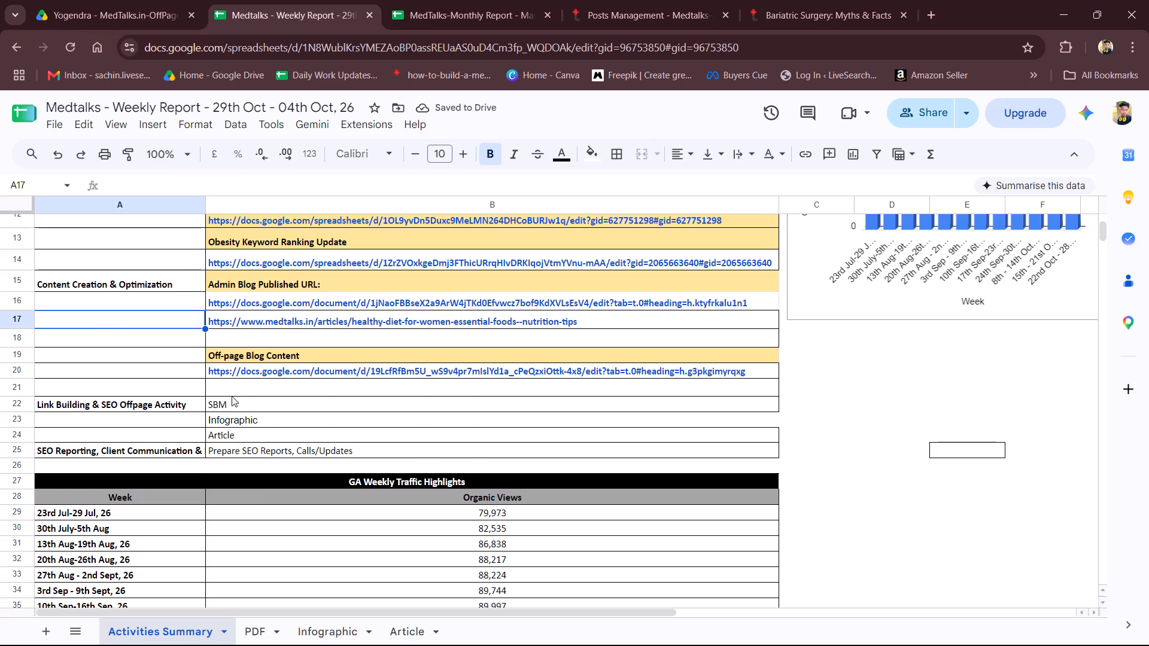
Replace the SBM entry with PDF in the Link Building & SEO Offpage Activity section.
left_click(229, 405)
type("PDF")
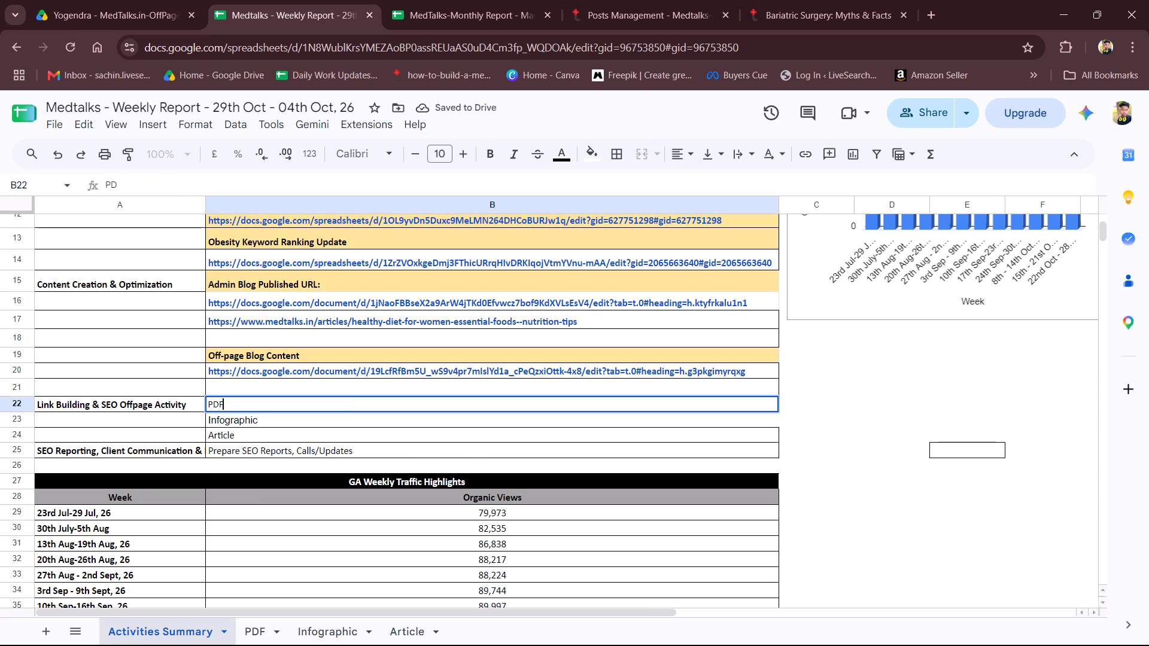
left_click(157, 432)
scroll(157, 432, "up", 4)
scroll(157, 432, "right", 1)
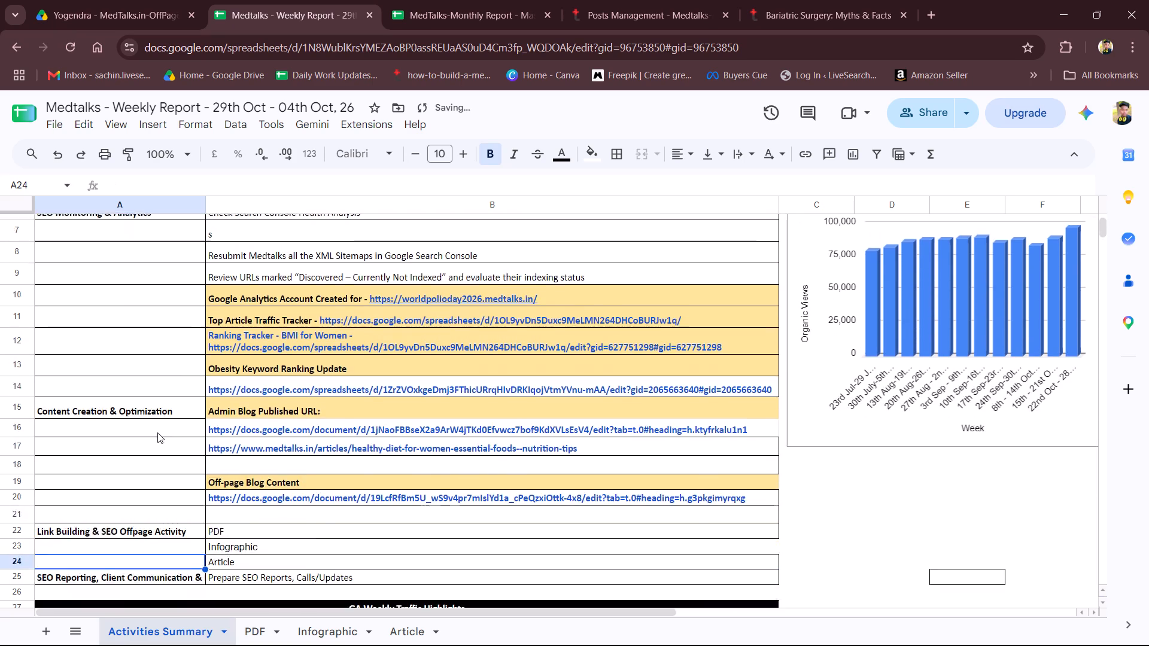
scroll(157, 432, "right", 1)
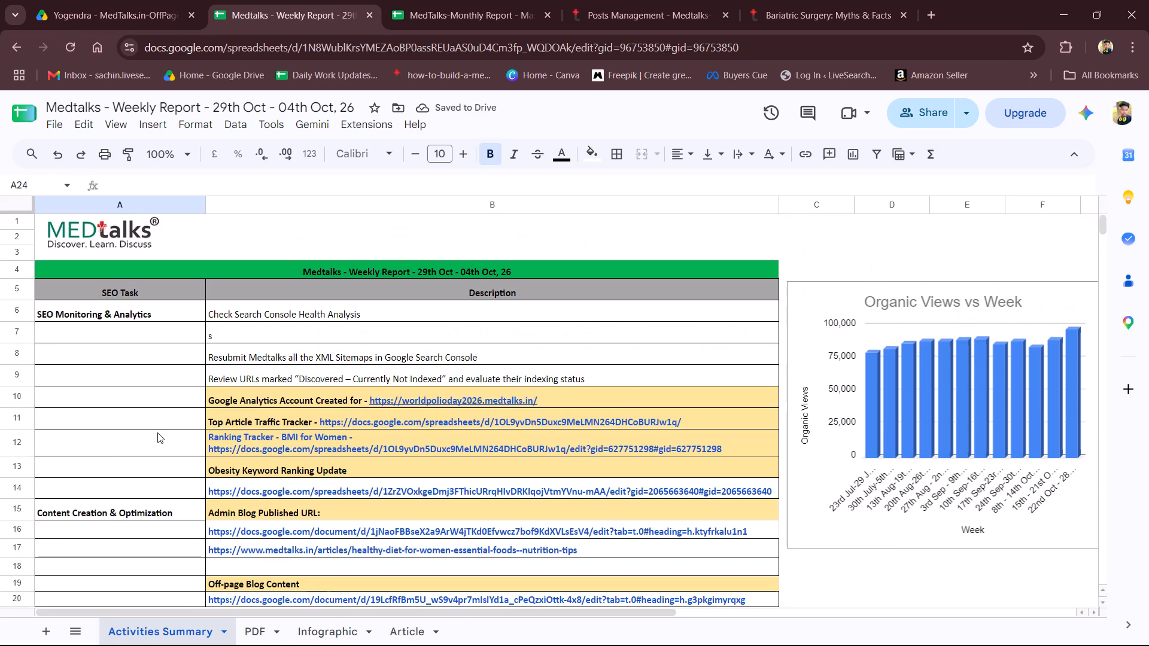
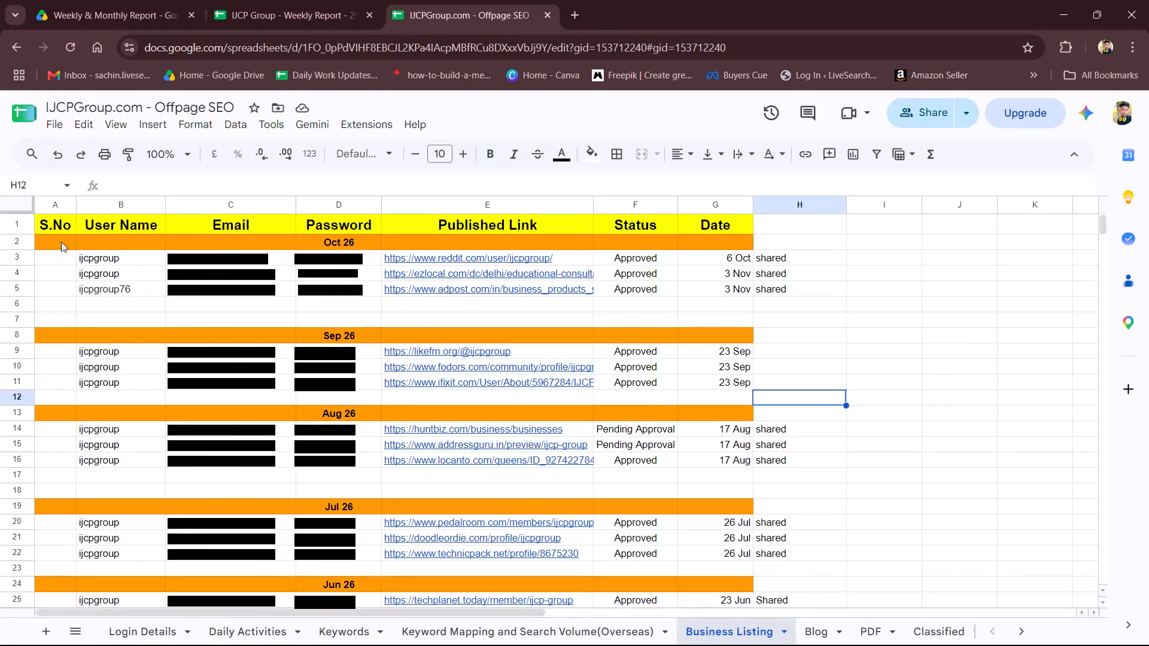
Copy the page URL of the IJCP Group - Weekly Report - 29th Oct - 04th Oct, 26 spreadsheet.
left_click(262, 0)
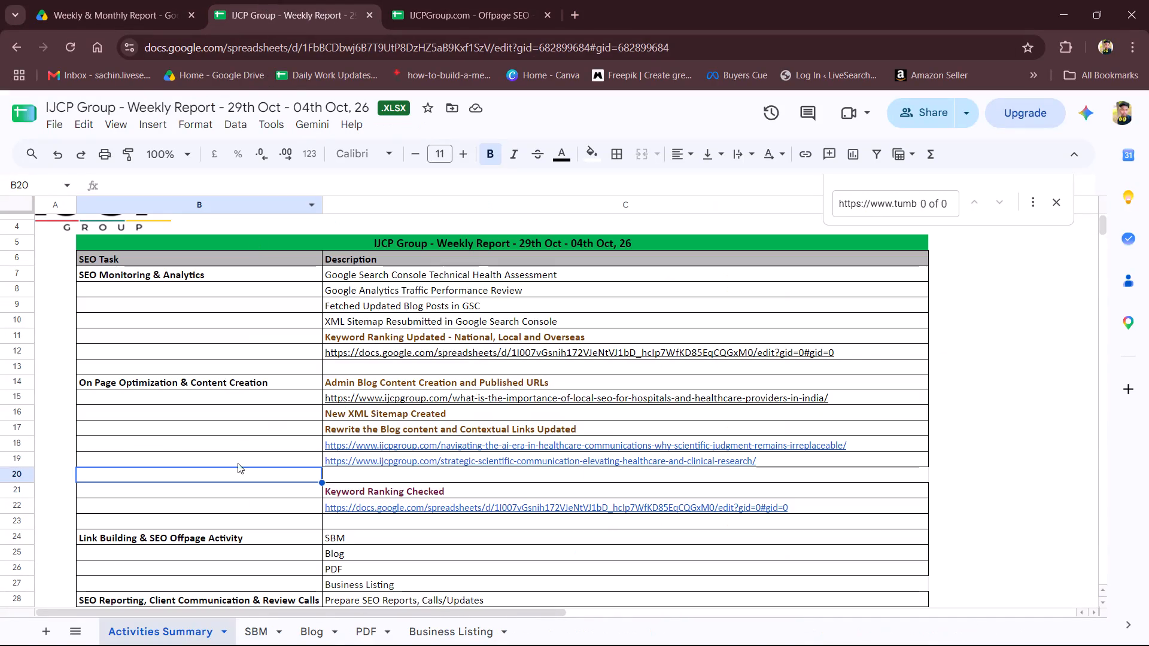
left_click(236, 48)
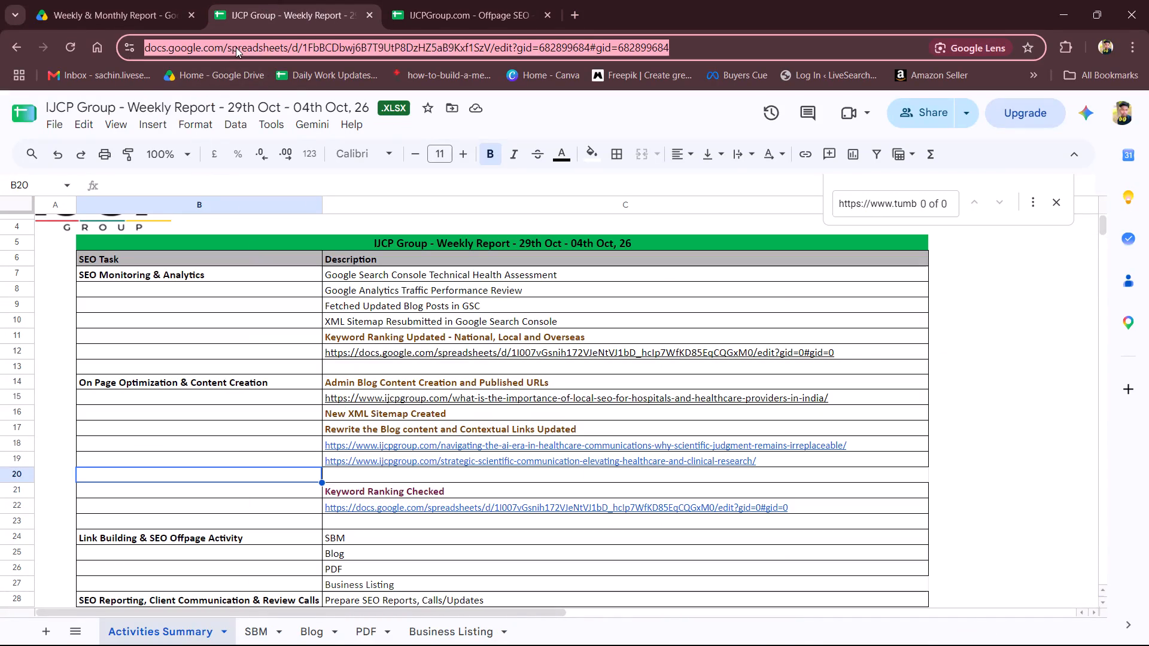
key("ctrl+c")
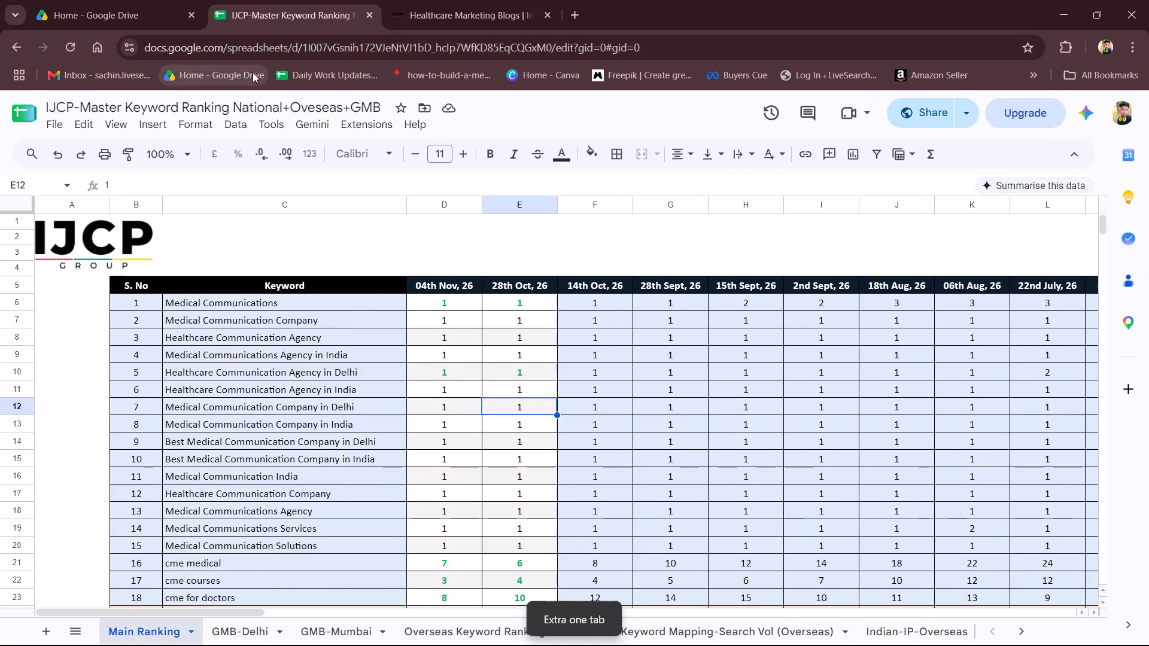
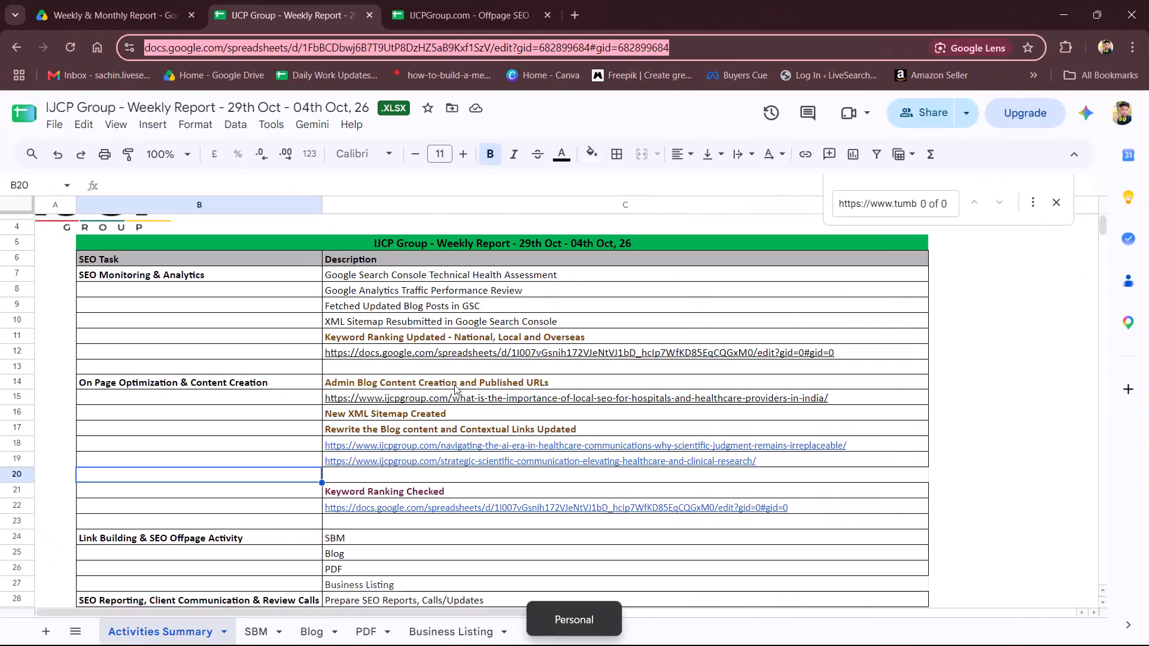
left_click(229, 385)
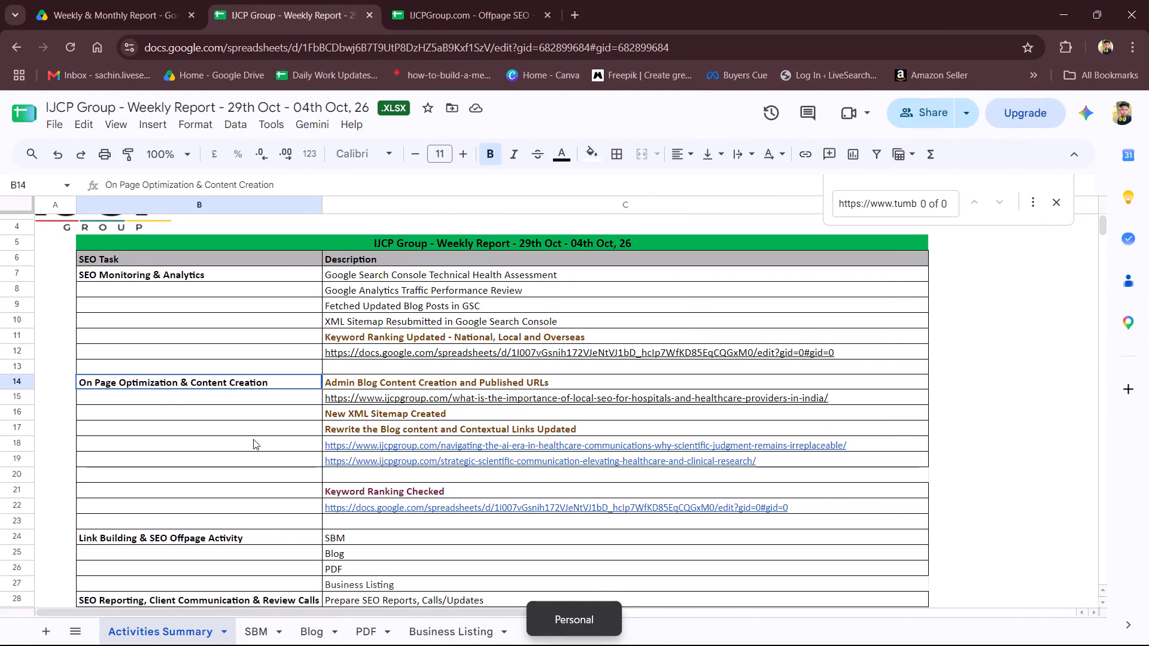